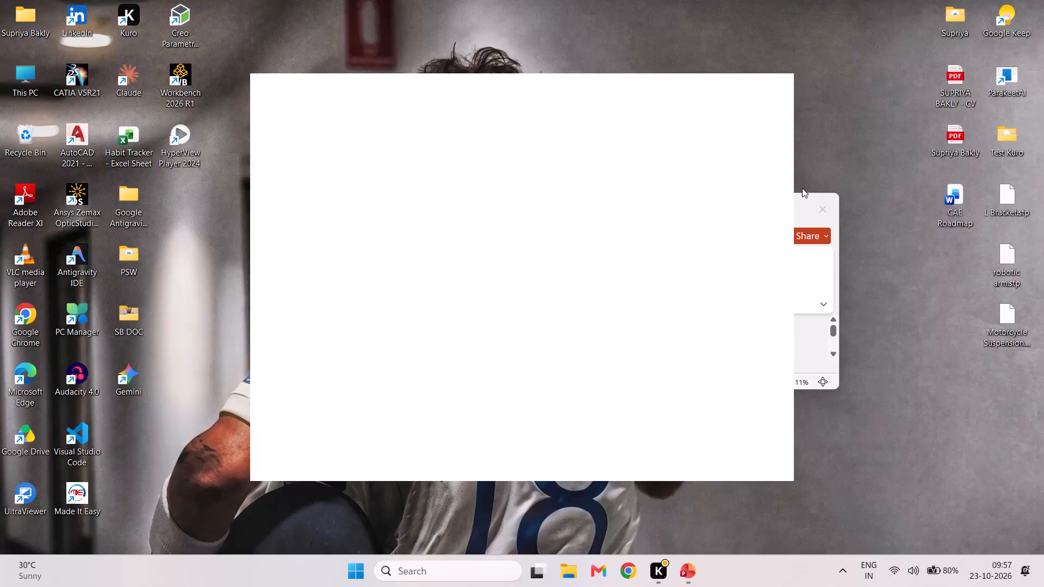
Bring the Session 5 ANSYS presentation to the front in PowerPoint and maximize its window.
click(815, 364)
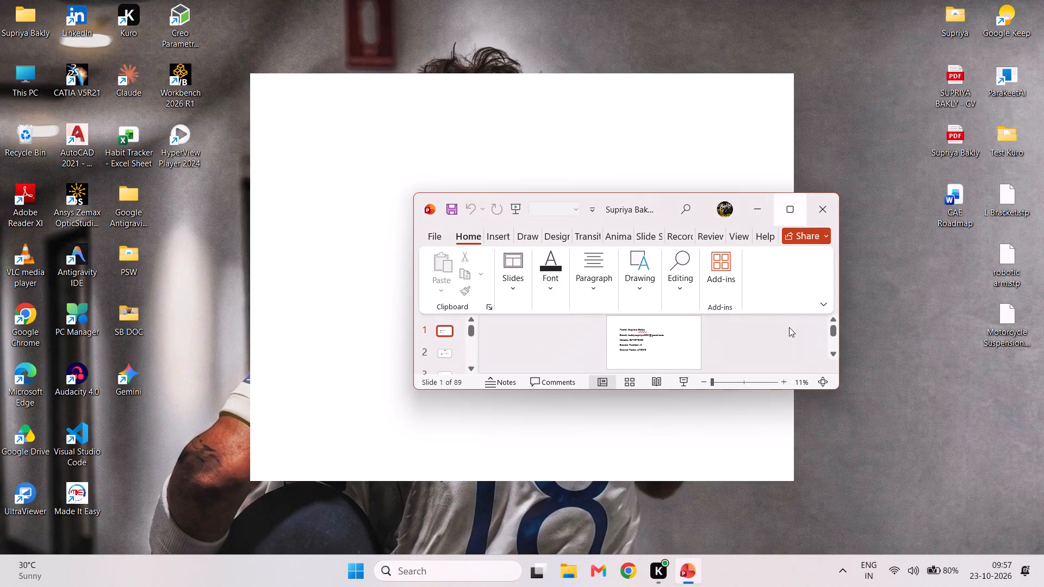
click(790, 214)
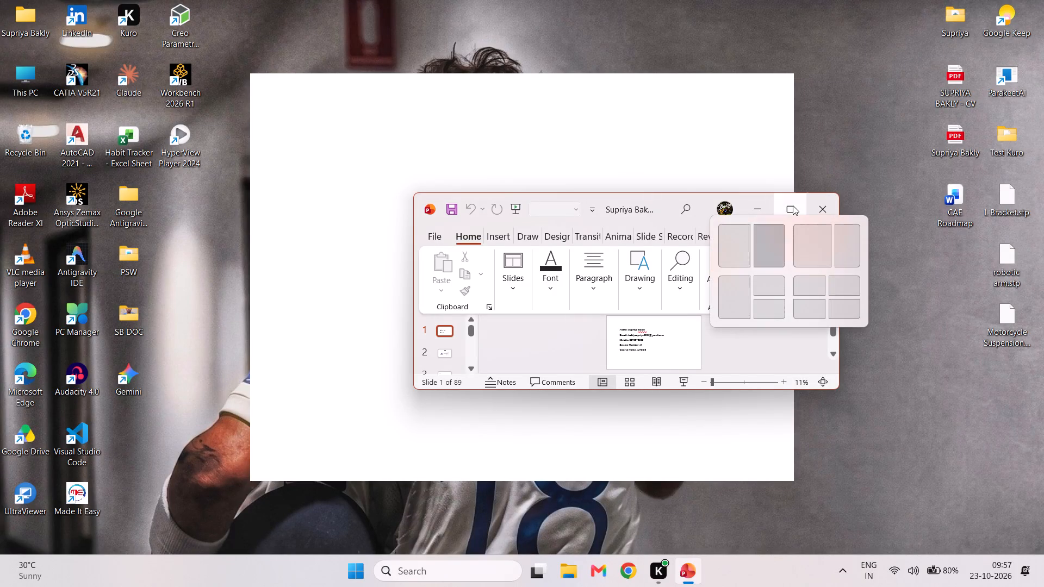
click(793, 205)
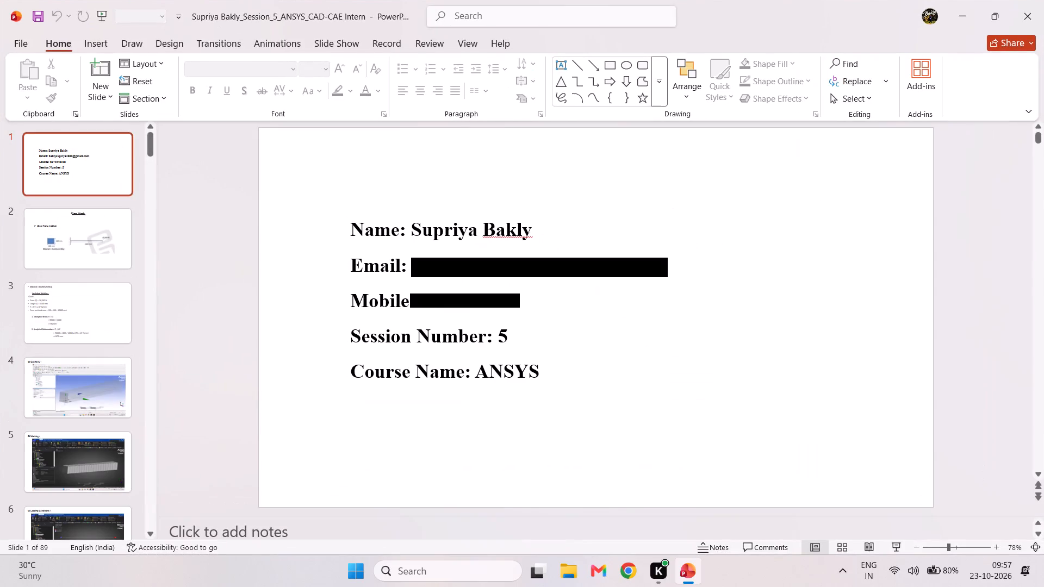
Go to slide 11, which holds the unfilled Analytical Solution text of the second case.
scroll(80, 247, down, 7)
click(84, 241)
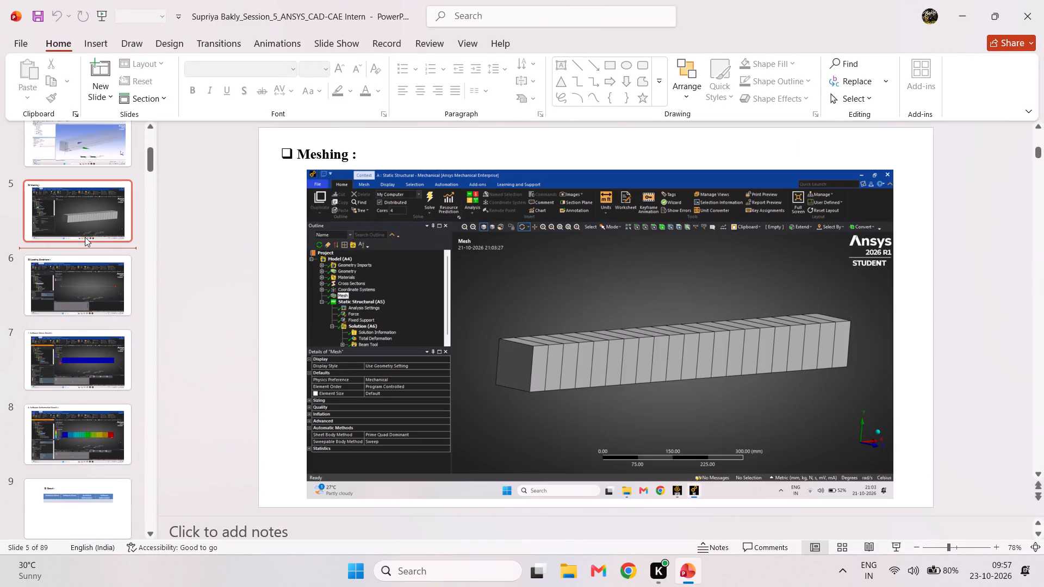
scroll(85, 236, up, 9)
scroll(85, 236, down, 7)
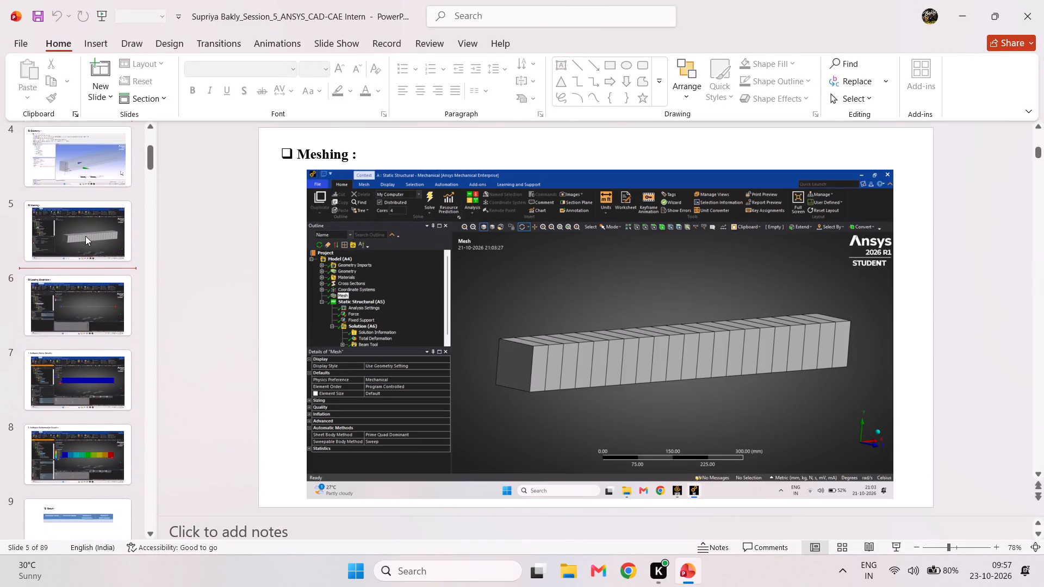
scroll(85, 236, down, 7)
scroll(85, 236, up, 4)
scroll(85, 236, down, 8)
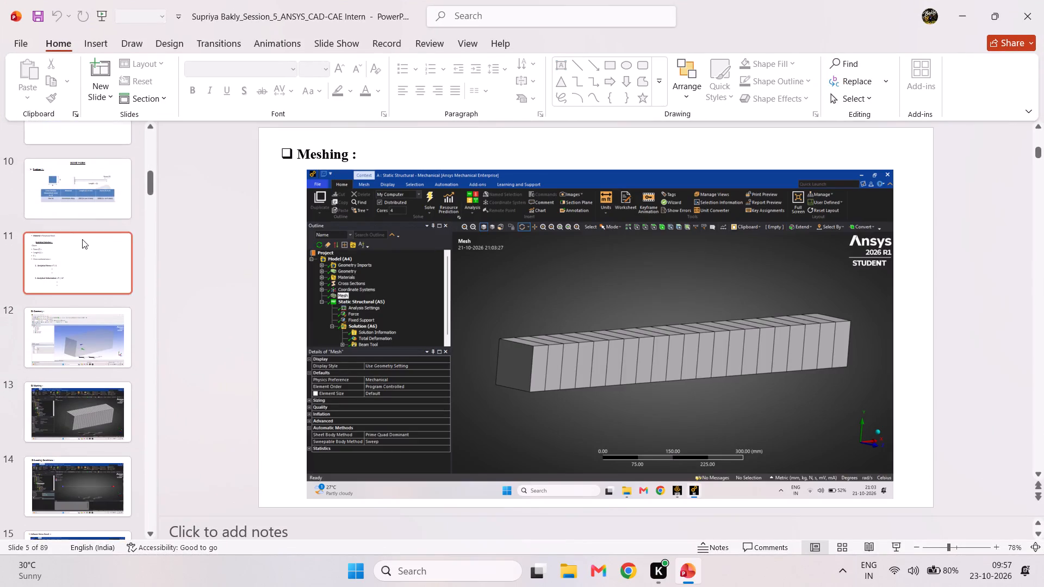
click(78, 243)
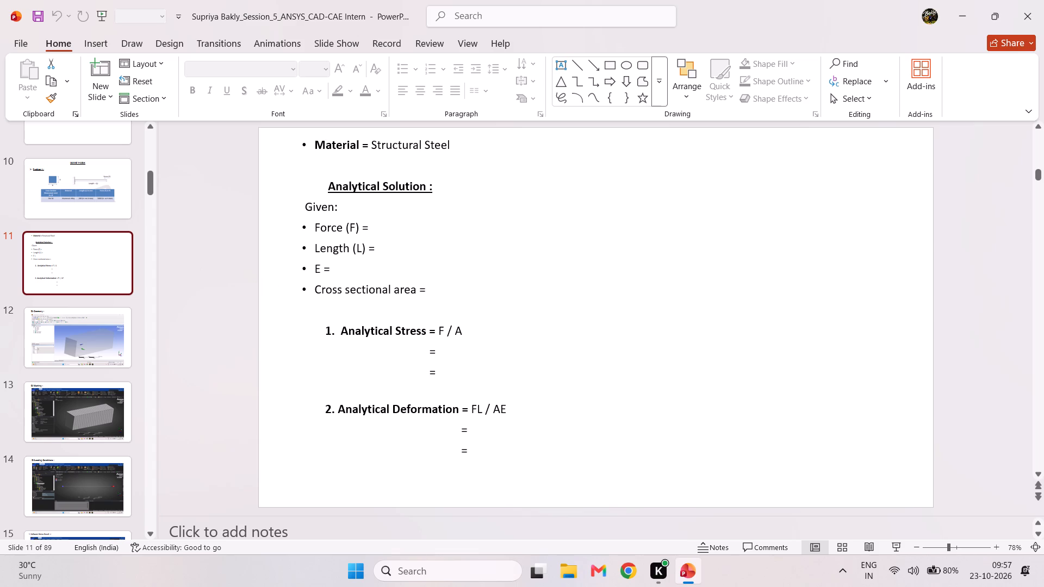
Replace the material on slide 11 with the previously copied text "Aluminum Alloy", keeping the spacing above the Analytical Solution heading.
click(450, 145)
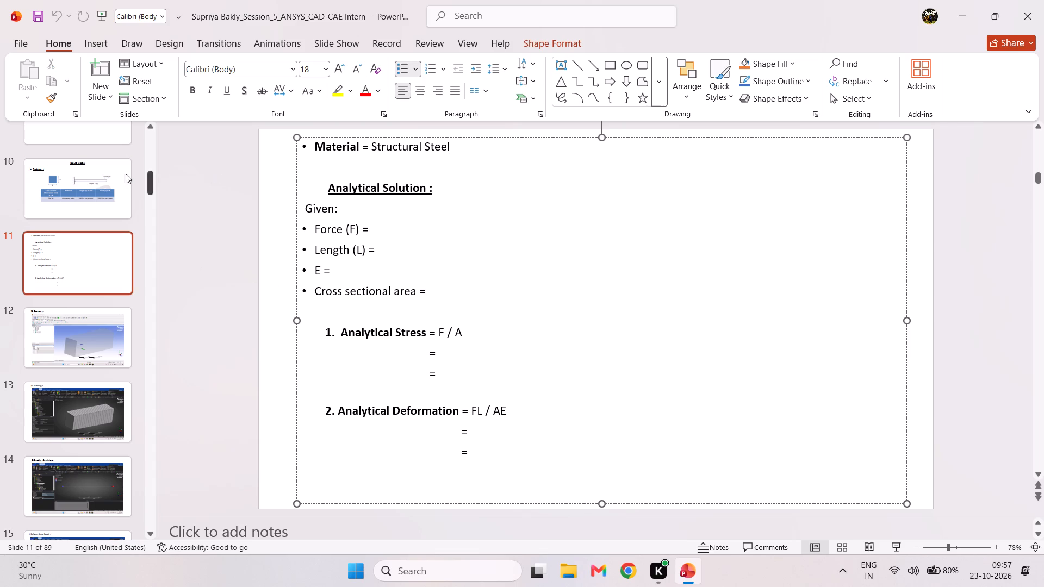
click(78, 180)
click(85, 260)
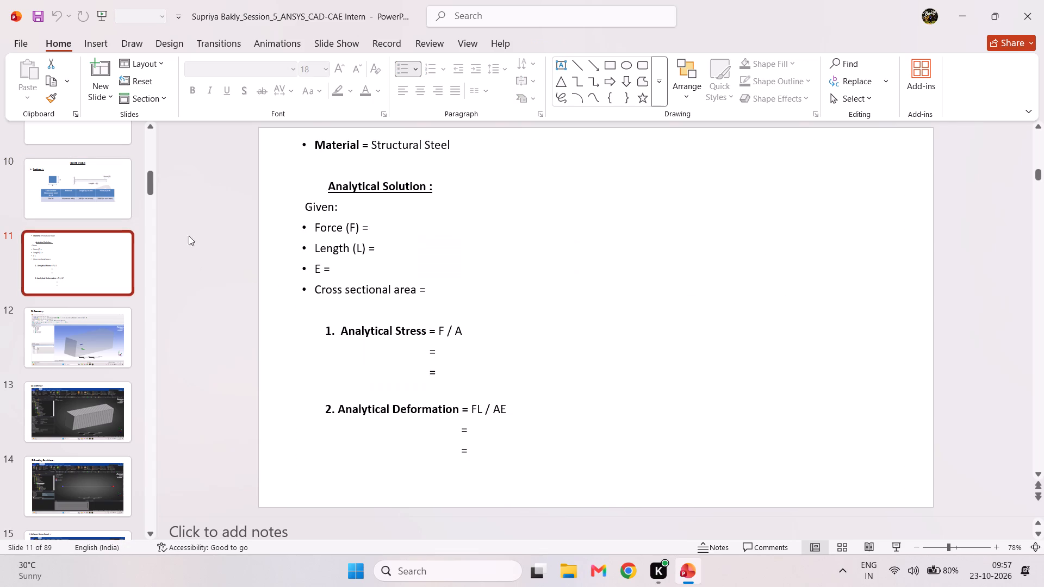
drag(451, 148, 393, 148)
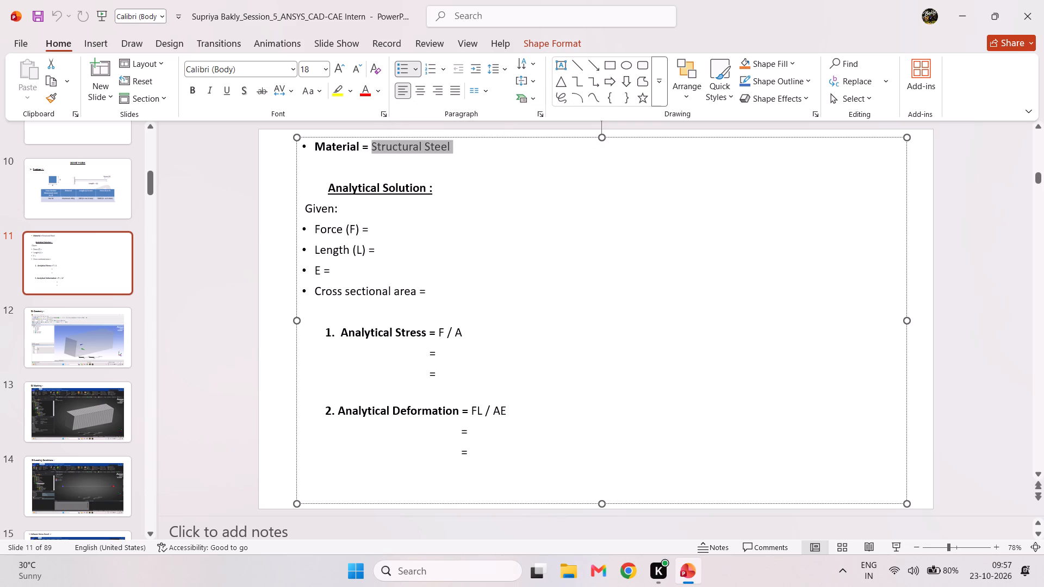
key(super+v)
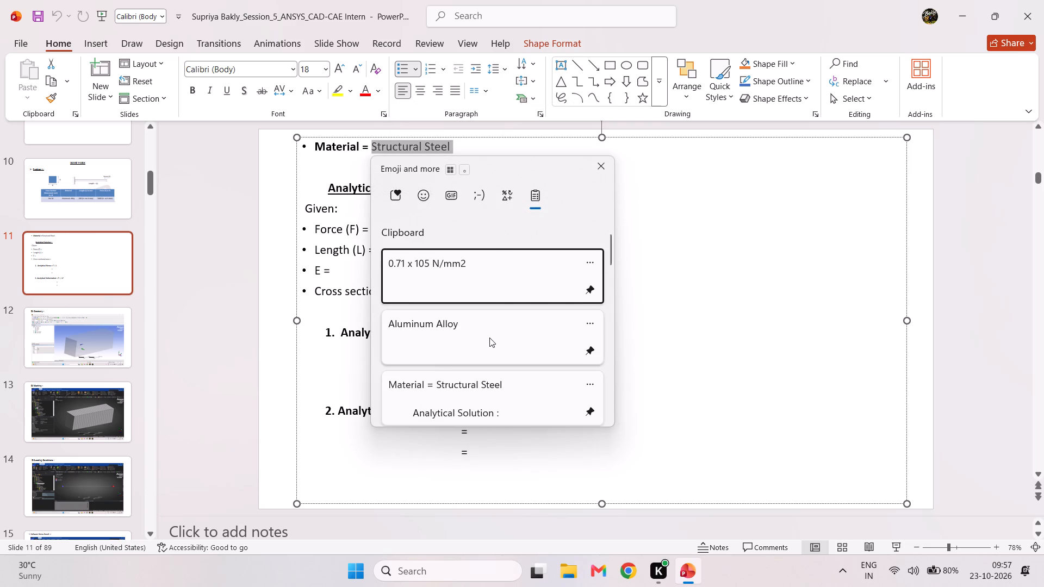
scroll(490, 338, down, 1)
click(459, 303)
key(ctrl+v)
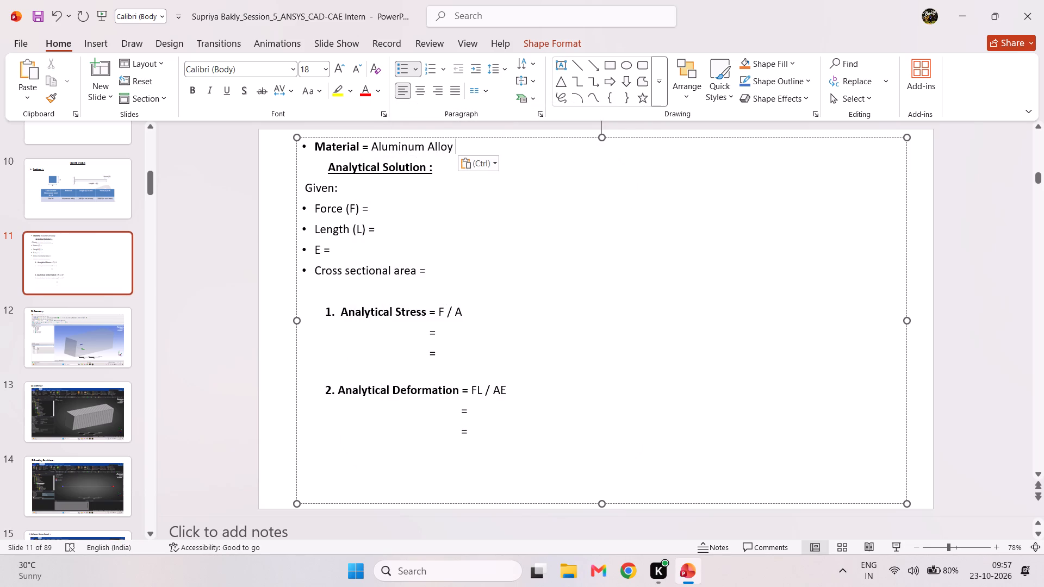
key(Return)
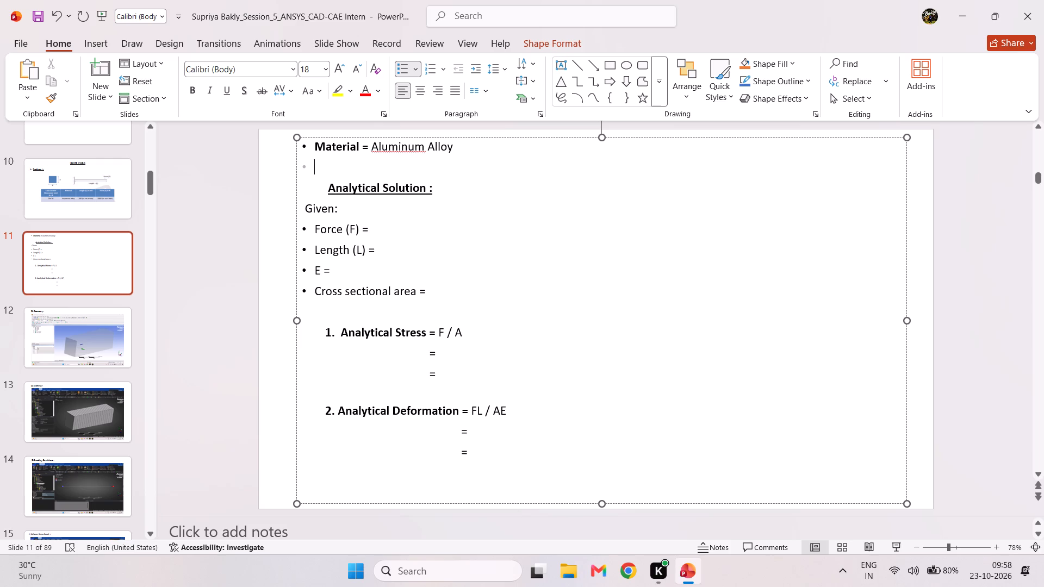
key(BackSpace)
Make the material name "Aluminum Alloy" bold.
drag(458, 146, 387, 152)
click(397, 129)
click(462, 167)
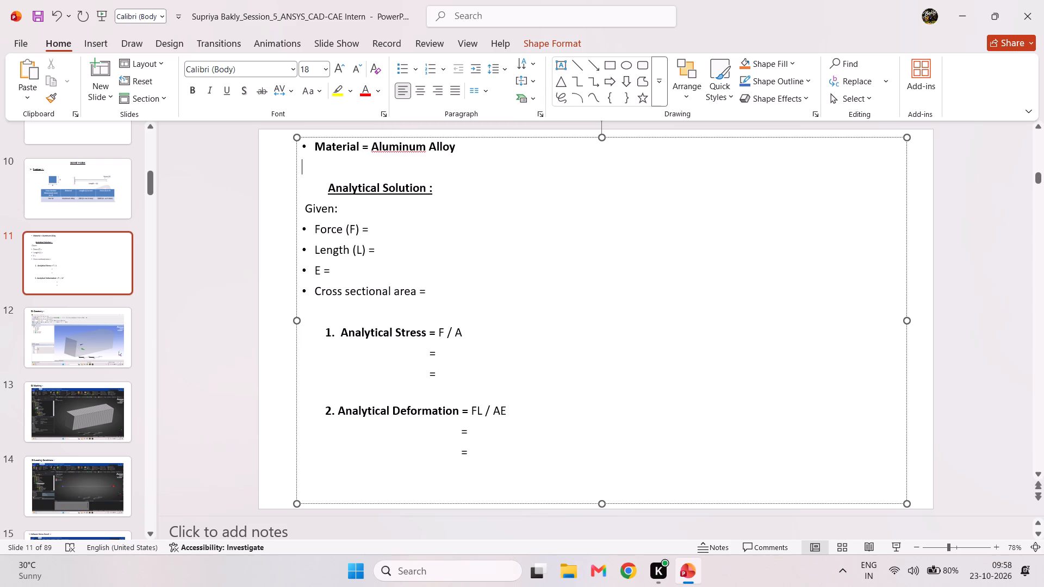
Fill in the given values for Force (F) as 5000 N and Length (L) as 200 mm.
click(394, 232)
key(5)
text(000)
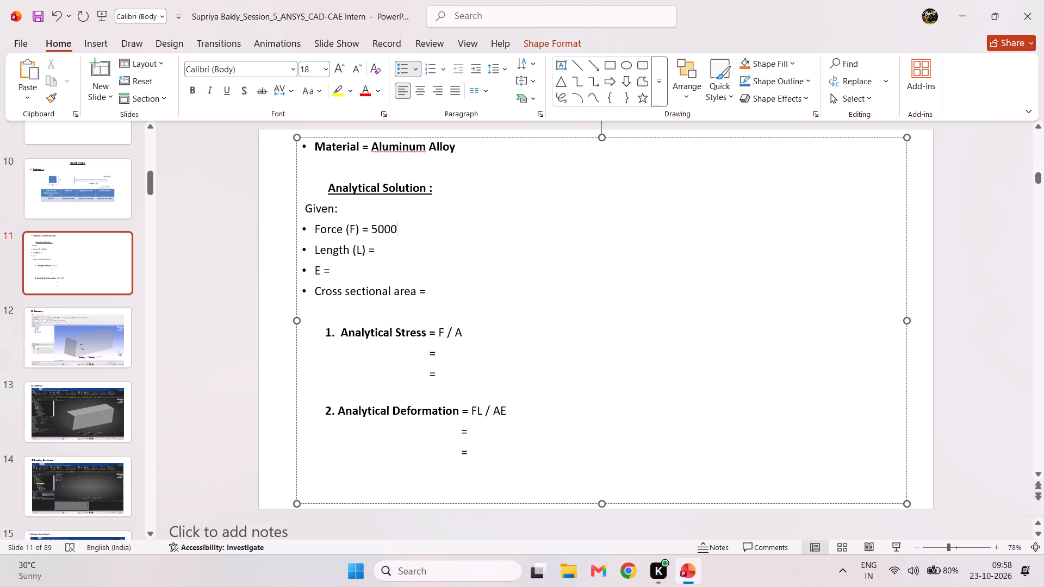
key(space)
key(shift+n)
click(392, 250)
text(200)
key(space)
text(mm)
Fill in E with the previously copied value 0.71 x 10⁵ N/mm².
click(364, 269)
key(super+v)
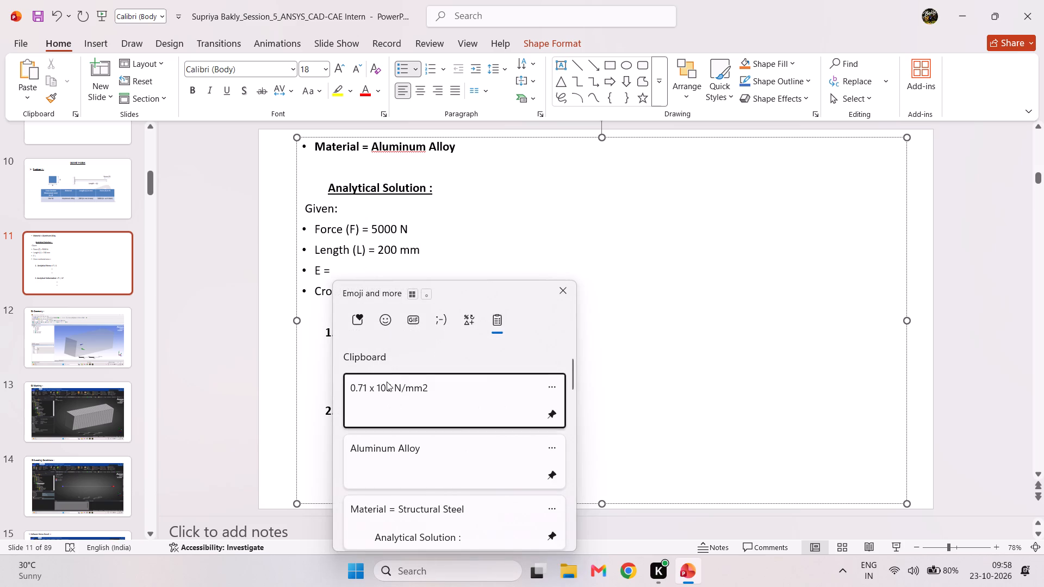
click(386, 392)
key(ctrl+v)
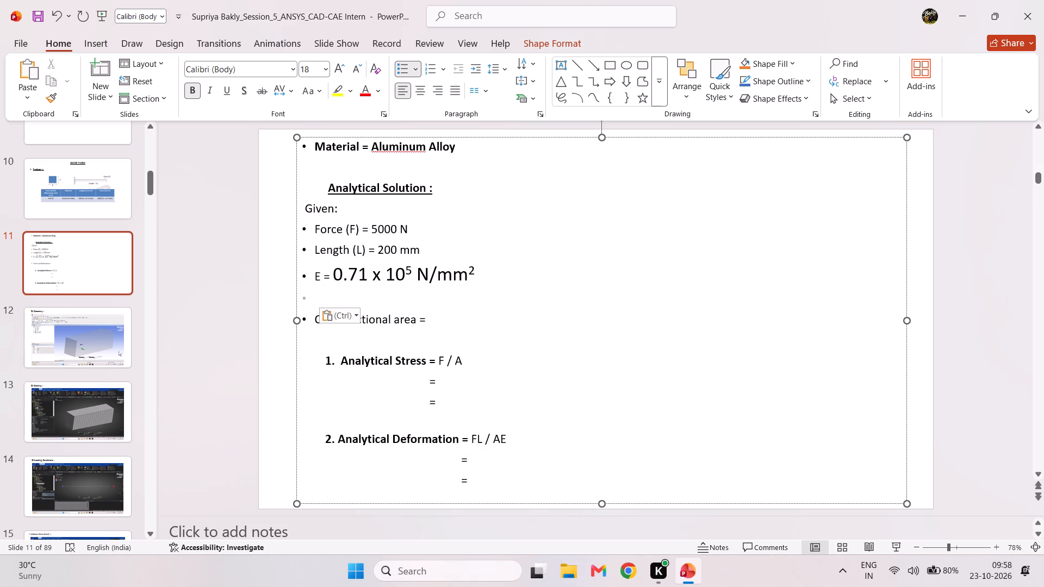
Set the font size of the E value to 18.
click(478, 278)
drag(478, 278, 363, 280)
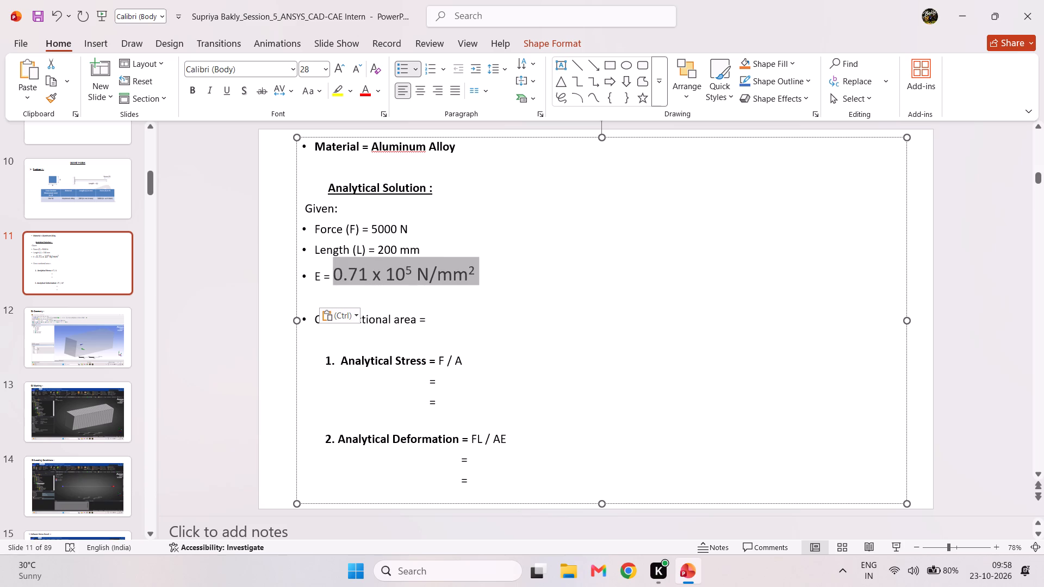
drag(363, 280, 353, 279)
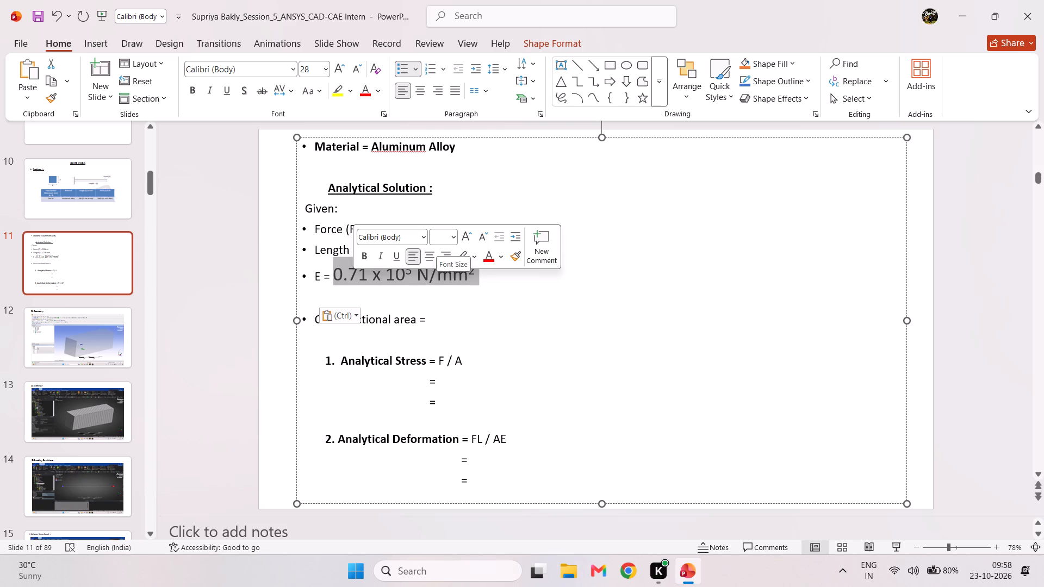
click(439, 238)
text(18)
key(Return)
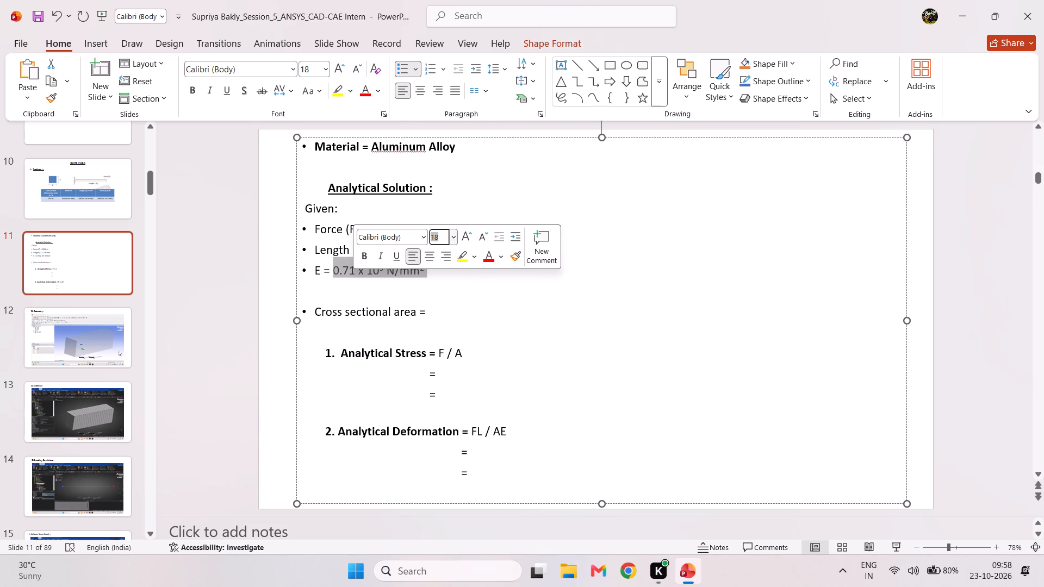
Remove the empty bullet between the E line and the cross sectional area line.
click(394, 286)
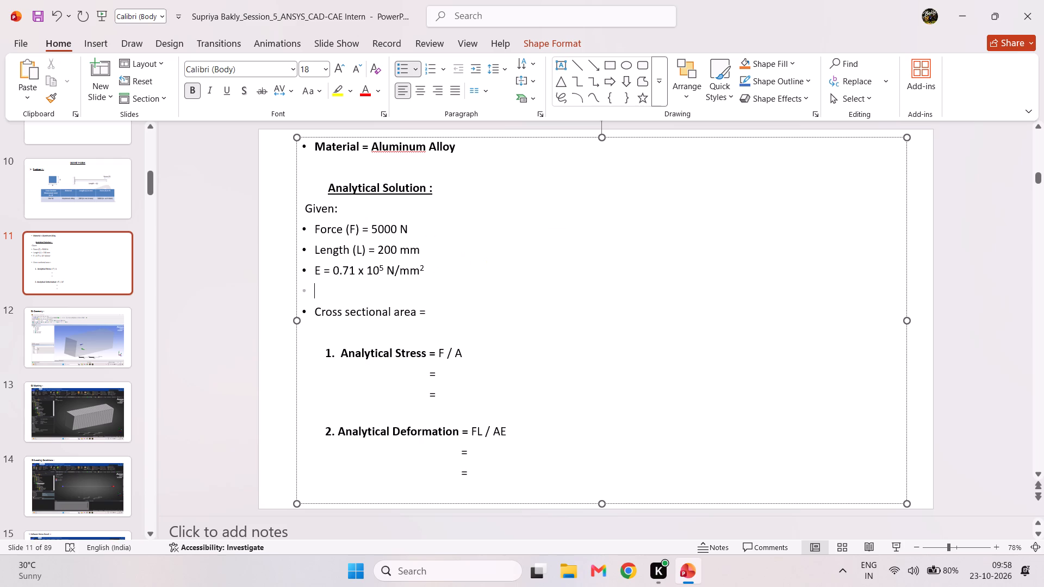
key(BackSpace)
key(BackSpace)
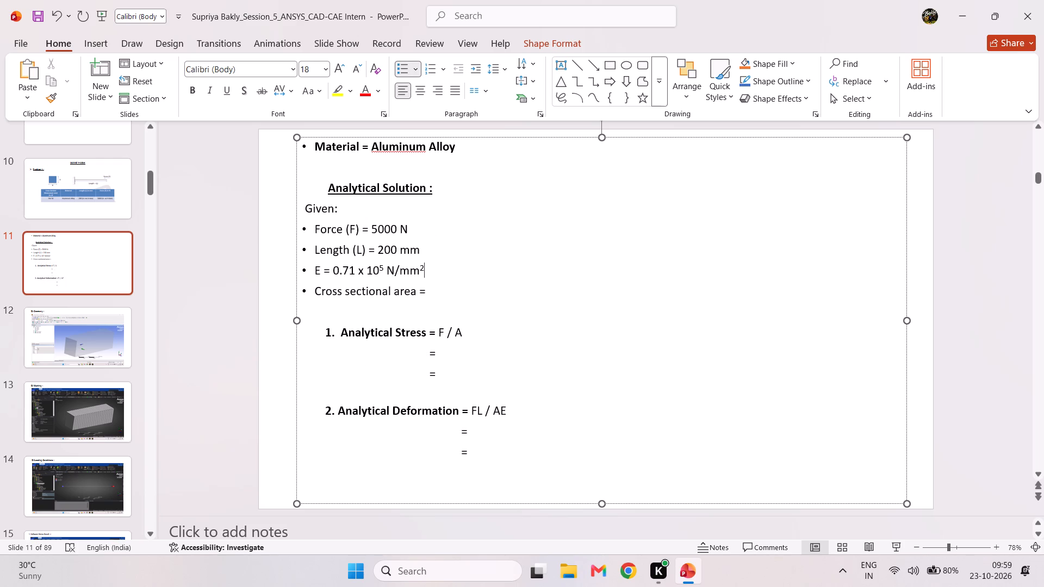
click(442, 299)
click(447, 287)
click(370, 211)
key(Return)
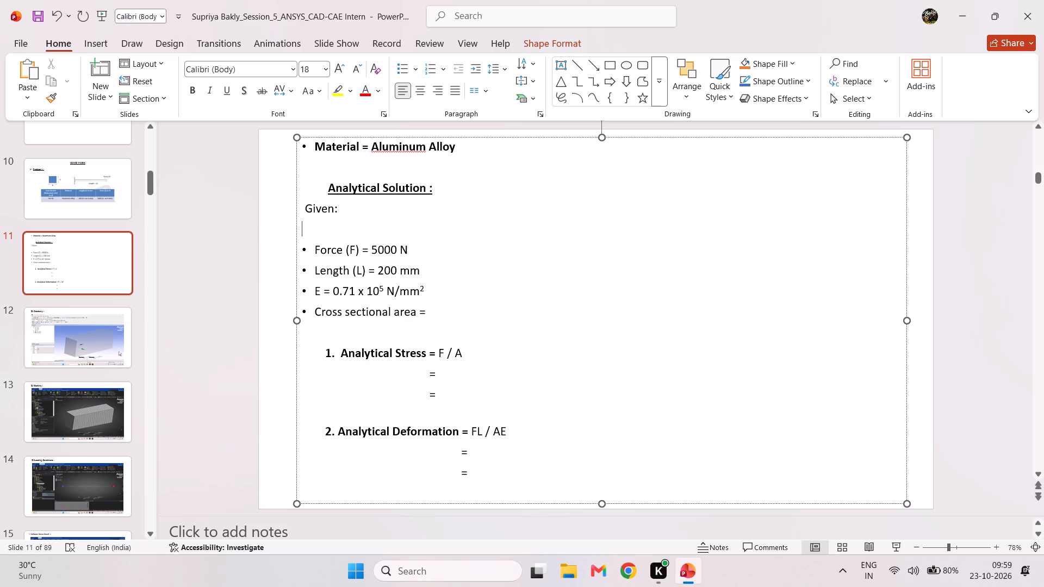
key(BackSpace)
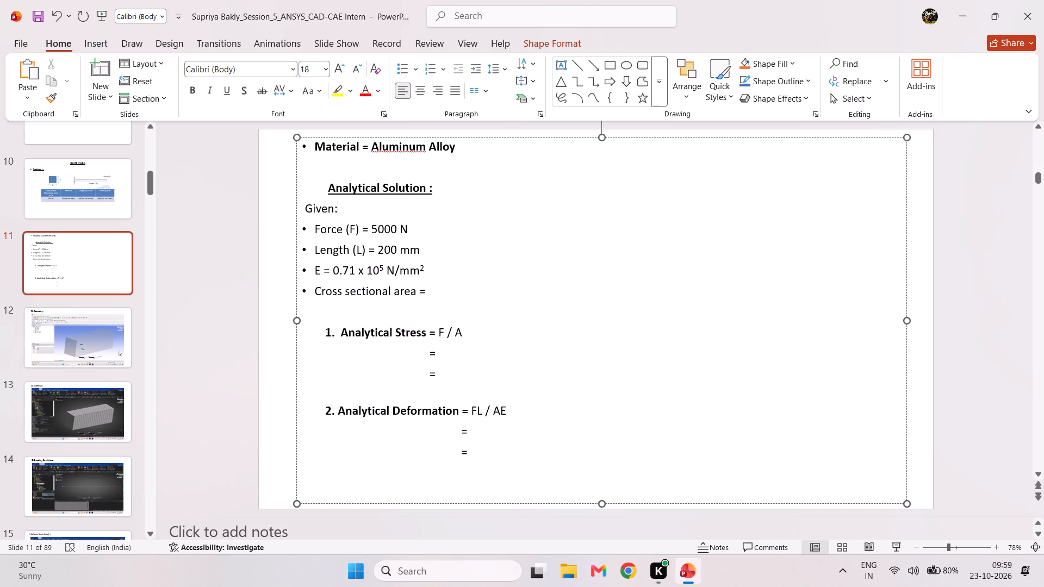
Add a bullet reading "Cross sectional dim" below the E line, reusing the "Cross sectional" text of the area line.
click(389, 291)
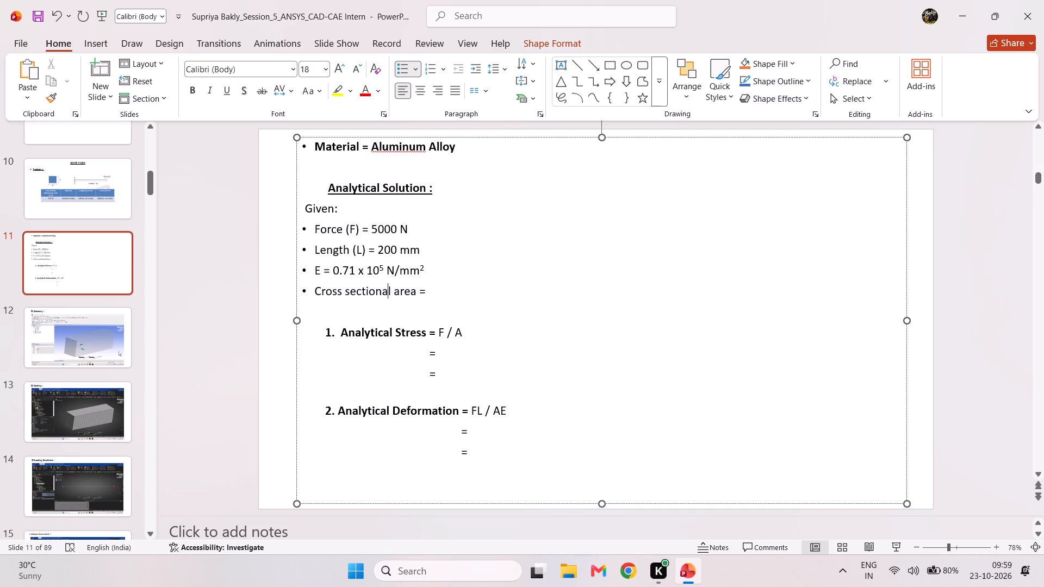
click(394, 291)
key(Left)
drag(394, 291, 327, 298)
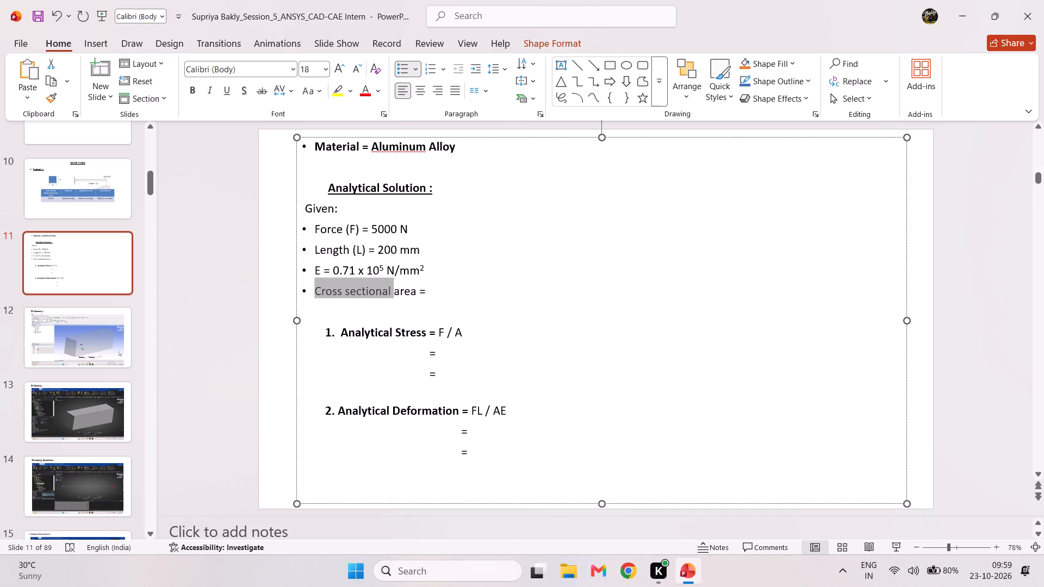
drag(327, 298, 327, 298)
key(ctrl+c)
click(430, 289)
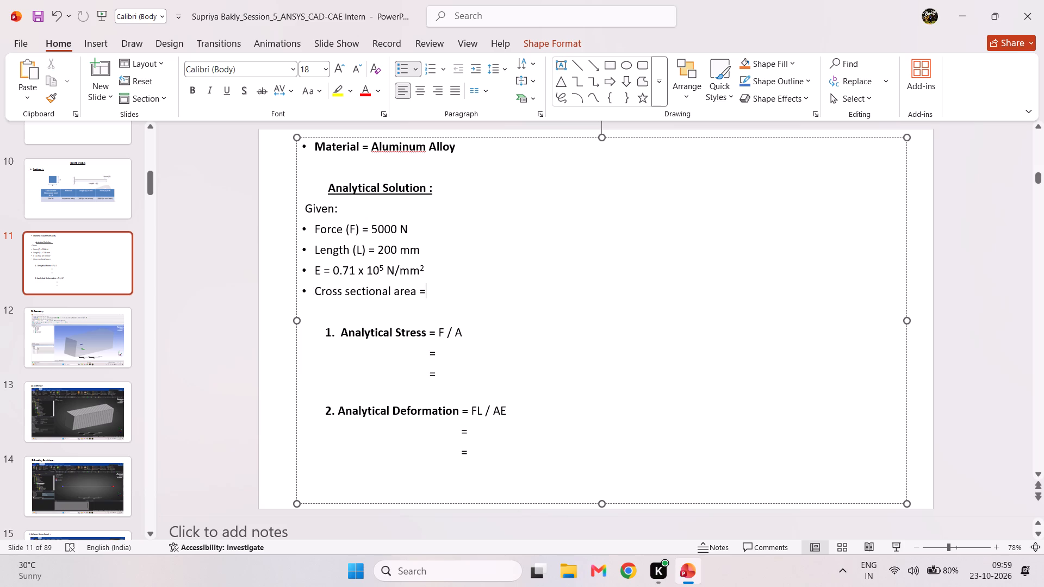
click(436, 273)
key(Return)
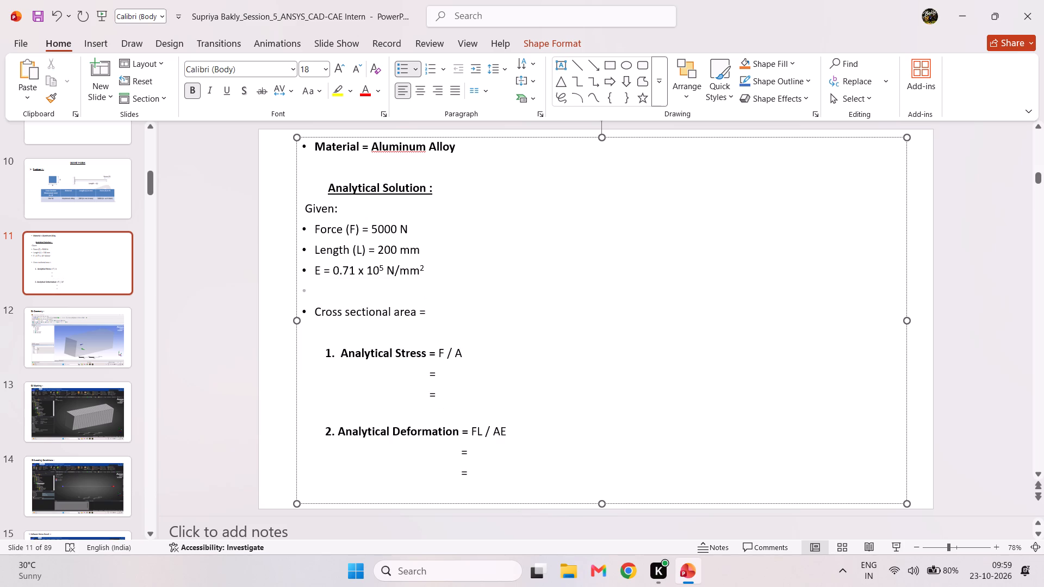
key(ctrl+v)
key(space)
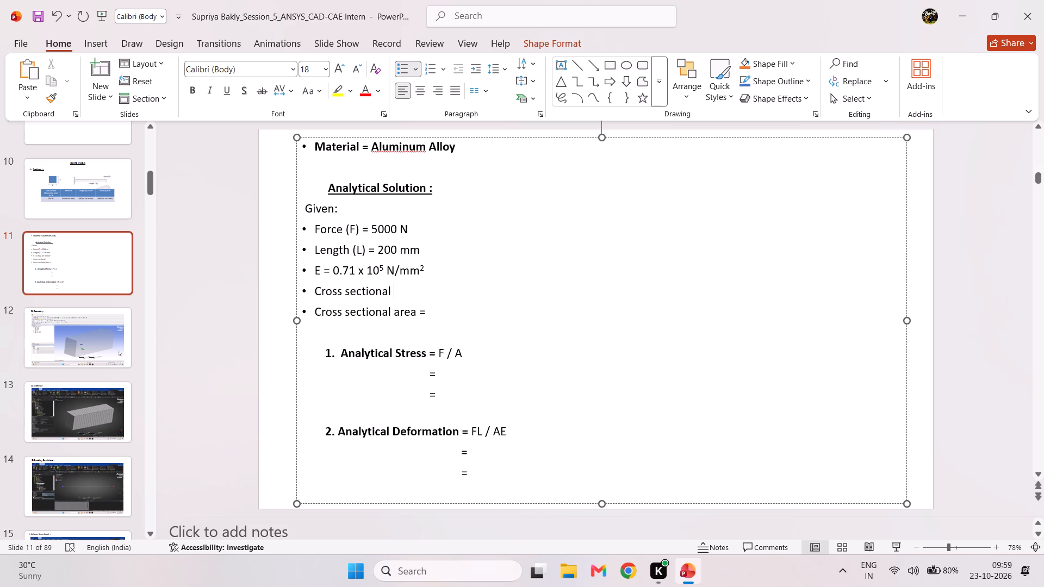
key(shift+d)
key(BackSpace)
text(dim)
Check the table heading on slide 10 and complete the new bullet on slide 11 as "Cross section dimension".
click(120, 183)
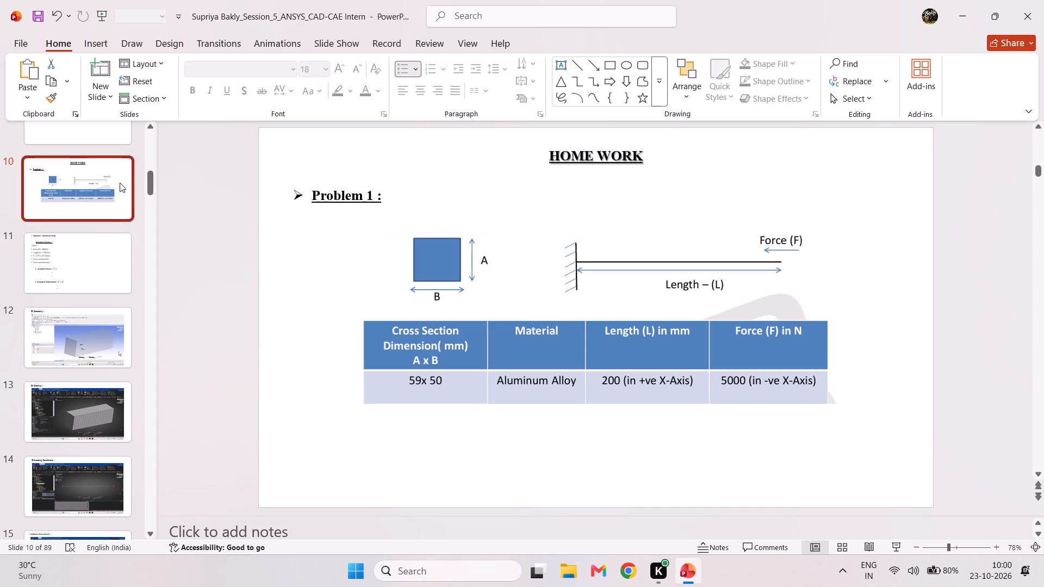
click(94, 257)
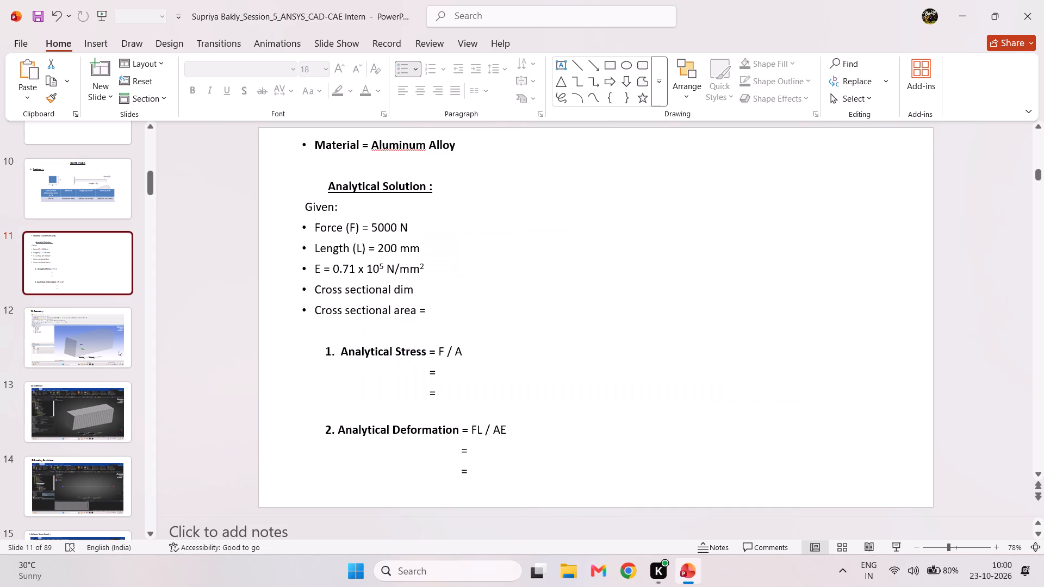
click(391, 295)
key(BackSpace)
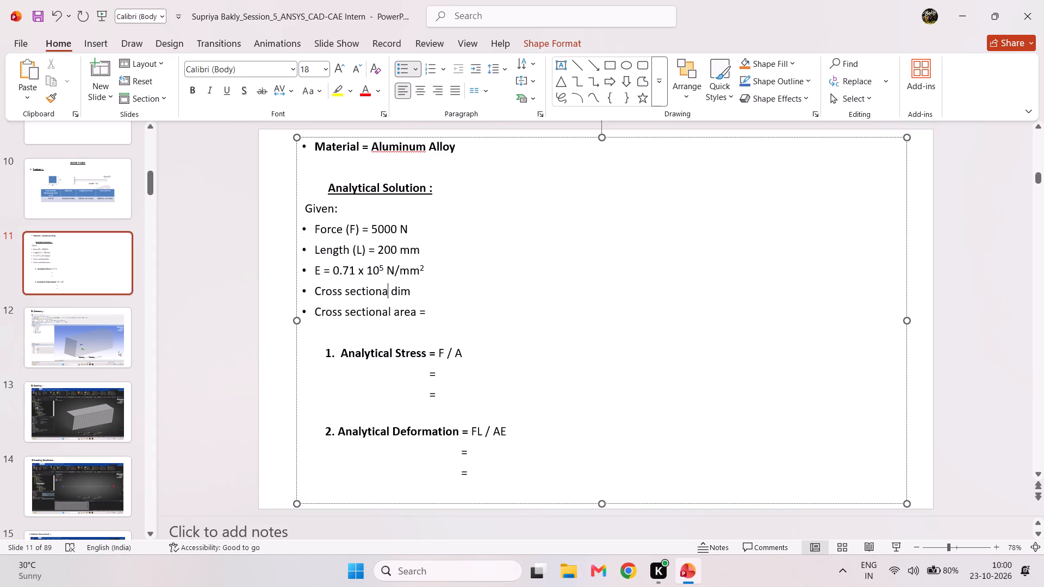
key(BackSpace)
click(409, 296)
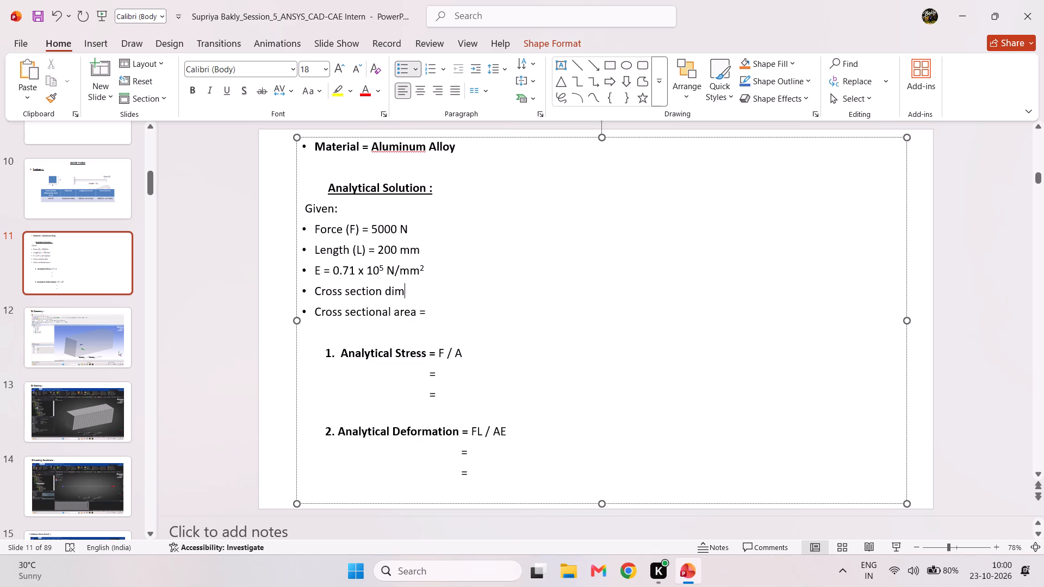
text(emsion)
click(421, 290)
key(BackSpace)
key(n)
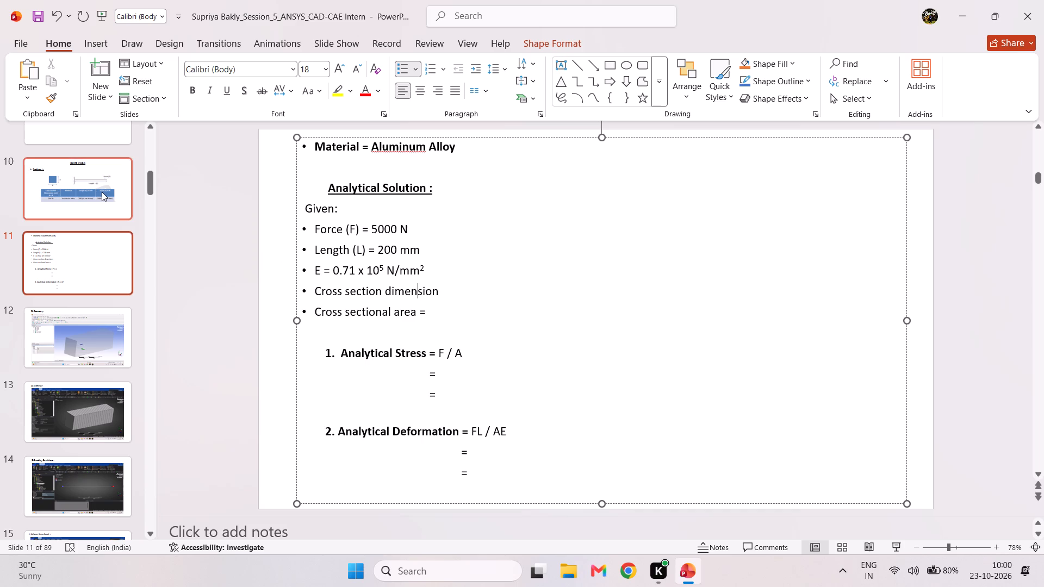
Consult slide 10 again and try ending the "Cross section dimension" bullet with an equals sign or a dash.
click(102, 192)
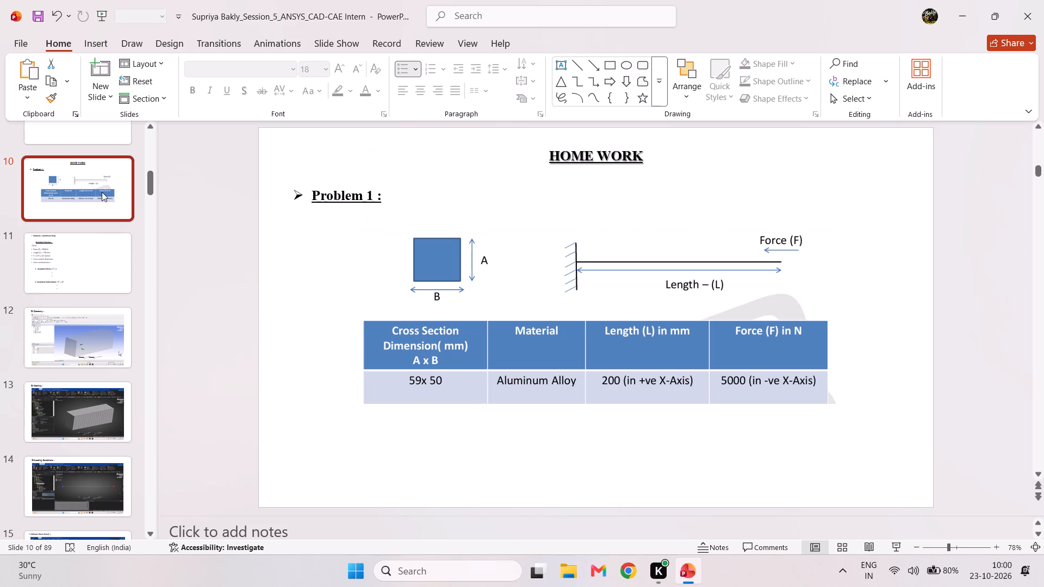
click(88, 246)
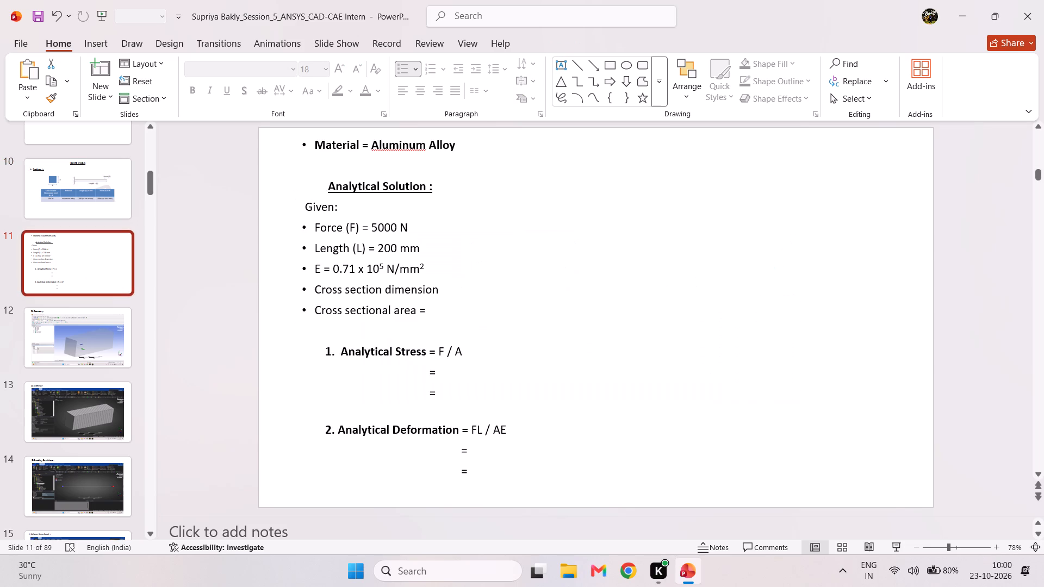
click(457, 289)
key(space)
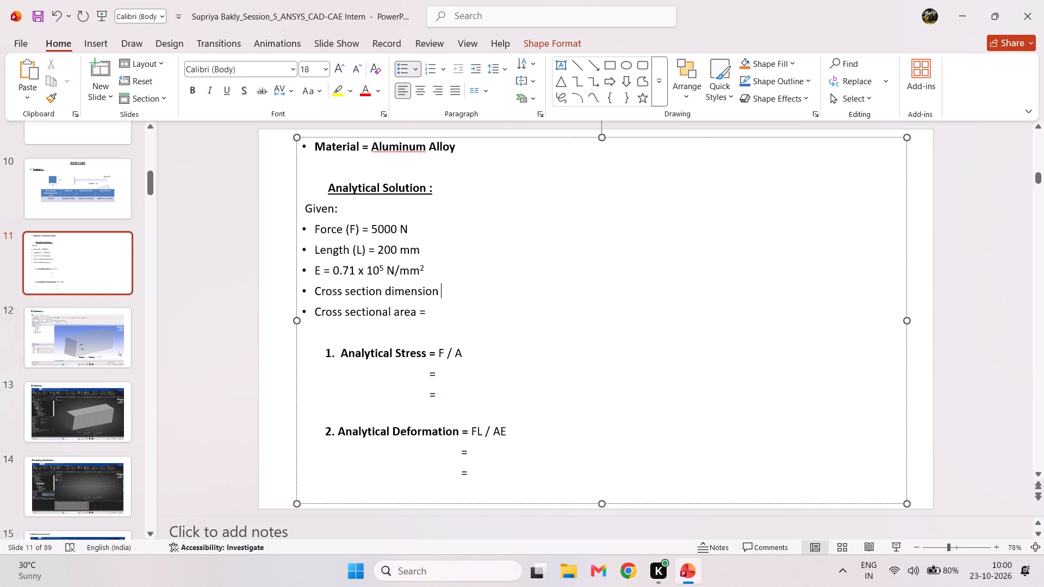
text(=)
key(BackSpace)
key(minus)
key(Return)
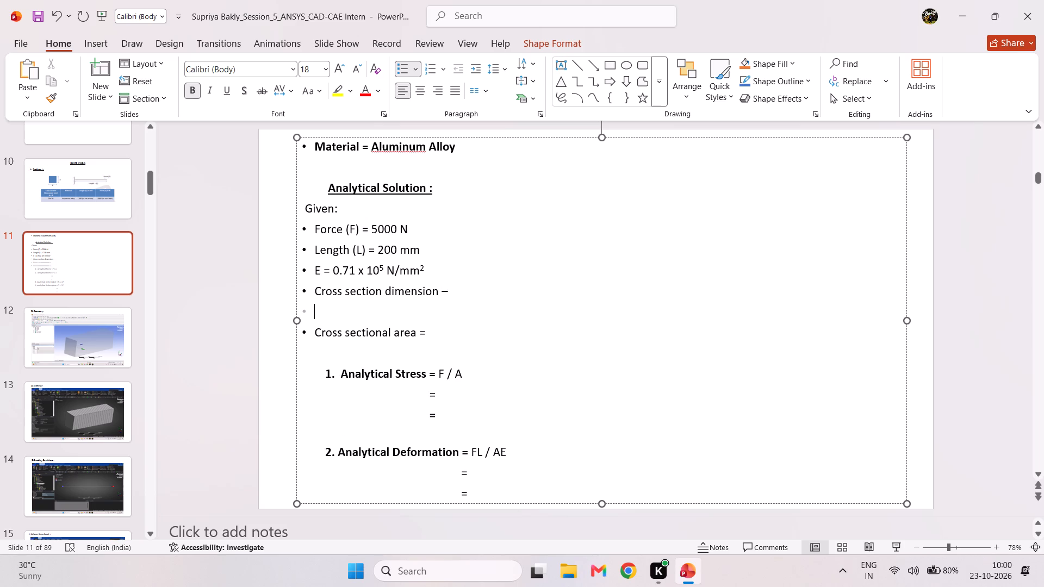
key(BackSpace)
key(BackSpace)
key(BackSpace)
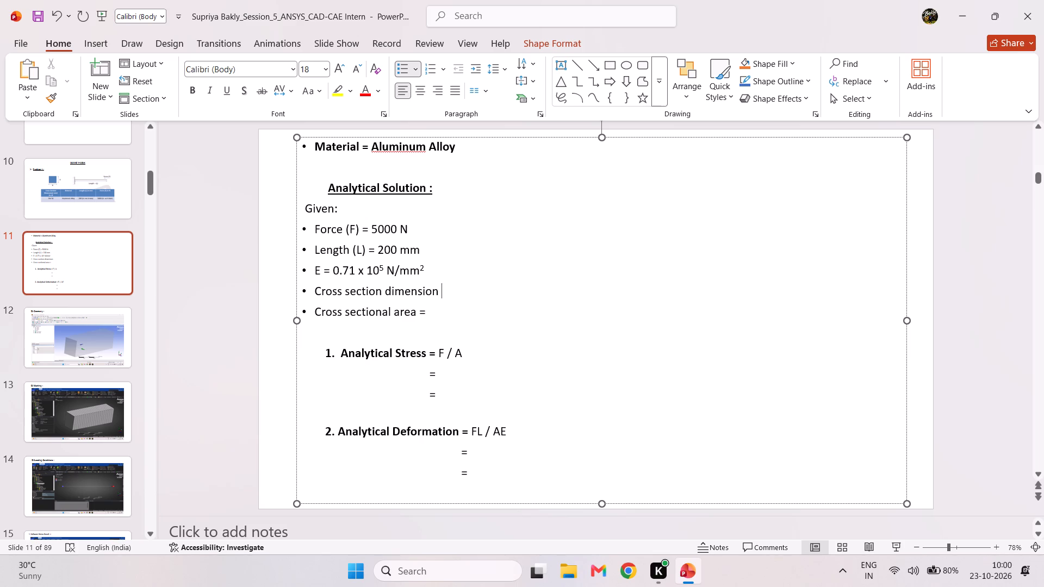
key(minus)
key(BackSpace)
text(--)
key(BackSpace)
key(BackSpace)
Reduce the font size of the blank line between the Material line and the Analytical Solution heading.
click(382, 171)
click(358, 69)
click(358, 69)
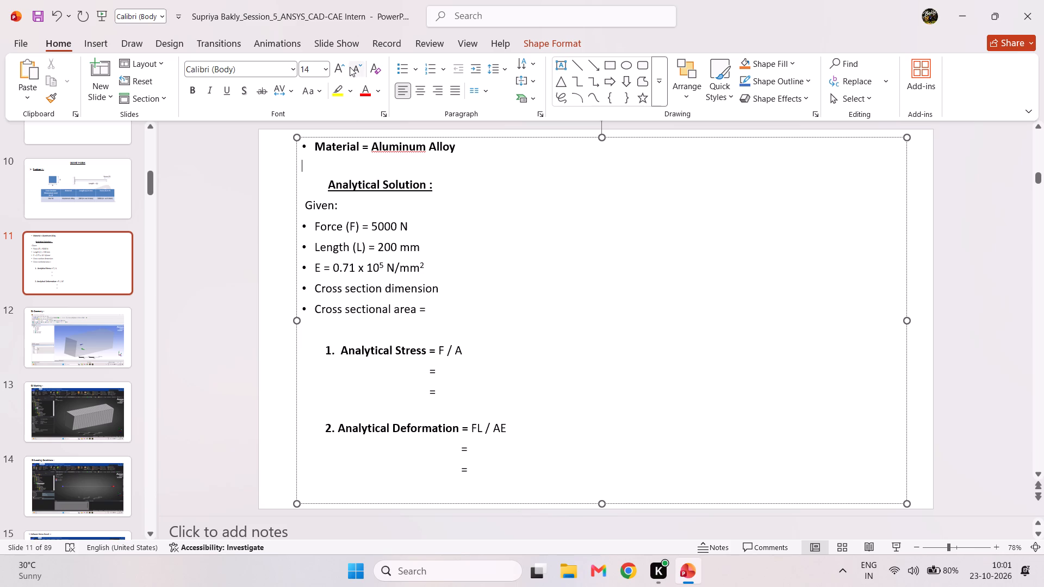
double_click(350, 67)
double_click(350, 67)
click(350, 67)
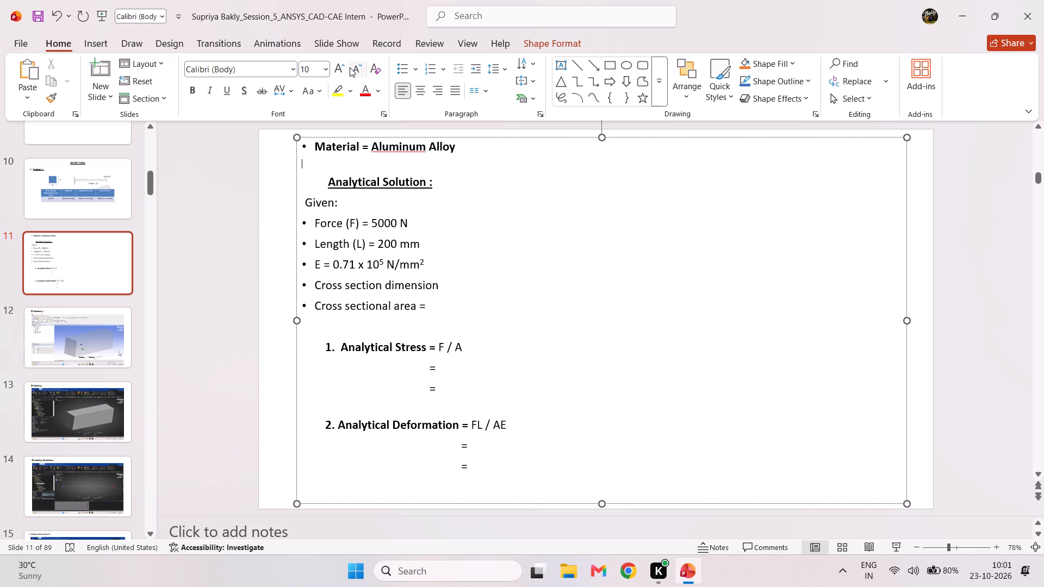
click(350, 67)
Add an indented, unbulleted line reading "A = 59 , B = 50" below the "Cross section dimension" bullet on slide 11.
click(445, 306)
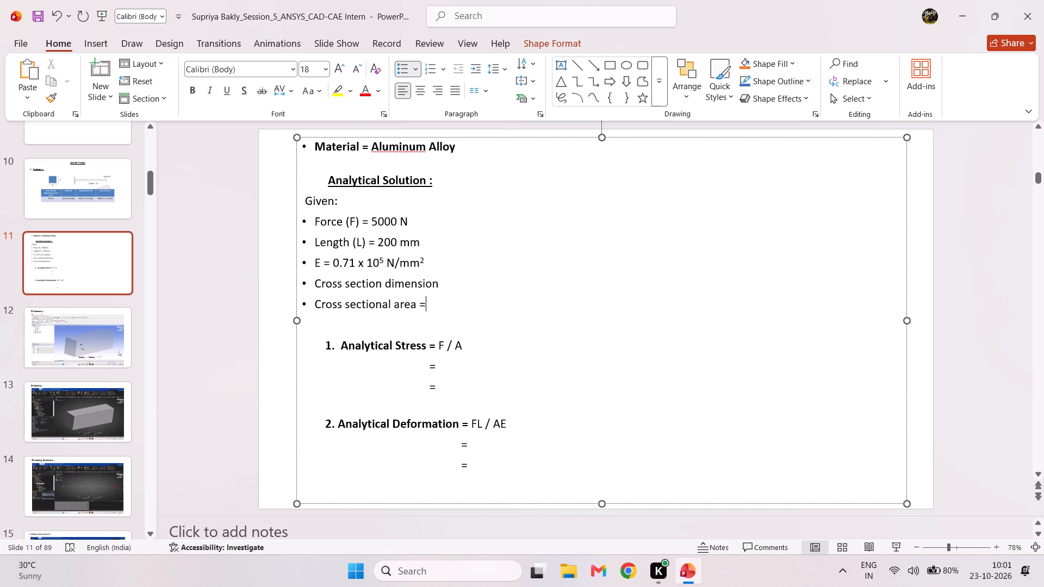
click(445, 280)
key(Return)
key(BackSpace)
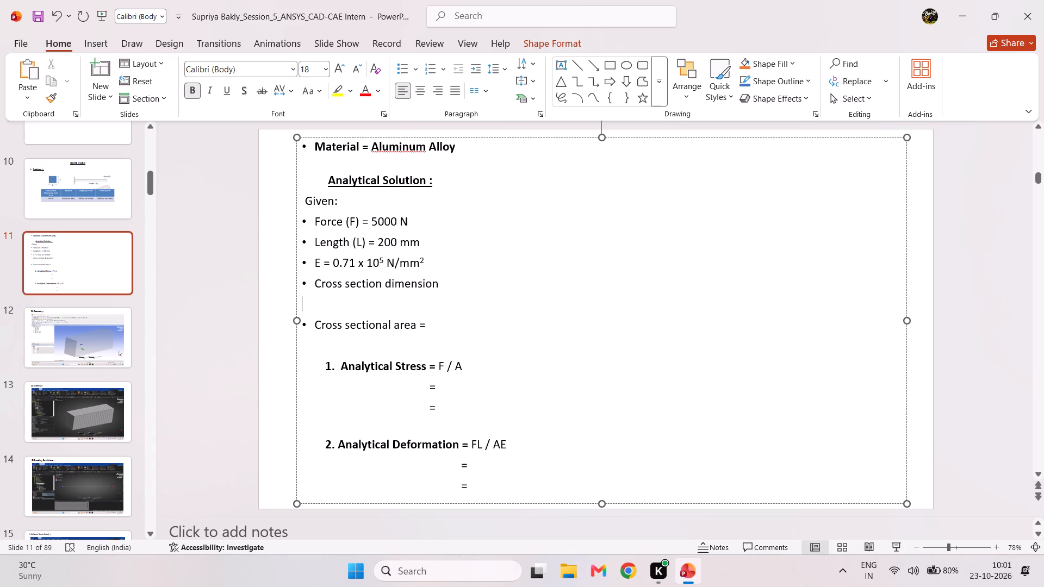
key(space)
key(space)
key(space)
key(shift+a)
key(space)
text(=)
key(space)
text(59)
key(space)
text(,)
key(space)
text(B)
key(space)
key(equal)
key(space)
text(50)
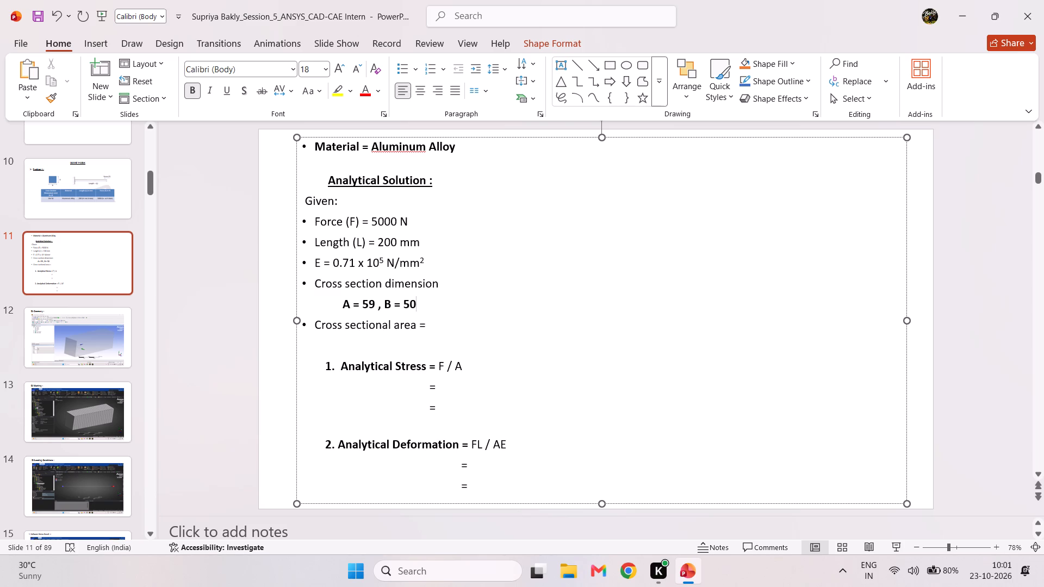
Remove the bold formatting from the "A = 59 , B = 50" line.
drag(424, 308, 333, 305)
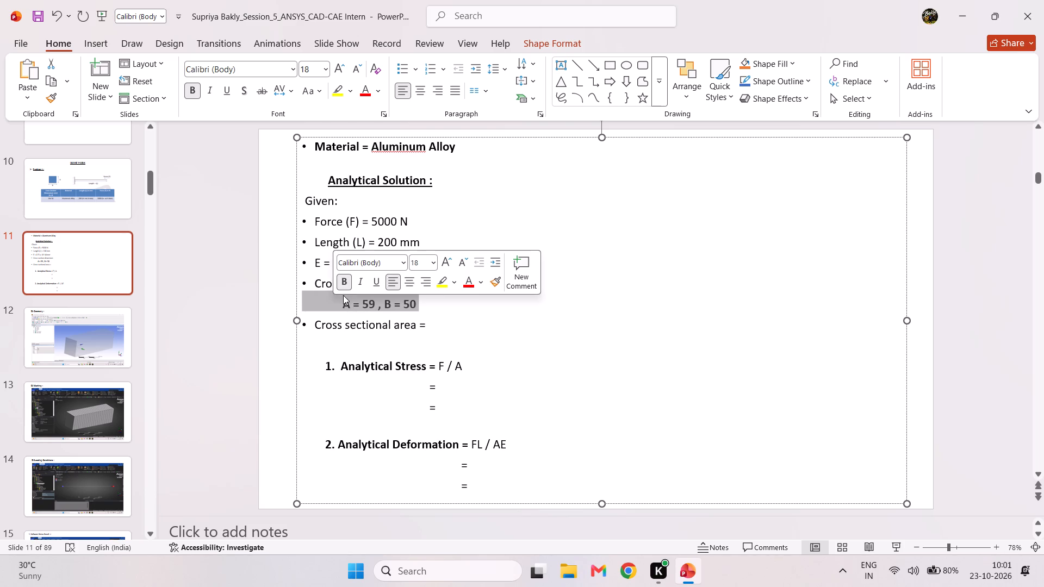
click(343, 284)
click(376, 333)
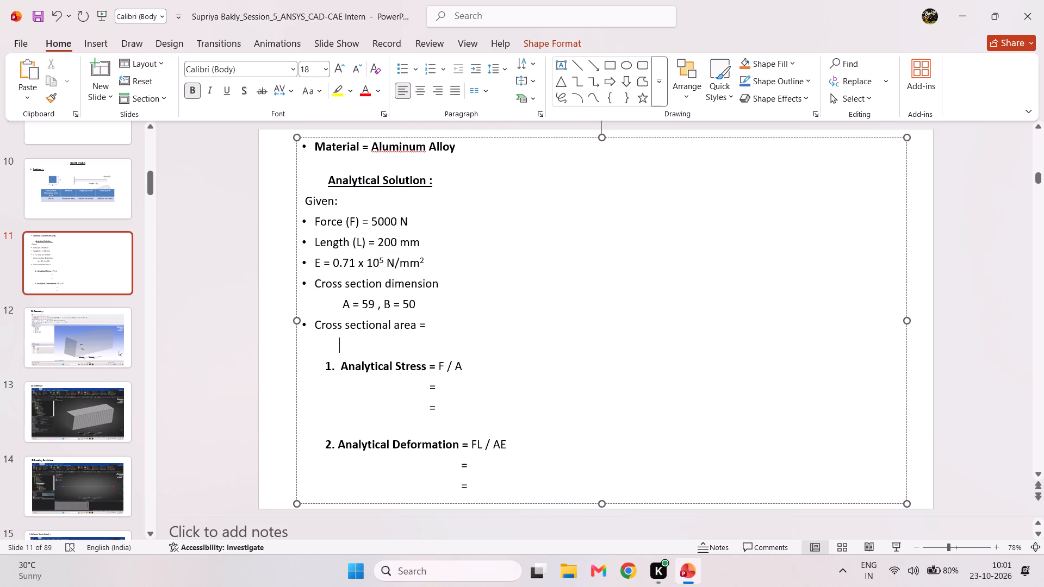
Delete the space before the comma in the dimension line and add the unit mm to both values, giving "A = 59mm, B = 50mm".
click(375, 309)
click(380, 307)
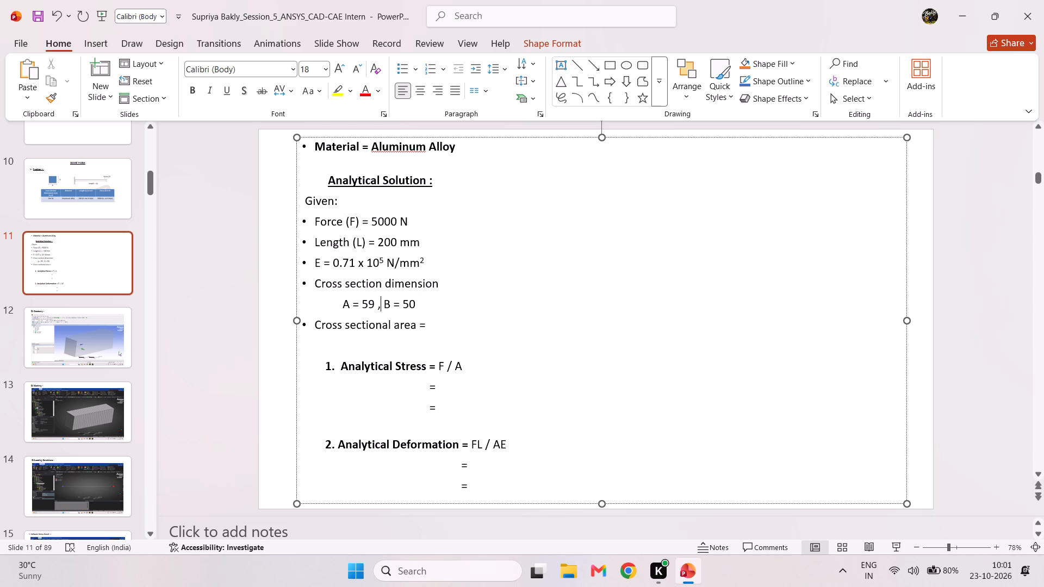
click(374, 306)
click(377, 305)
key(BackSpace)
click(424, 303)
click(372, 306)
text(mm)
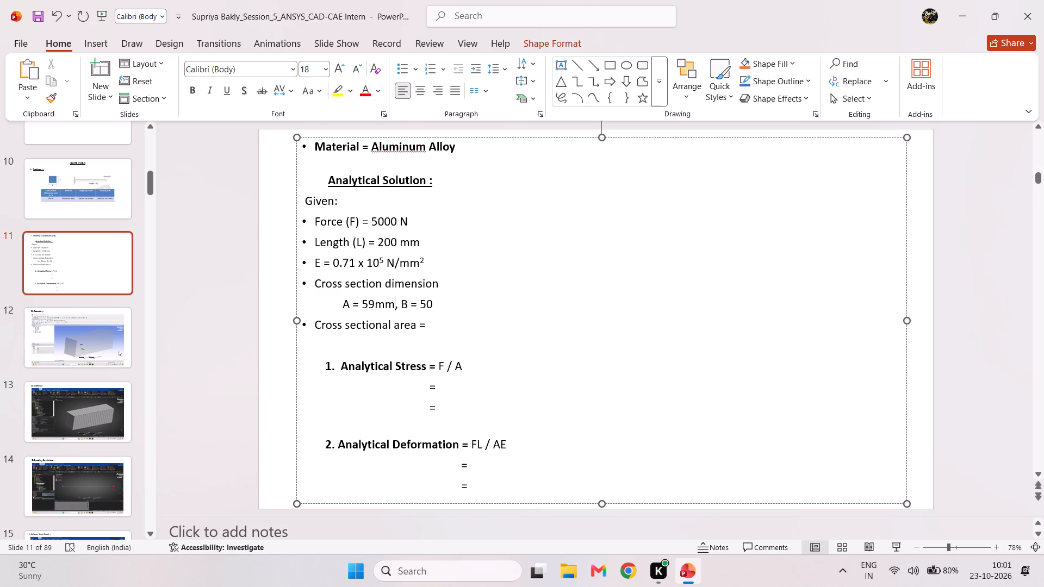
click(436, 303)
text(mm)
Complete the cross sectional area bullet with "59 x 50 = 2950 mm²", formatting the 2 as a superscript.
click(443, 332)
key(space)
text(59)
key(space)
text(x 5)
text(0)
key(space)
text(=)
key(space)
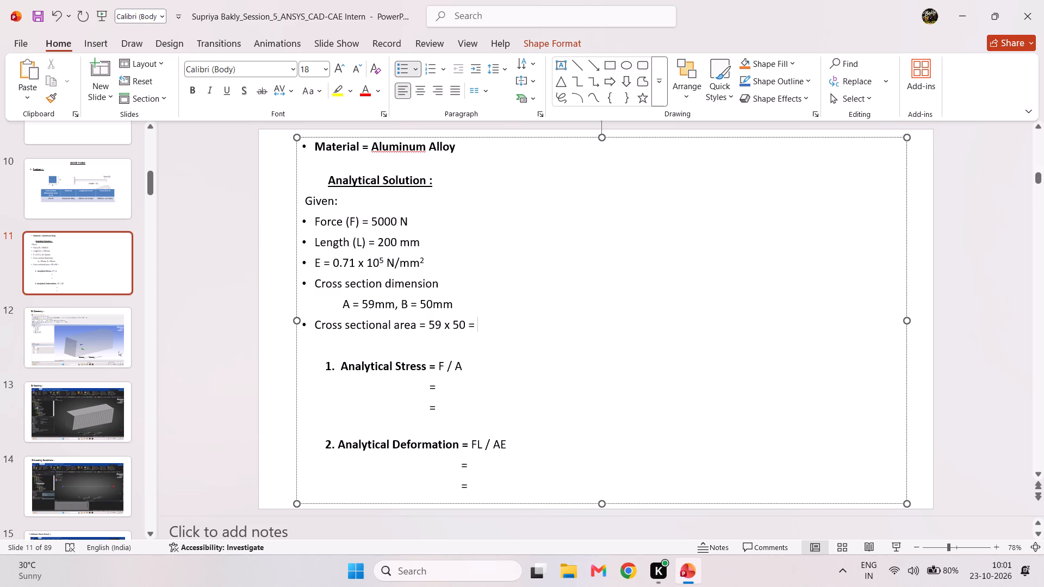
text(2950)
key(space)
text(mm)
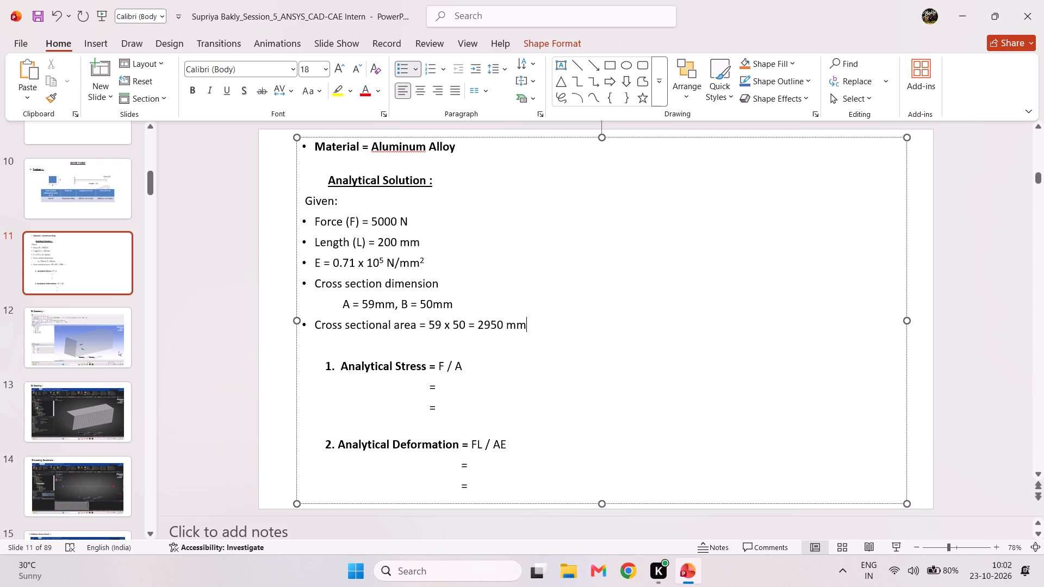
key(2)
drag(539, 330, 527, 330)
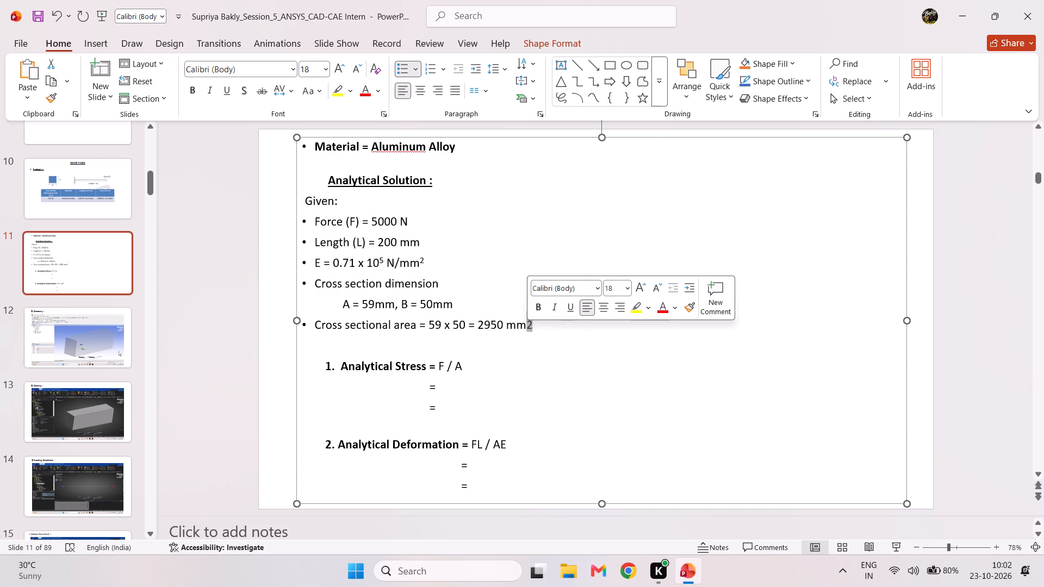
key(ctrl+shift+equal)
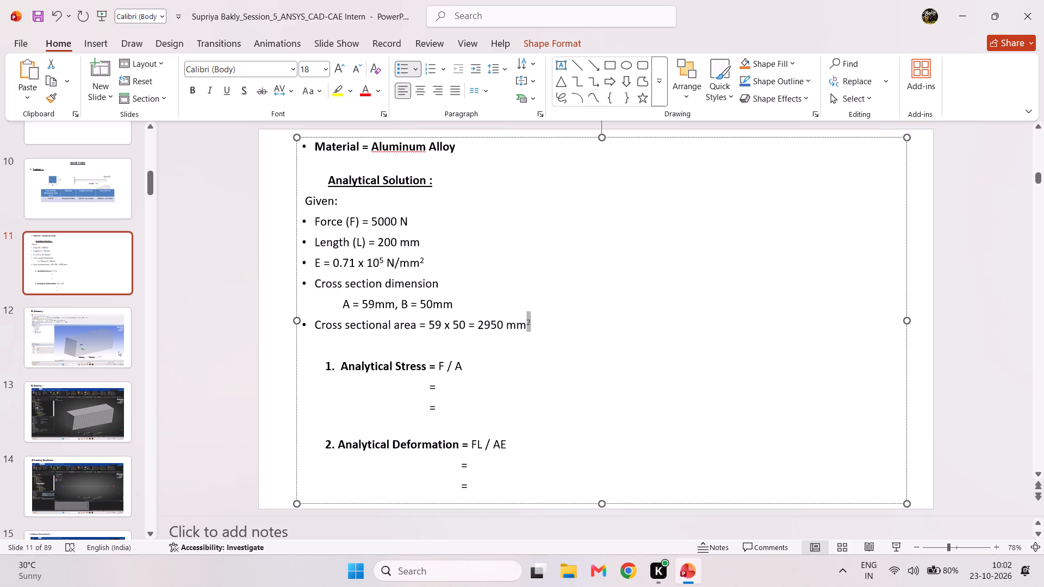
click(530, 343)
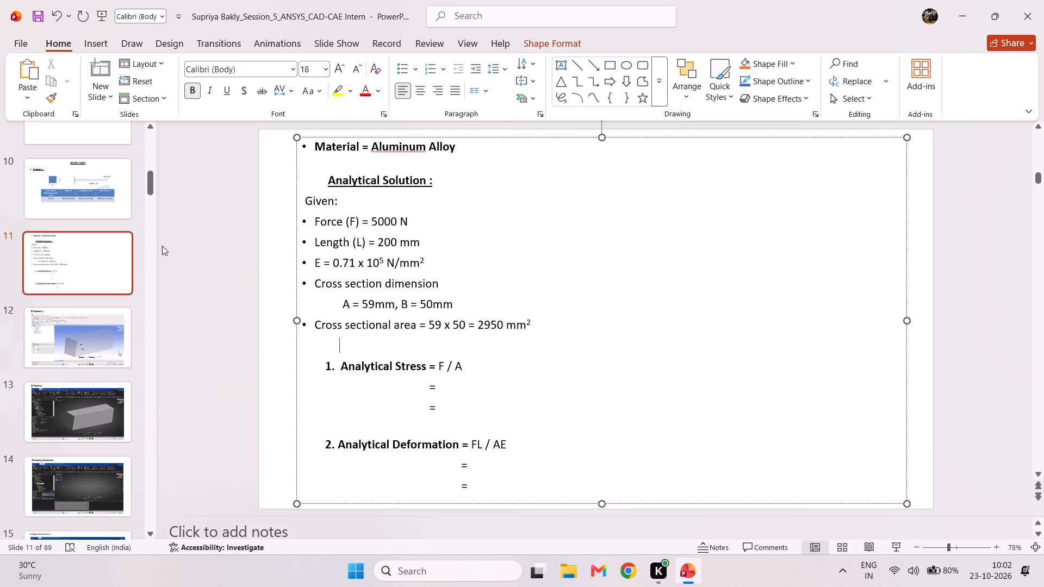
Save the presentation.
click(37, 16)
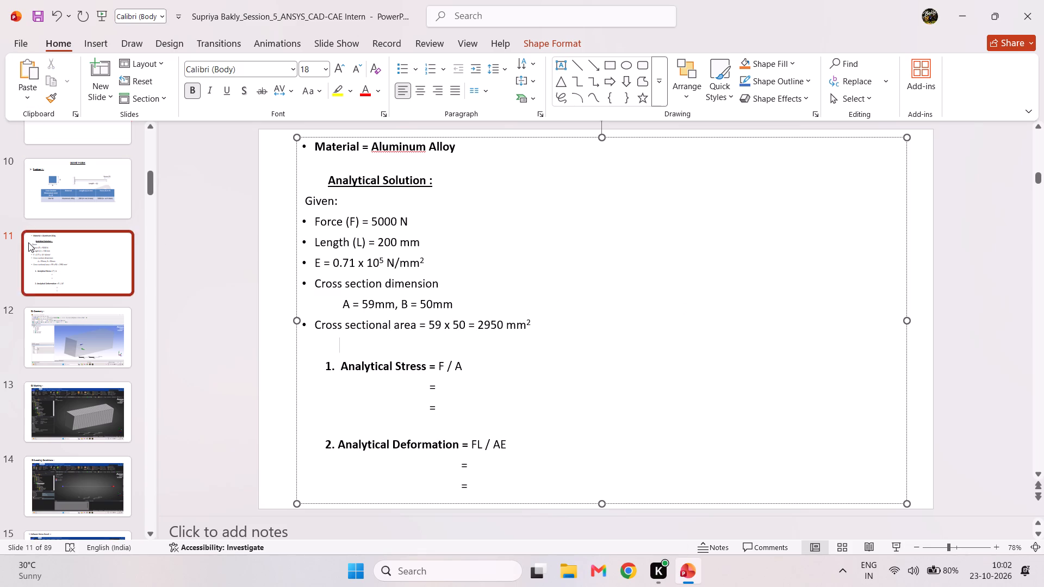
Consult the completed analytical solution on slide 3 for its stress and deformation layout, and return to slide 11.
scroll(28, 242, up, 14)
scroll(28, 240, down, 4)
scroll(29, 239, up, 5)
scroll(73, 215, up, 1)
click(74, 220)
scroll(74, 224, down, 4)
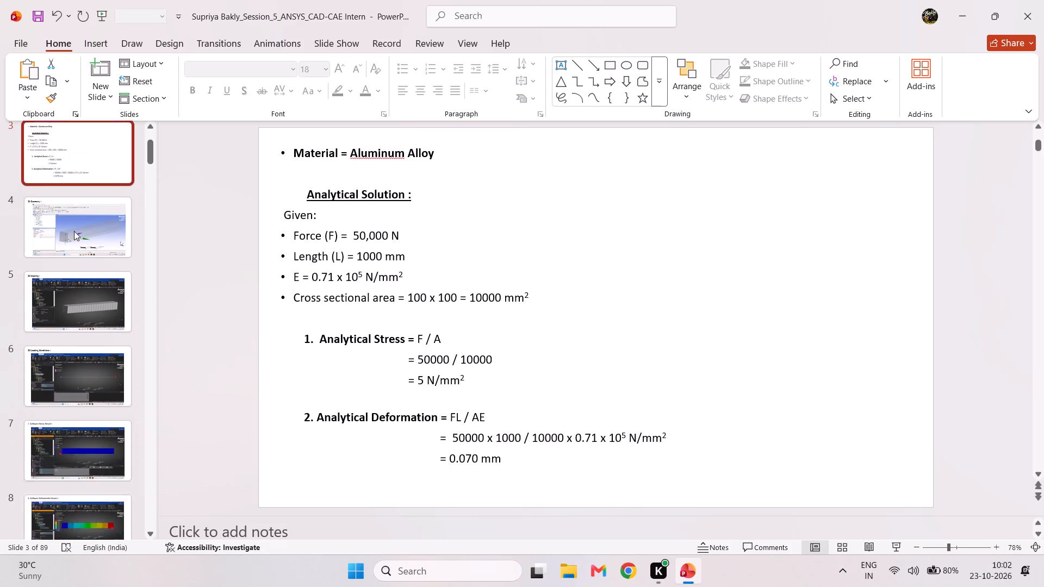
scroll(74, 231, down, 11)
scroll(74, 232, up, 1)
scroll(74, 232, down, 2)
scroll(74, 232, up, 1)
scroll(74, 232, down, 1)
click(74, 232)
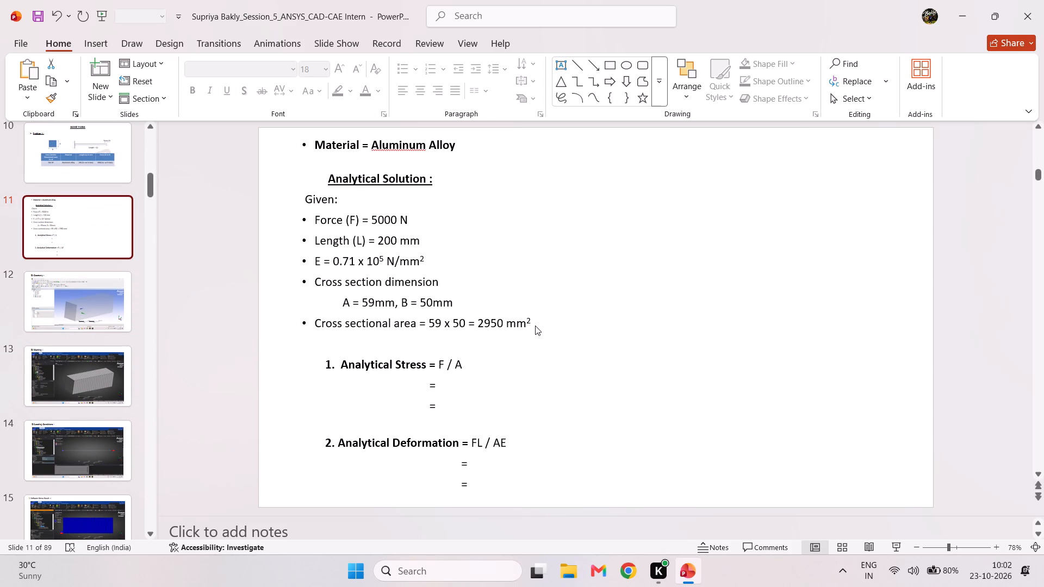
Copy the unit mm² from the cross sectional area bullet, and the value 0.71 x 10⁵ N/mm² from the E bullet.
drag(530, 323, 515, 324)
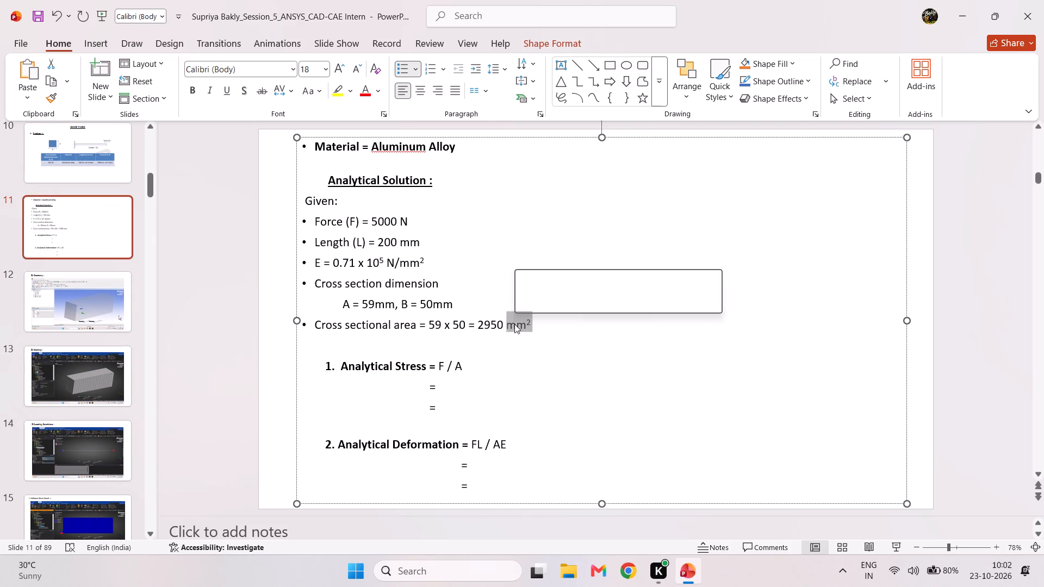
key(ctrl+c)
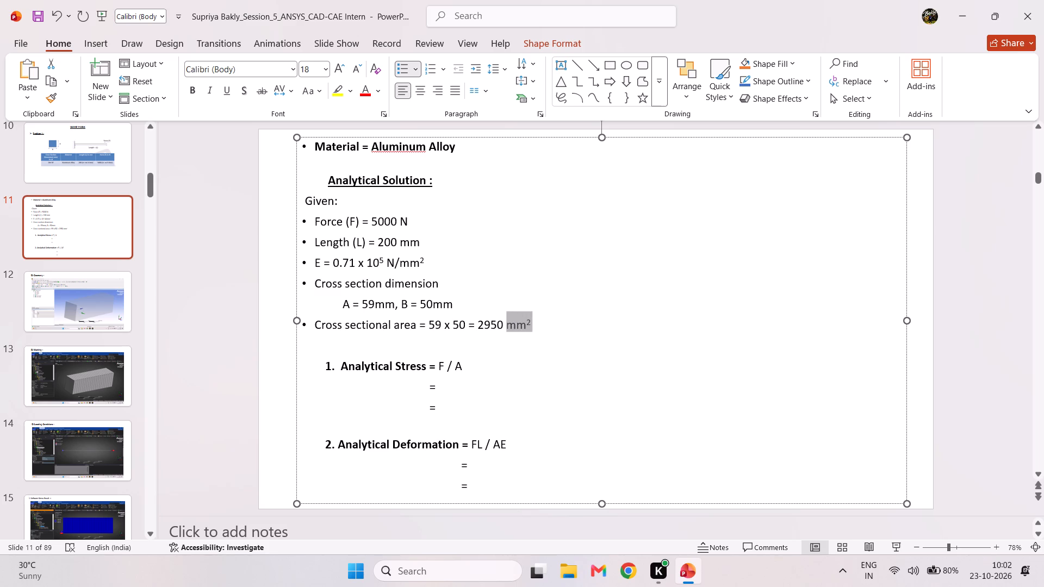
drag(426, 265, 360, 267)
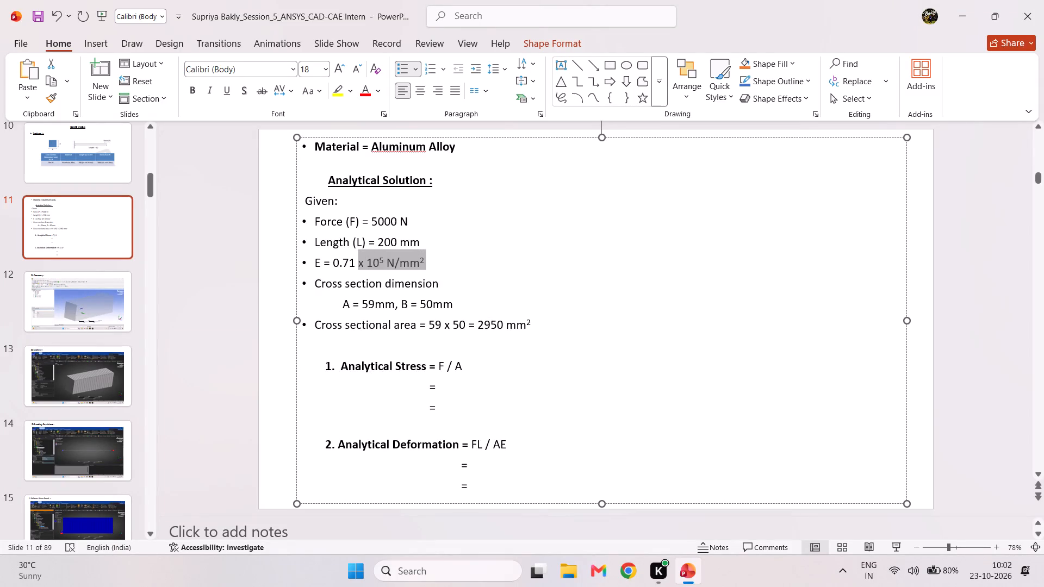
drag(360, 267, 338, 266)
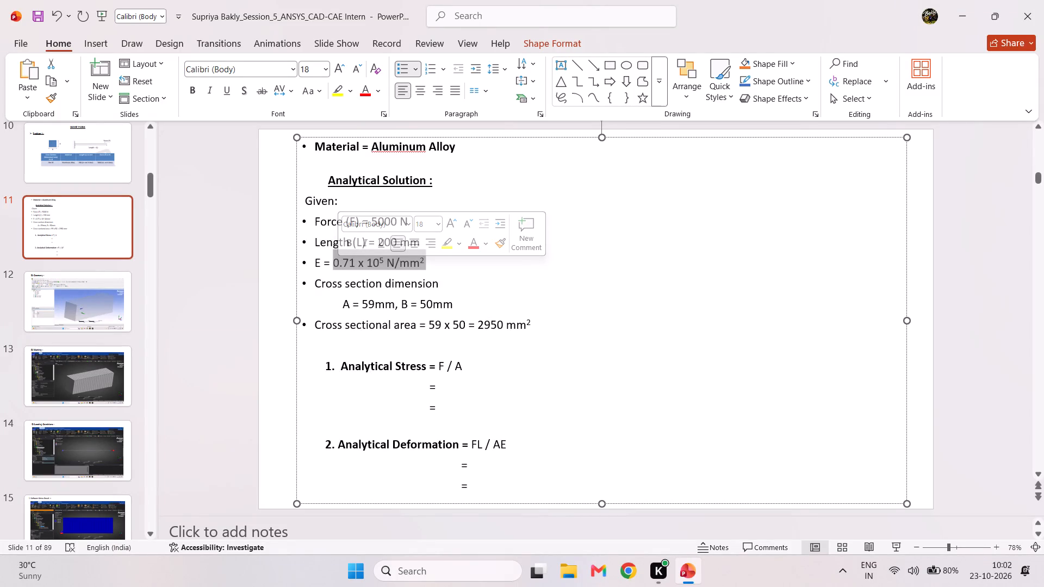
key(ctrl+c)
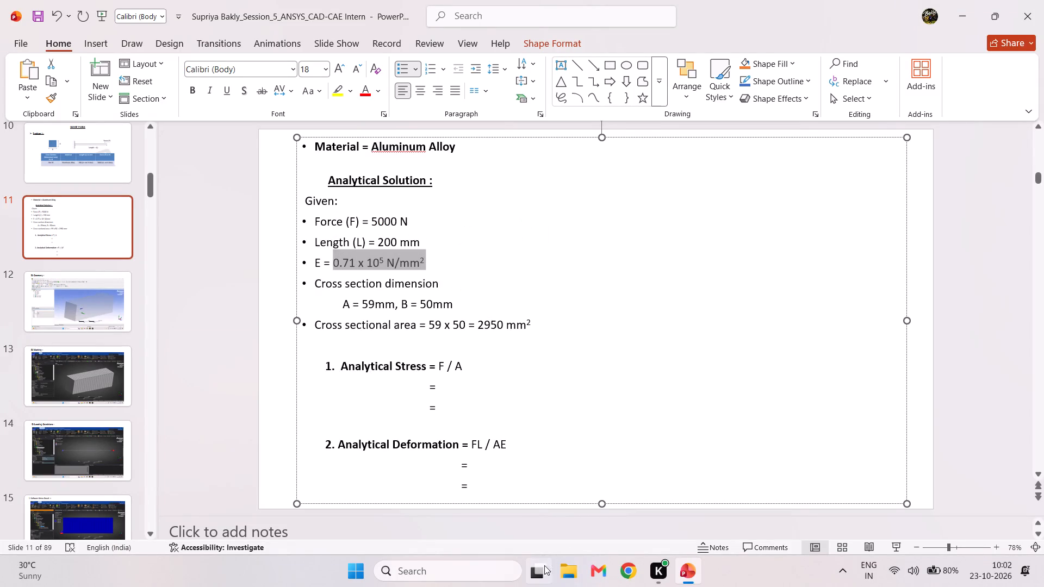
Pin the newly copied 0.71 x 105 N/mm2 and mm2 entries in the clipboard history and unpin the older 0.71 x 105 N/mm2 entry.
key(super+v)
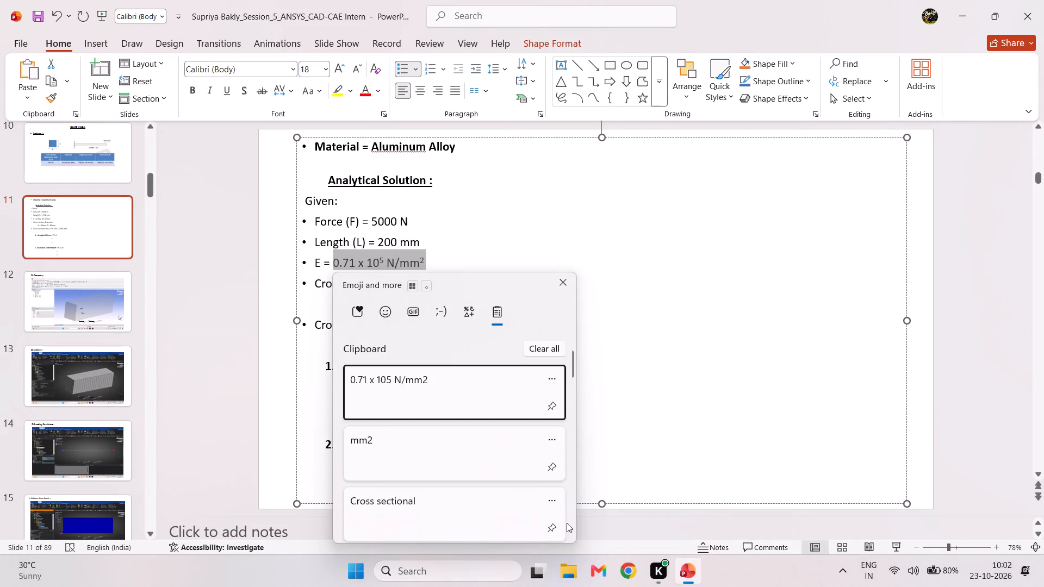
scroll(520, 436, down, 5)
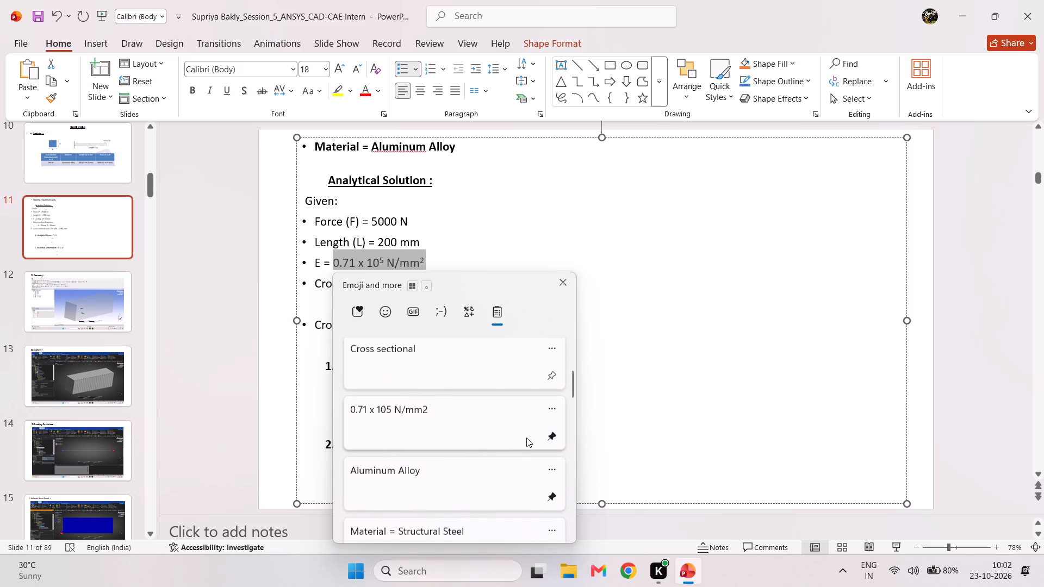
scroll(487, 446, up, 4)
scroll(526, 415, up, 4)
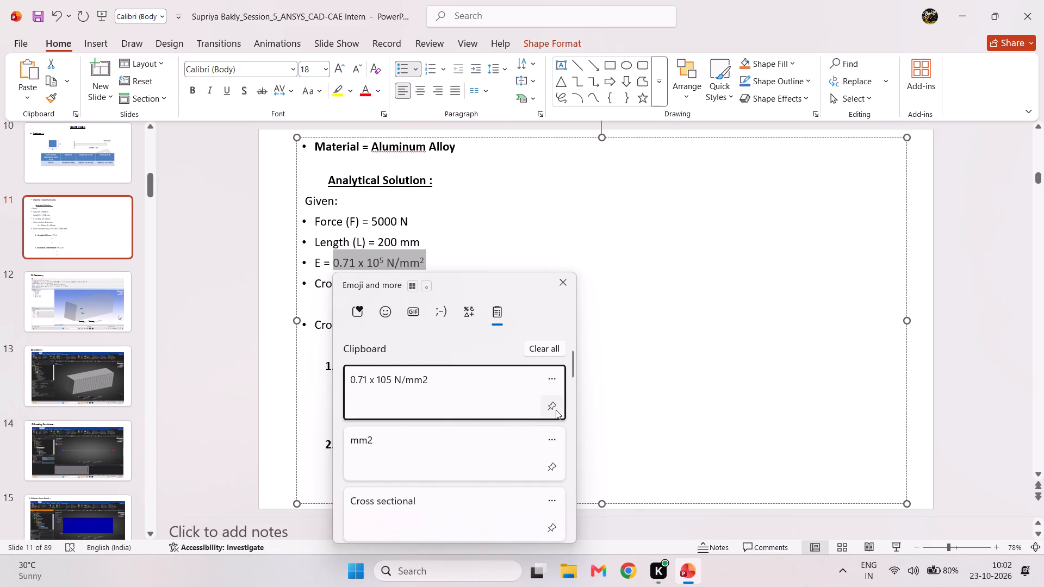
click(554, 410)
scroll(529, 438, down, 4)
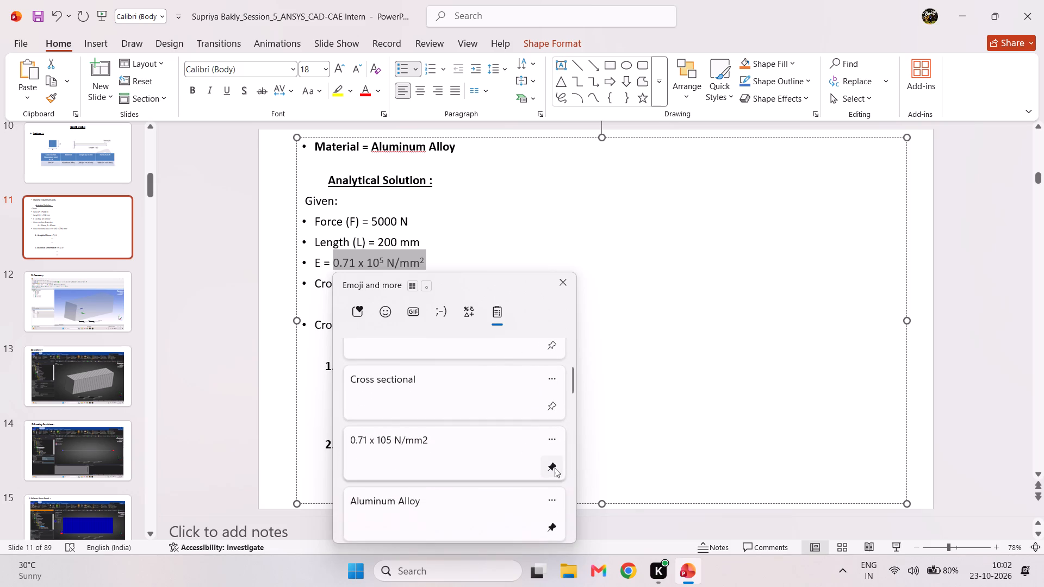
click(553, 467)
scroll(489, 464, up, 3)
scroll(489, 464, down, 2)
scroll(489, 464, up, 1)
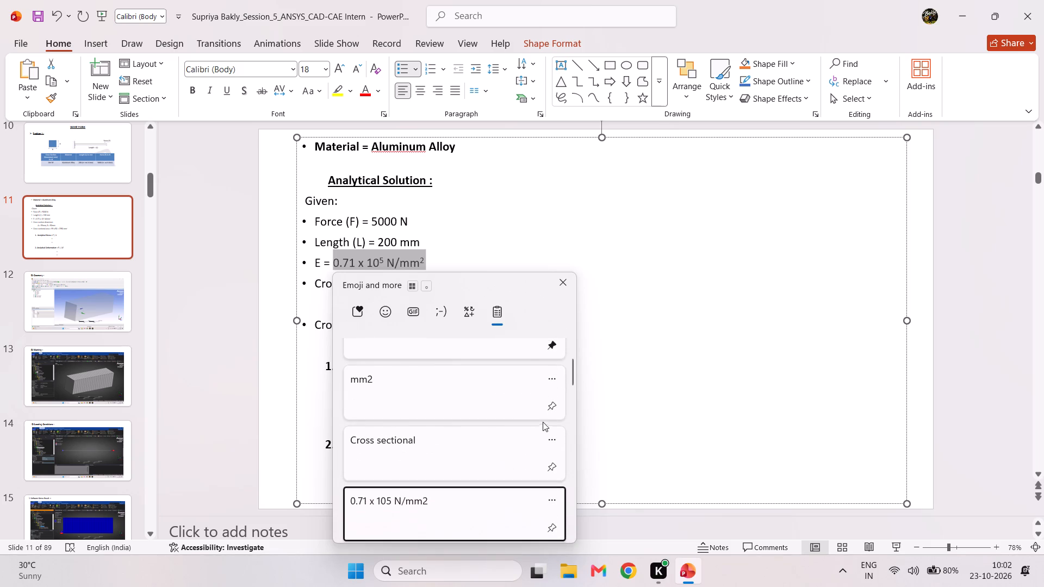
click(551, 408)
scroll(512, 442, up, 4)
scroll(511, 442, down, 5)
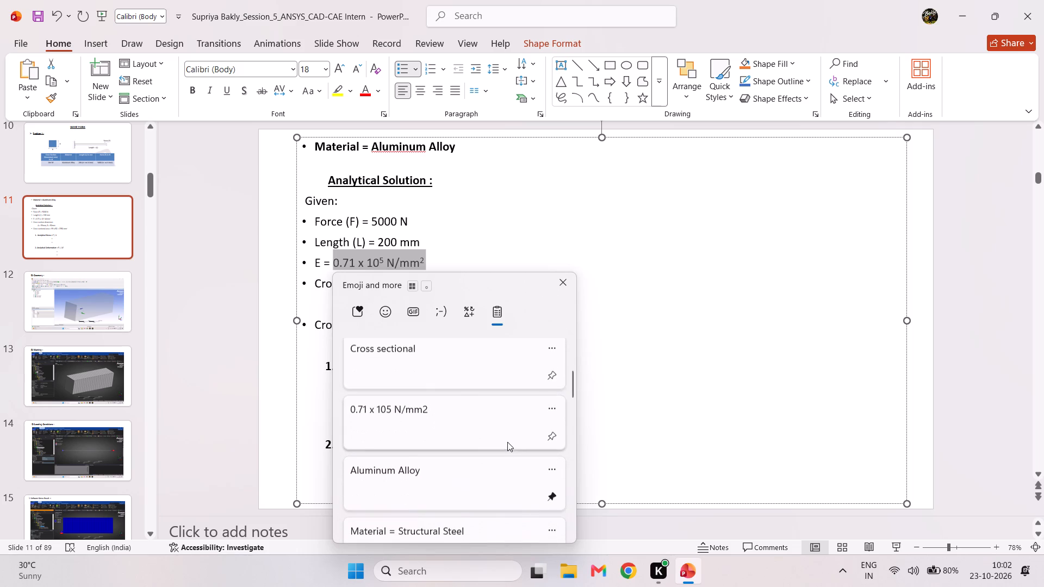
click(964, 277)
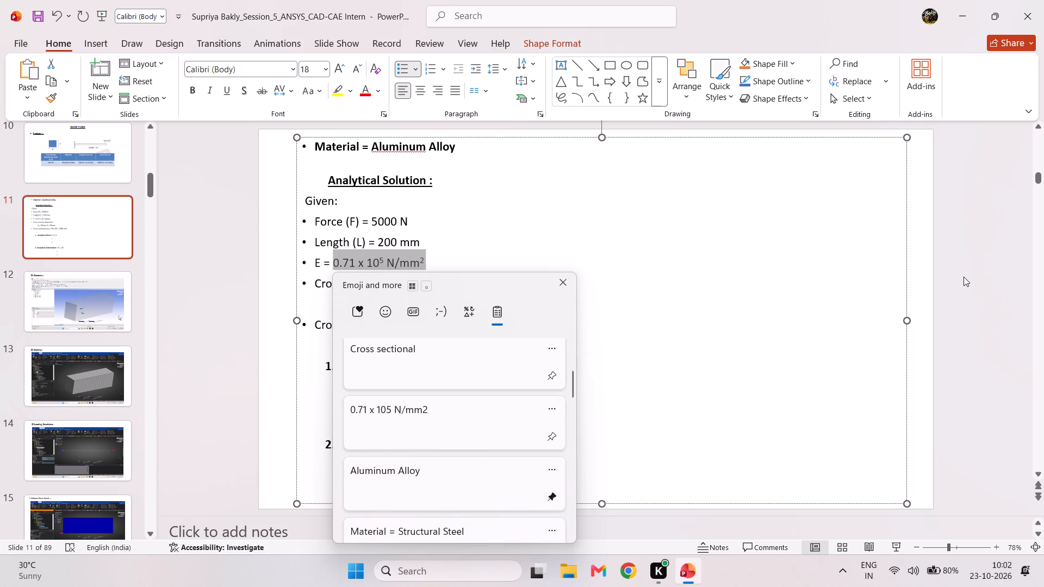
Copy the bullet text "Cross section dimension" and pin it in the clipboard history.
drag(442, 287, 390, 286)
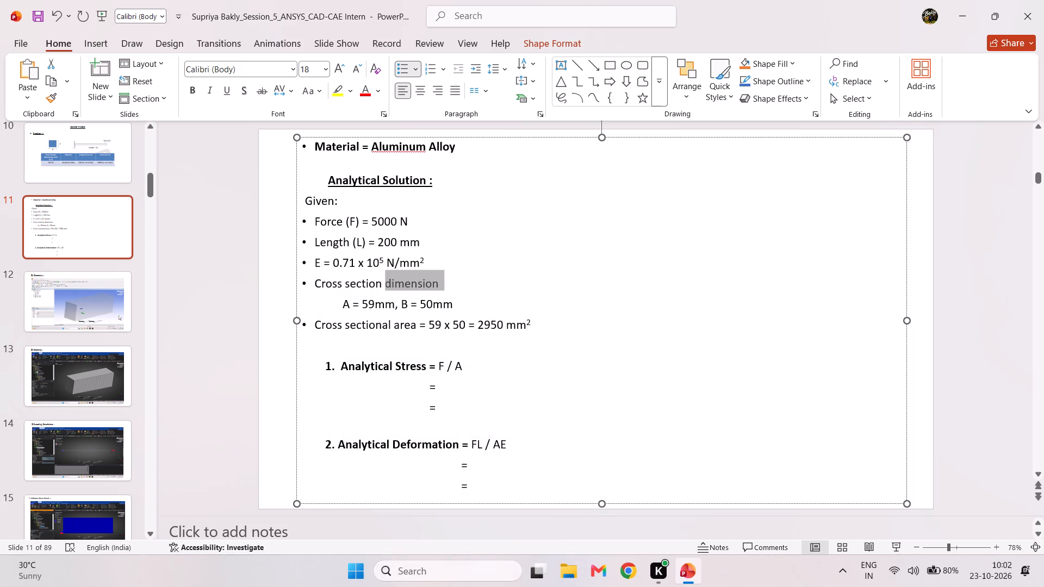
drag(390, 286, 326, 285)
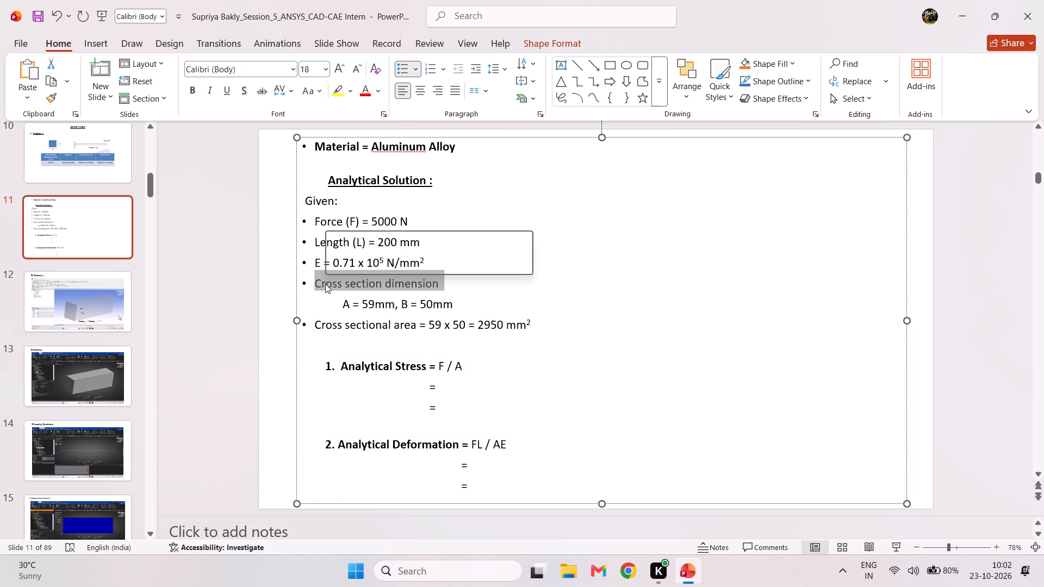
key(ctrl+c)
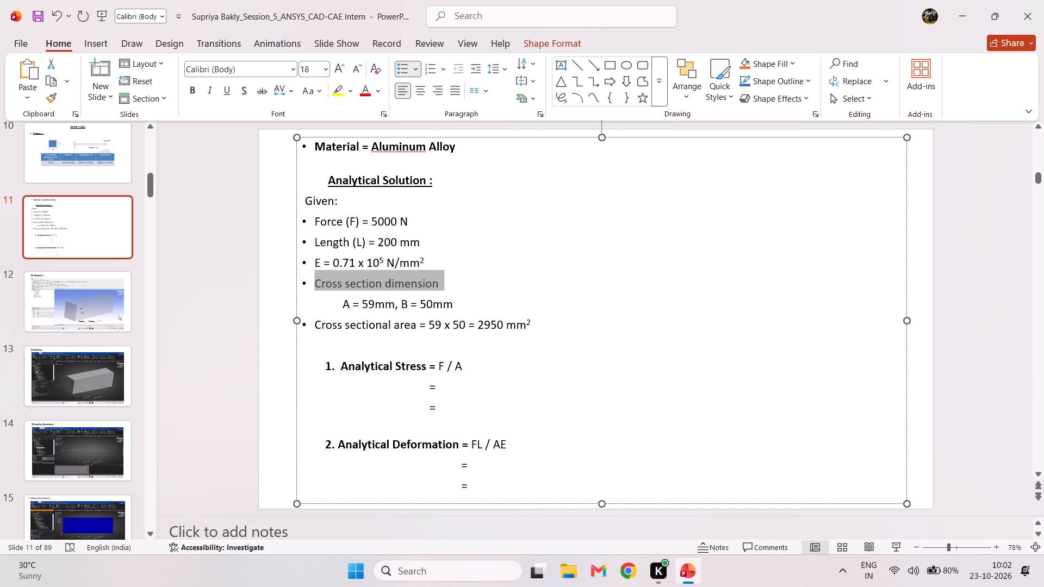
key(super+v)
scroll(477, 475, down, 1)
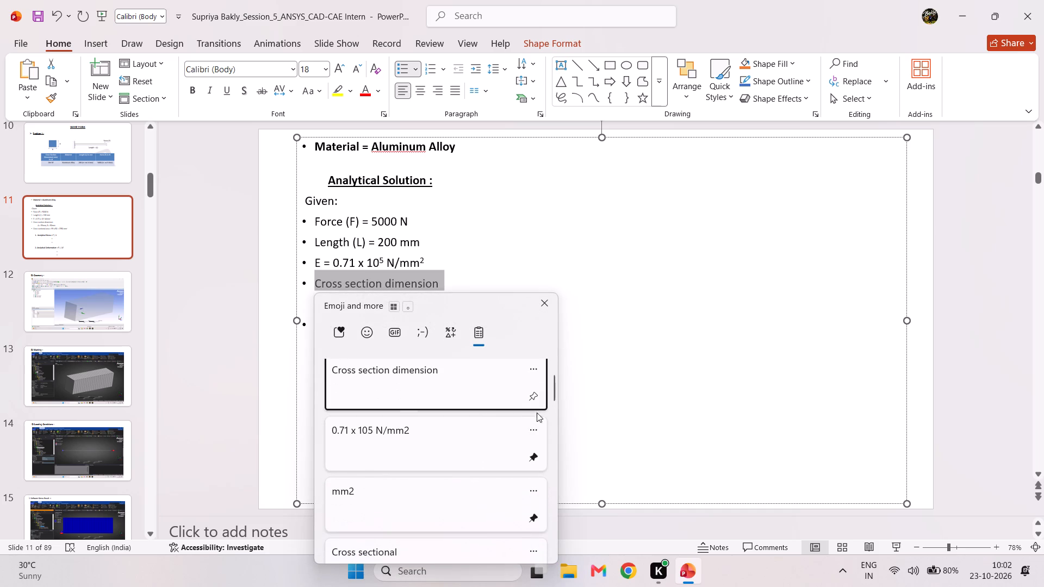
click(532, 399)
scroll(464, 438, down, 6)
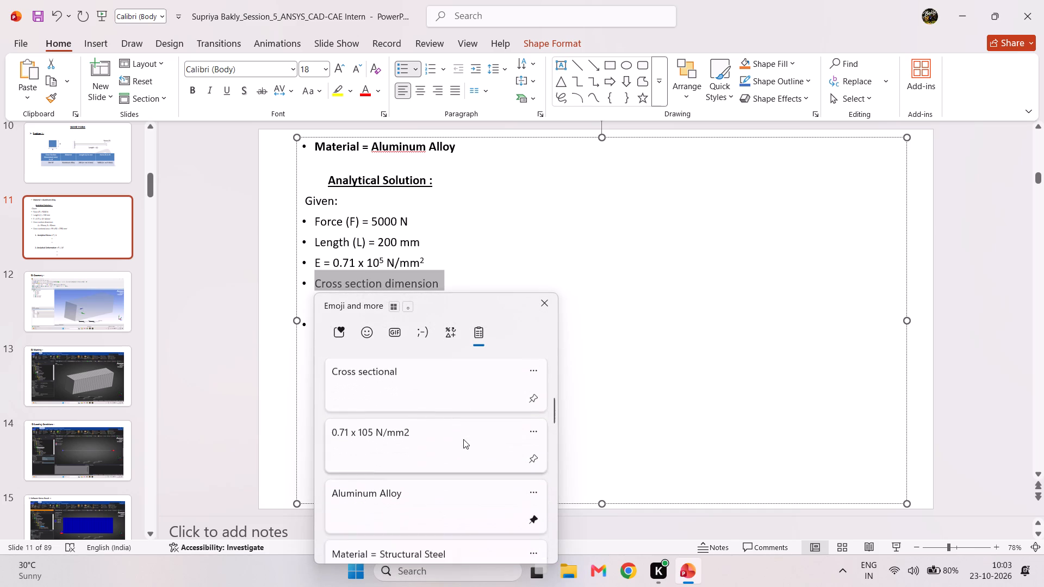
scroll(463, 441, down, 2)
scroll(463, 441, up, 4)
scroll(463, 441, down, 5)
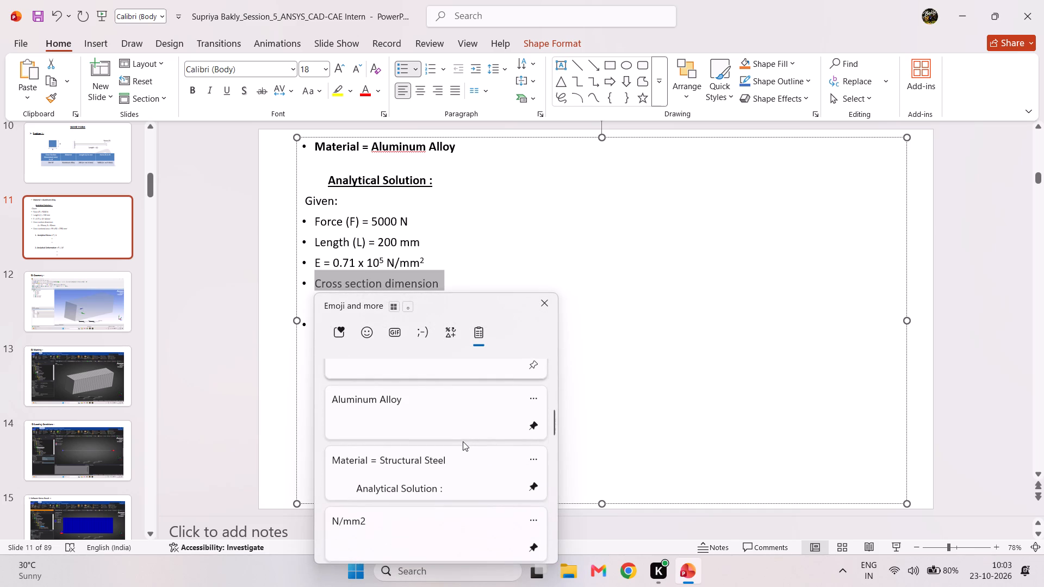
scroll(463, 441, down, 5)
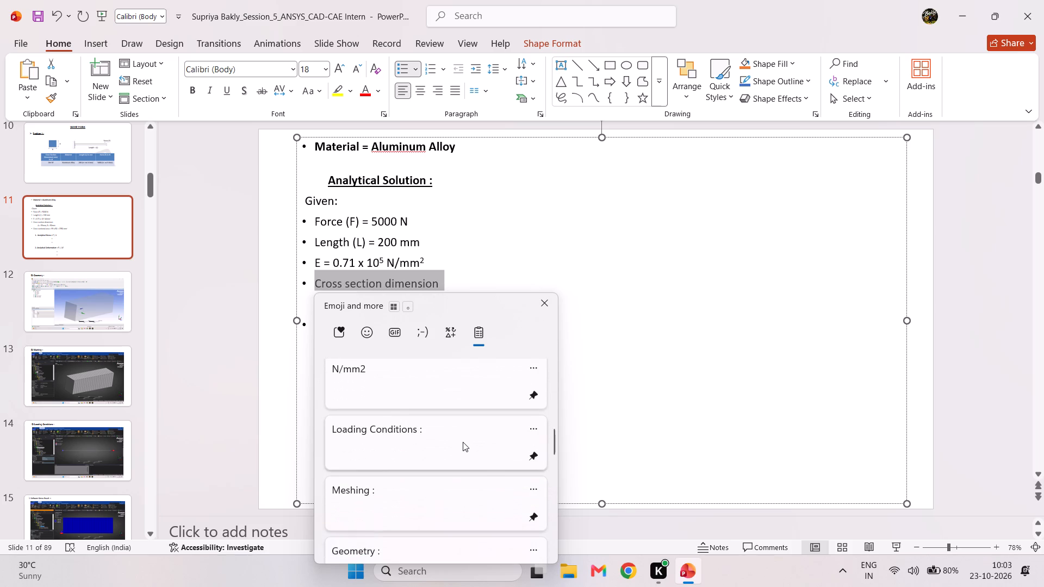
click(527, 457)
click(529, 518)
scroll(498, 498, down, 5)
click(533, 429)
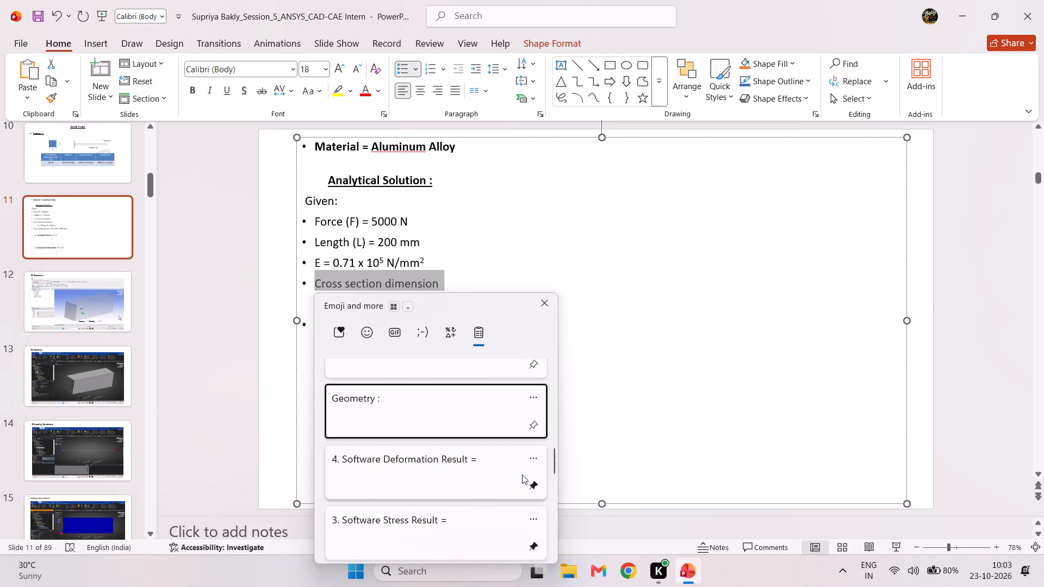
click(526, 484)
scroll(506, 474, down, 3)
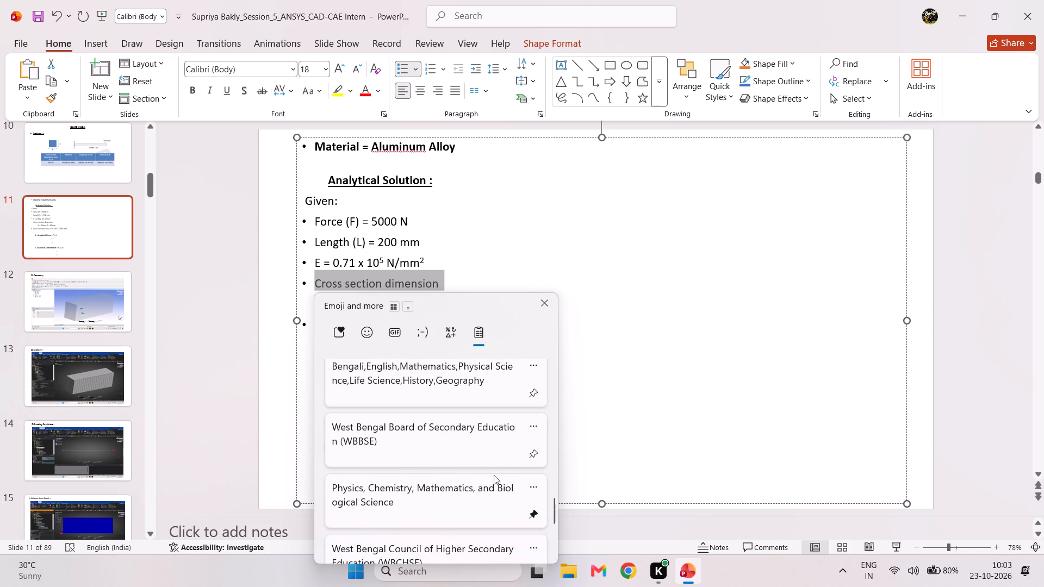
scroll(494, 475, down, 3)
click(537, 422)
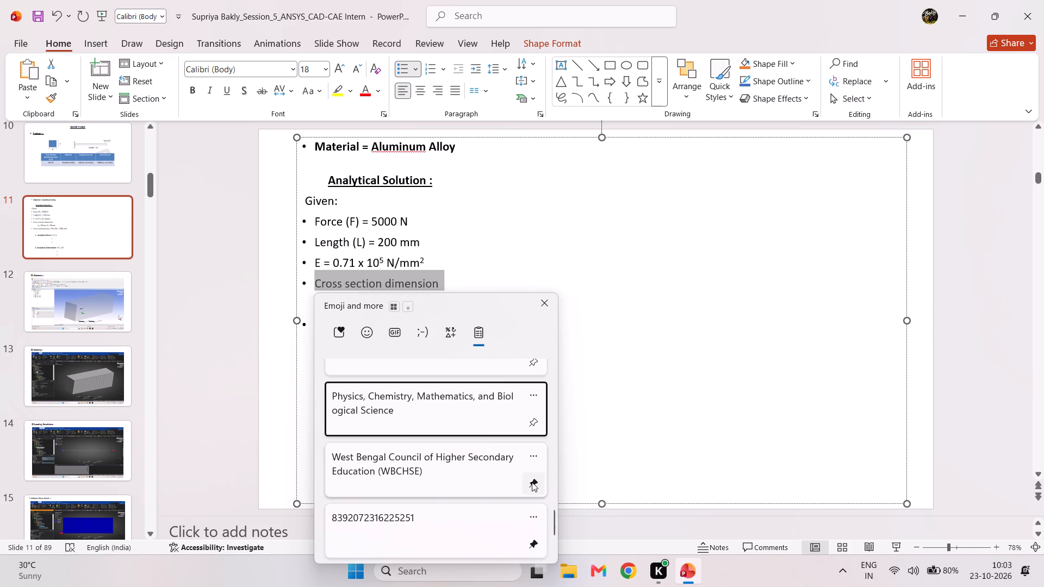
click(532, 485)
Unpin both "python main.py" entries in the clipboard history and close it.
scroll(501, 470, down, 3)
scroll(501, 470, up, 1)
scroll(500, 470, down, 1)
scroll(501, 467, up, 1)
scroll(501, 467, down, 1)
scroll(501, 467, up, 1)
scroll(501, 467, down, 5)
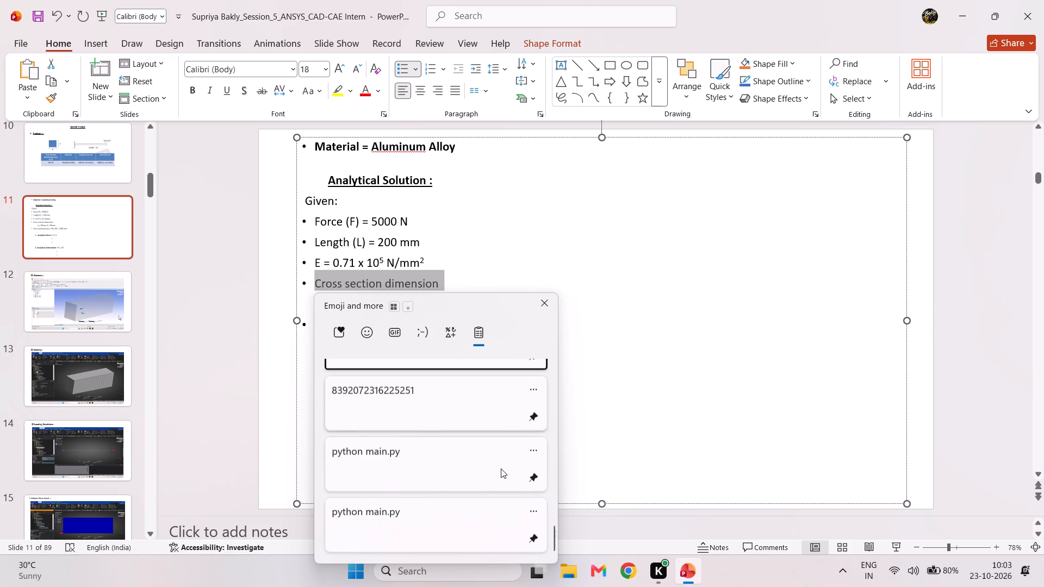
scroll(501, 469, down, 9)
click(530, 534)
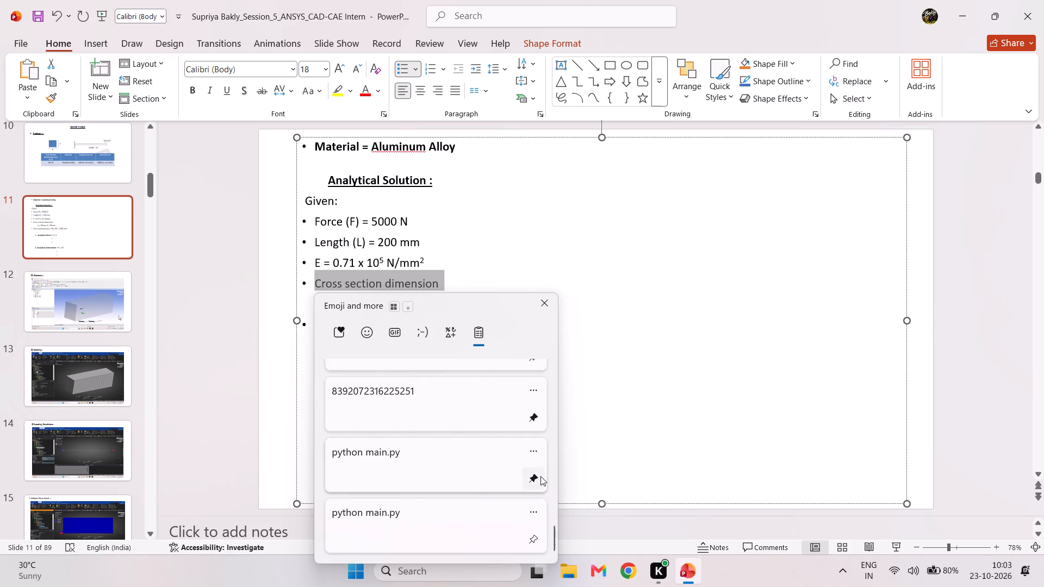
click(535, 474)
click(953, 291)
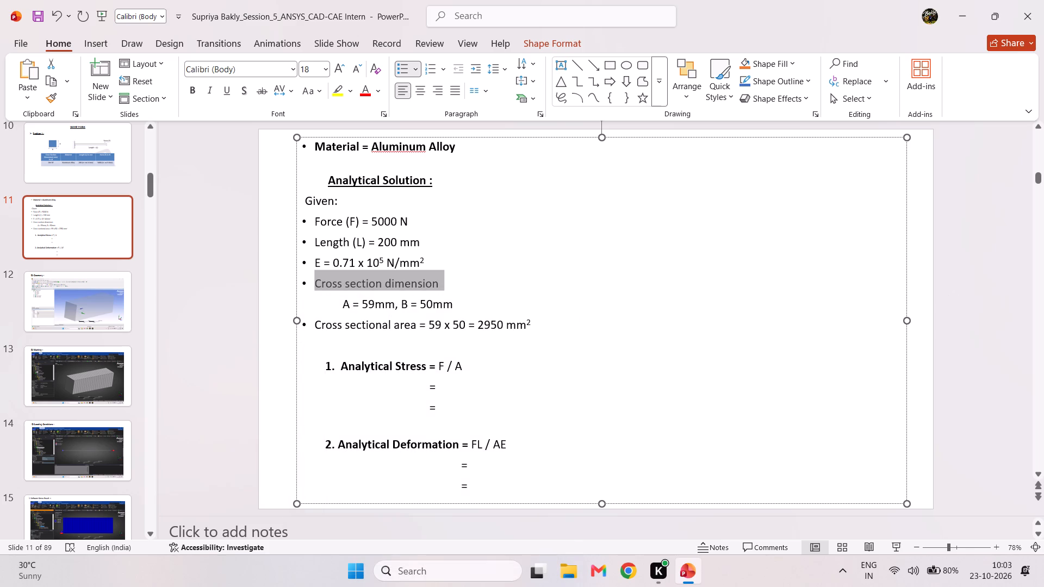
Complete slide 7's Software Stress Result heading with the value 5 N/mm², reusing the unit from the clipboard history.
scroll(109, 256, up, 9)
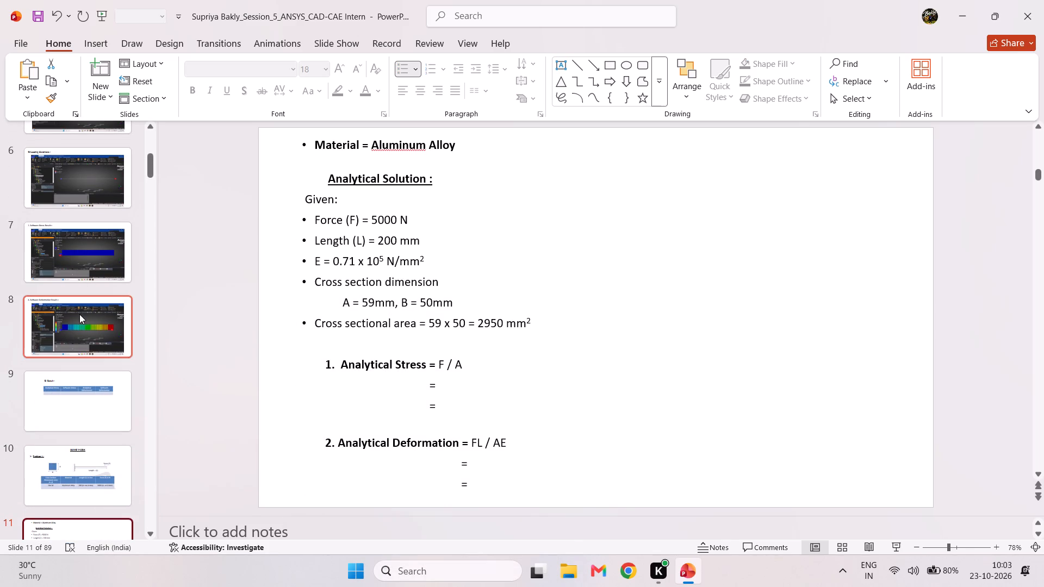
click(79, 314)
click(67, 252)
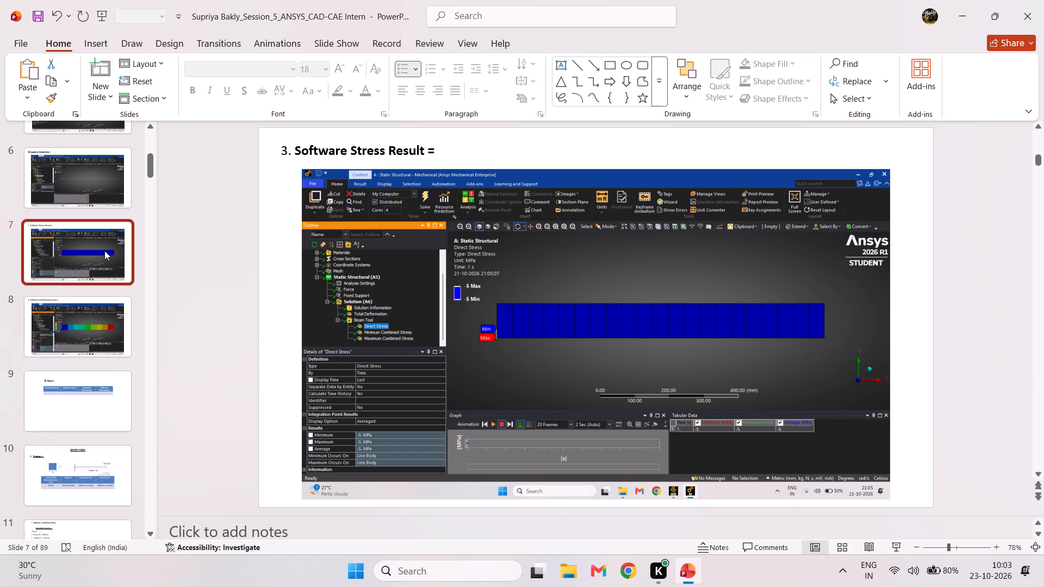
click(442, 149)
click(434, 150)
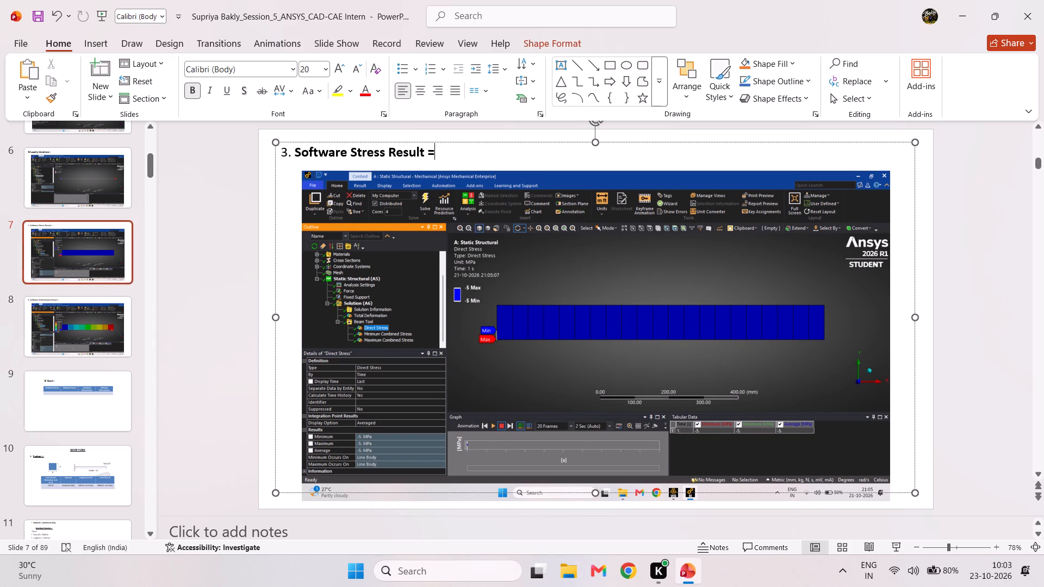
key(space)
key(5)
key(space)
key(super+v)
scroll(501, 378, down, 3)
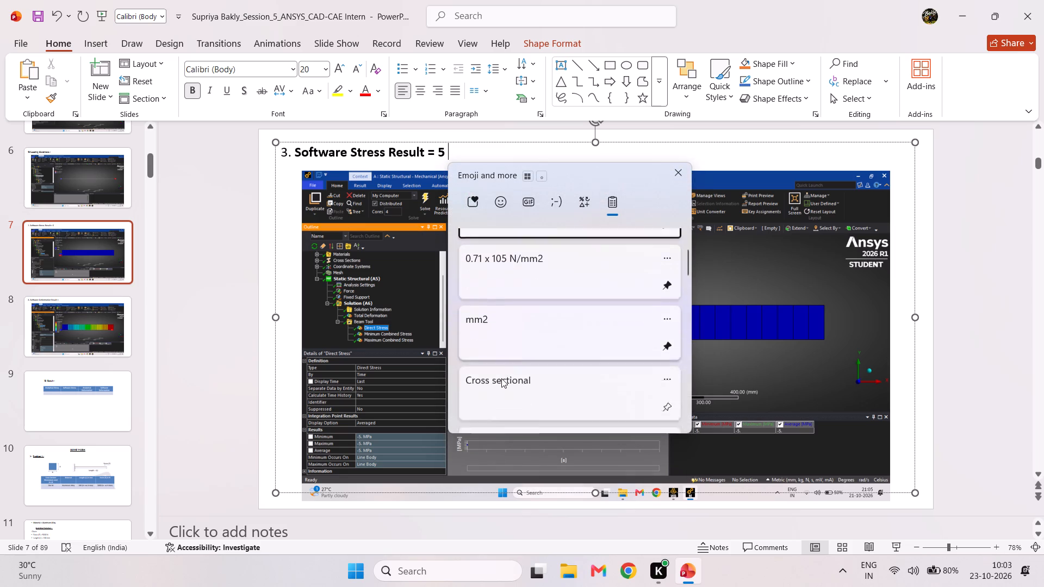
scroll(501, 378, down, 10)
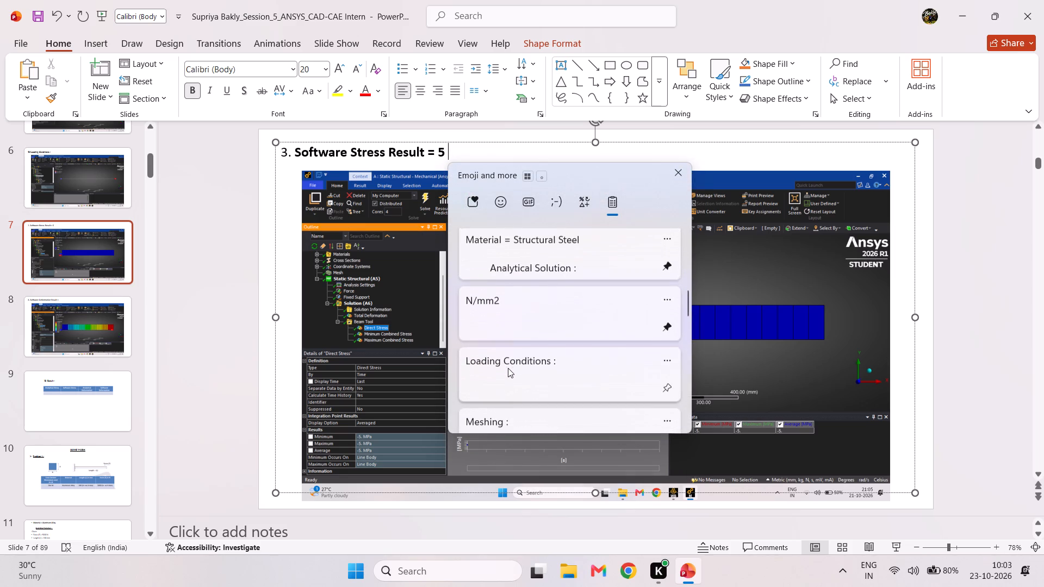
click(519, 314)
key(ctrl+v)
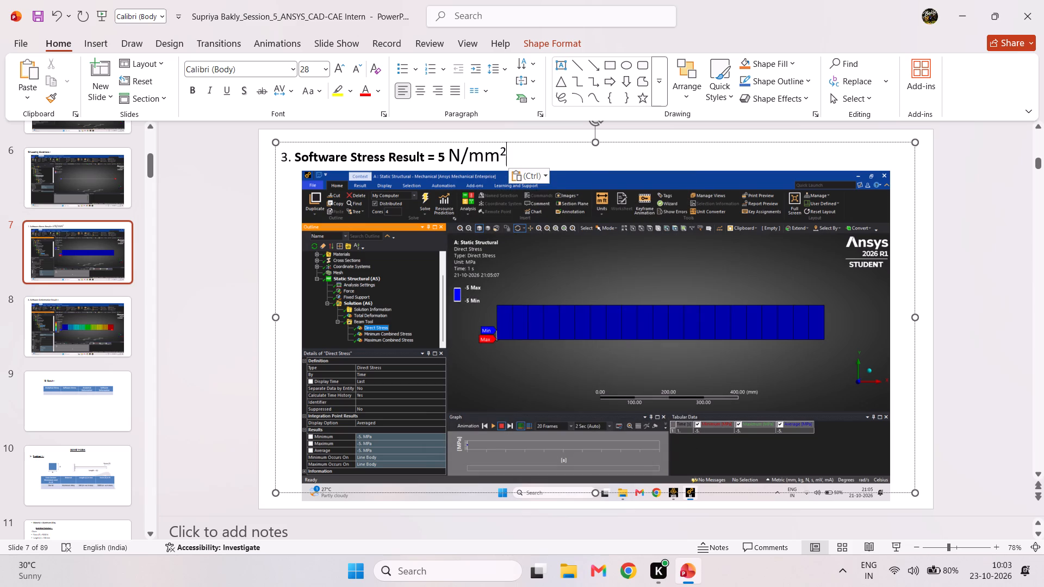
Set the unit N/mm² in slide 7's stress result heading to 18 pt and make it bold.
drag(507, 154, 450, 157)
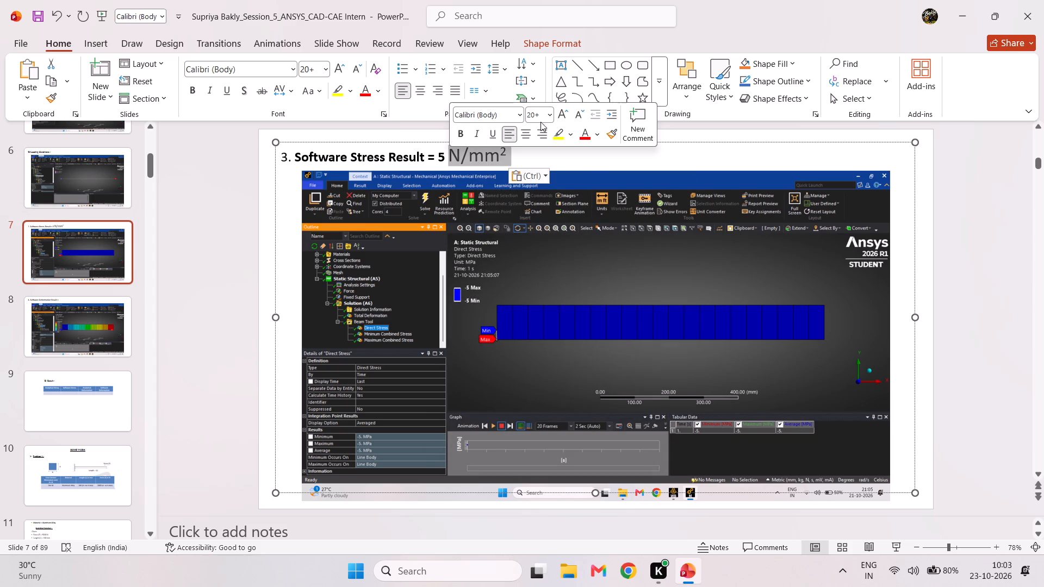
click(580, 112)
click(580, 112)
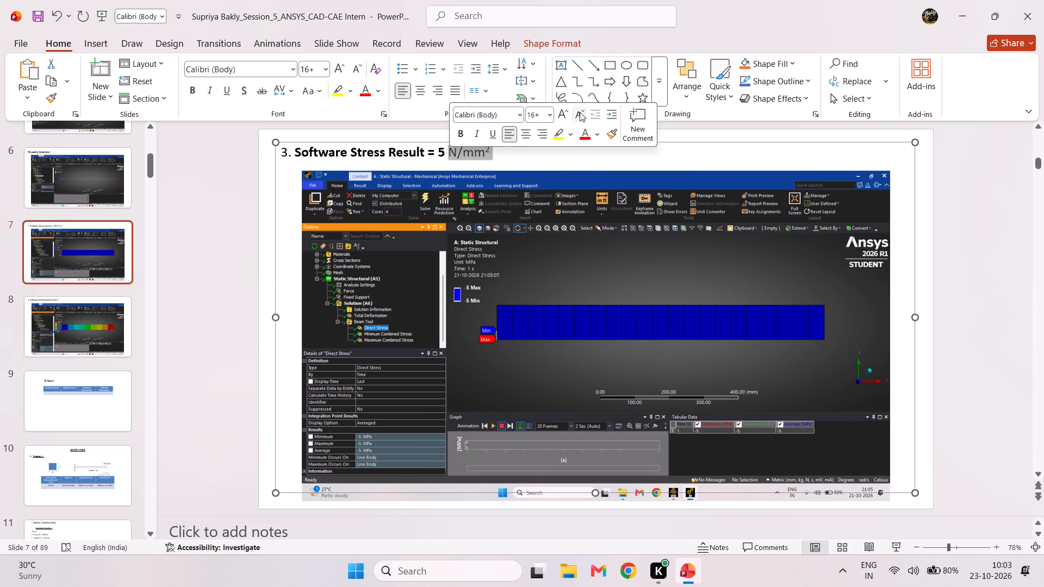
click(526, 116)
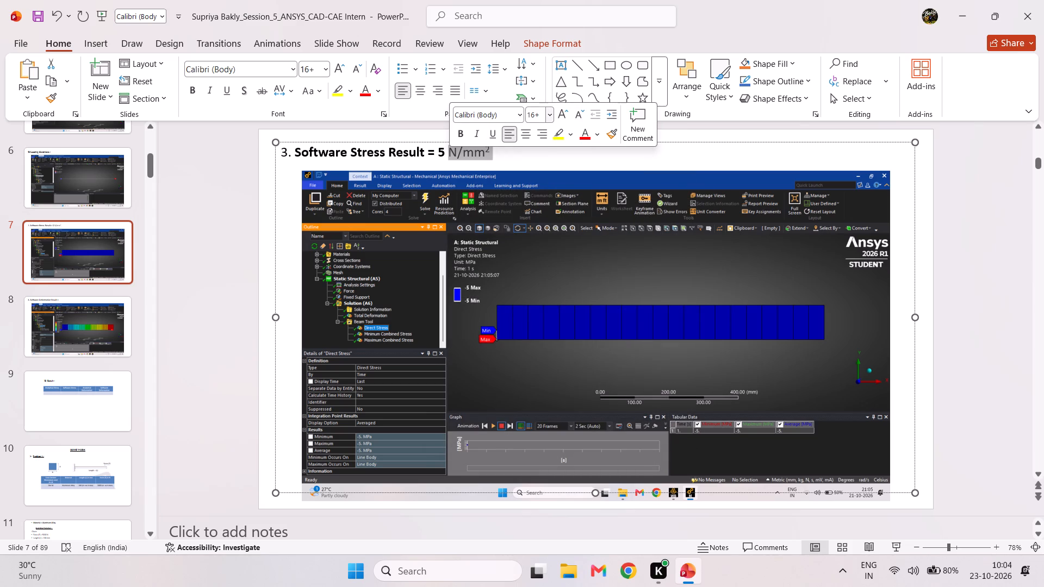
click(532, 115)
key(1)
key(8)
key(Return)
click(465, 139)
Remove the bold formatting from the whole value 5 N/mm² in slide 7's heading.
click(504, 156)
drag(501, 155, 438, 154)
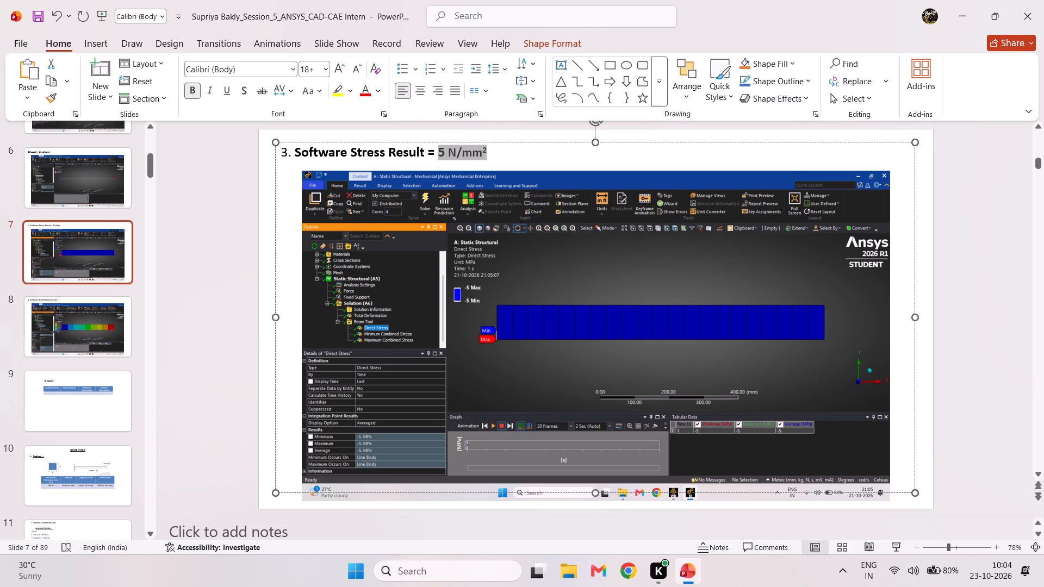
drag(438, 154, 437, 154)
click(449, 128)
click(497, 152)
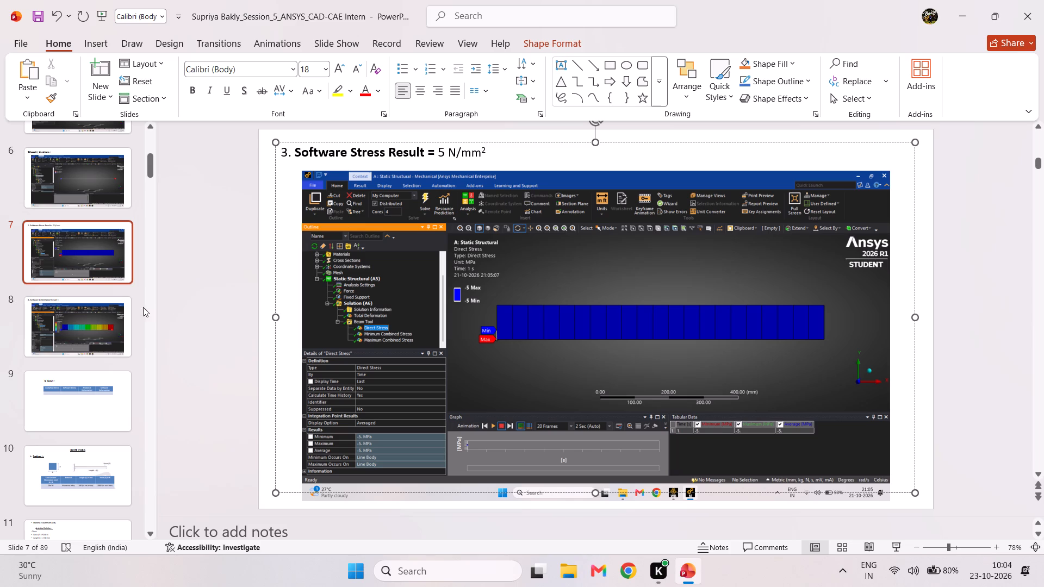
Review the worked analytical stress and deformation solution on slide 3 and the slides around it.
scroll(95, 261, up, 5)
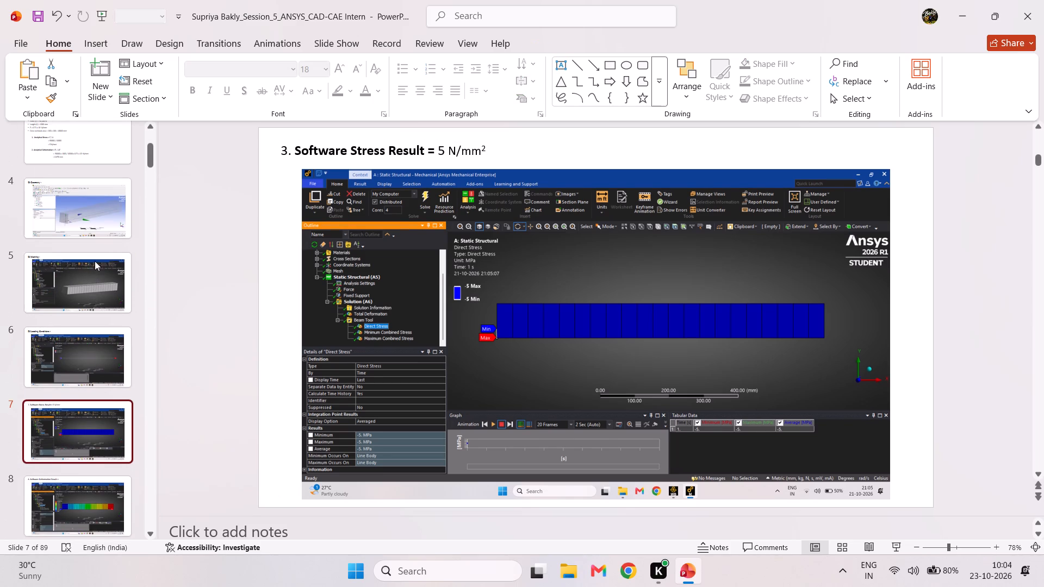
click(73, 154)
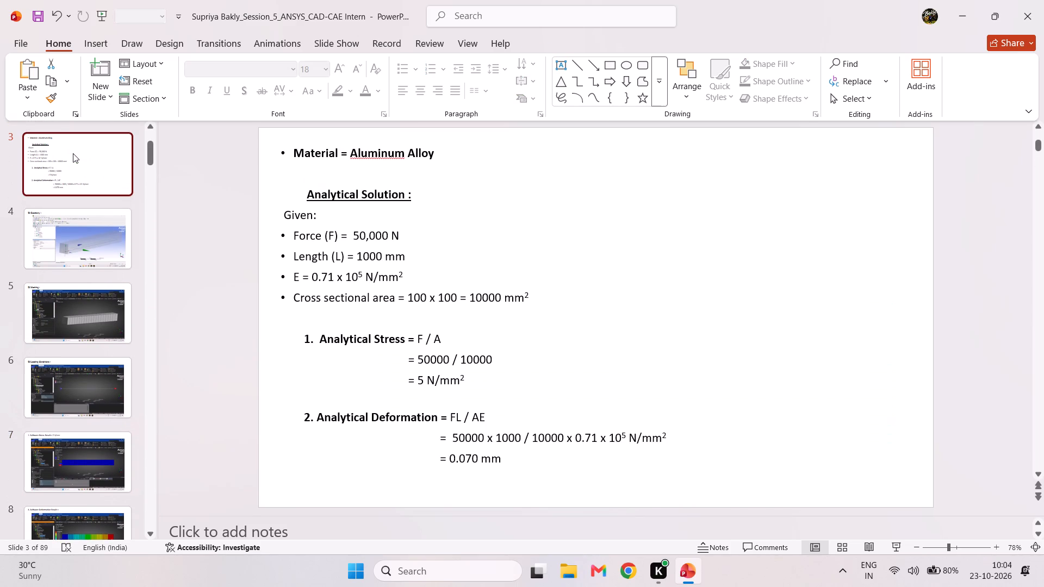
scroll(83, 294, down, 1)
scroll(83, 296, up, 2)
scroll(83, 296, down, 4)
scroll(83, 296, up, 3)
scroll(83, 296, down, 1)
scroll(83, 296, up, 2)
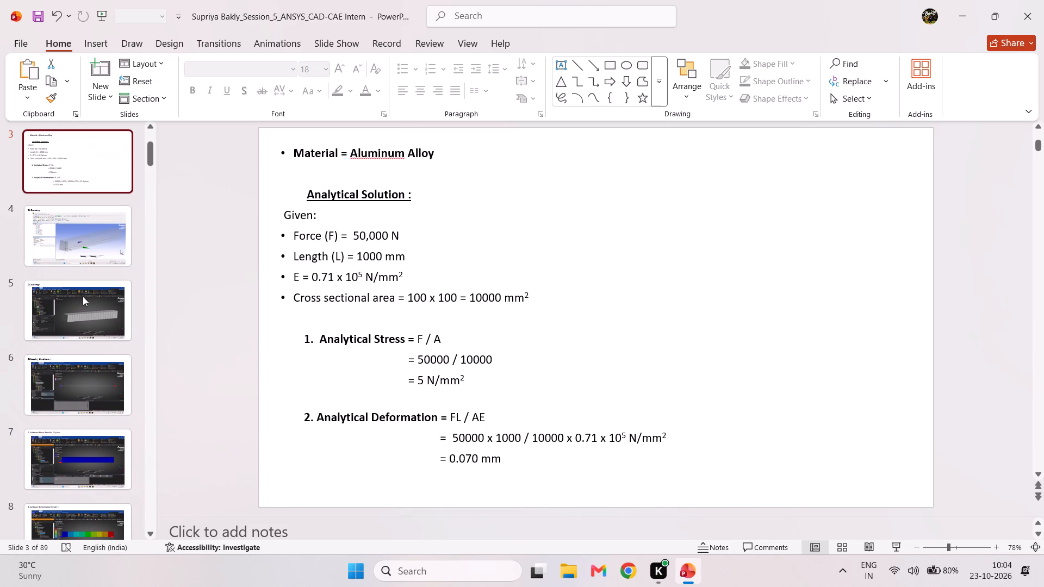
scroll(83, 297, up, 2)
scroll(83, 297, down, 5)
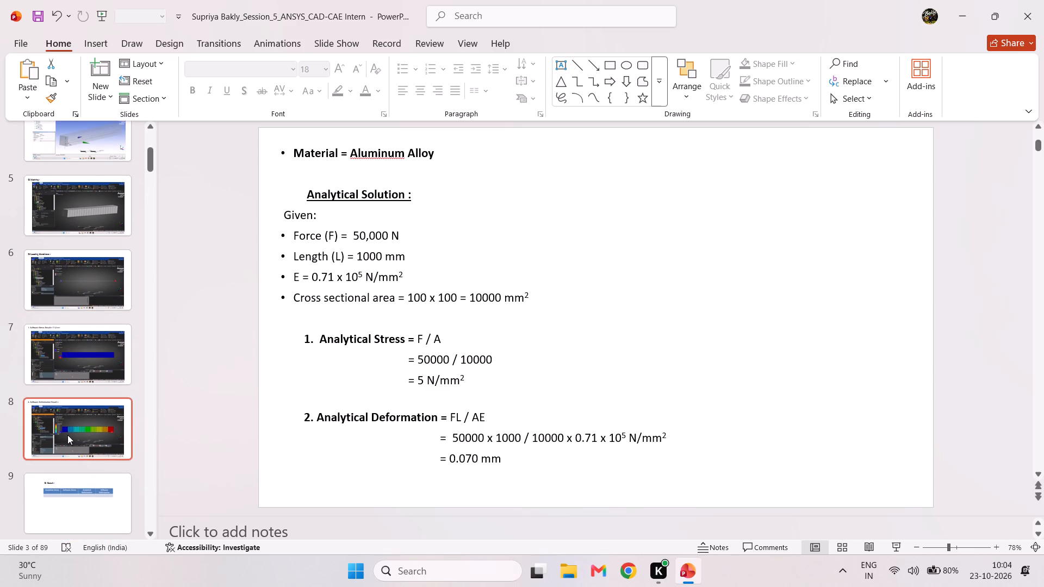
Complete slide 8's Software Deformation Result heading with the non-bold value 0.070423 mm and save the presentation.
click(68, 435)
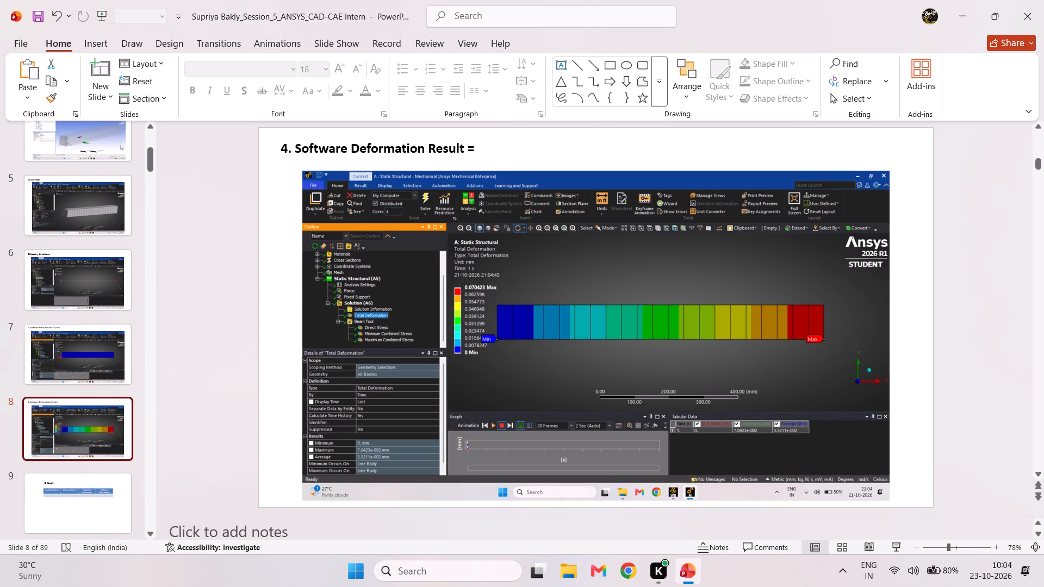
click(477, 149)
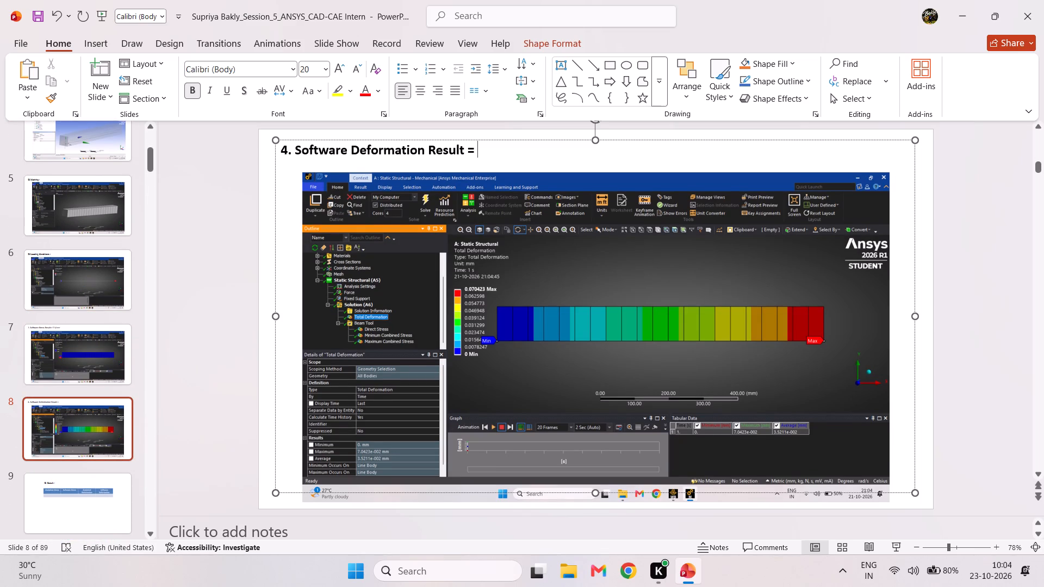
click(184, 89)
text(0.)
text(07)
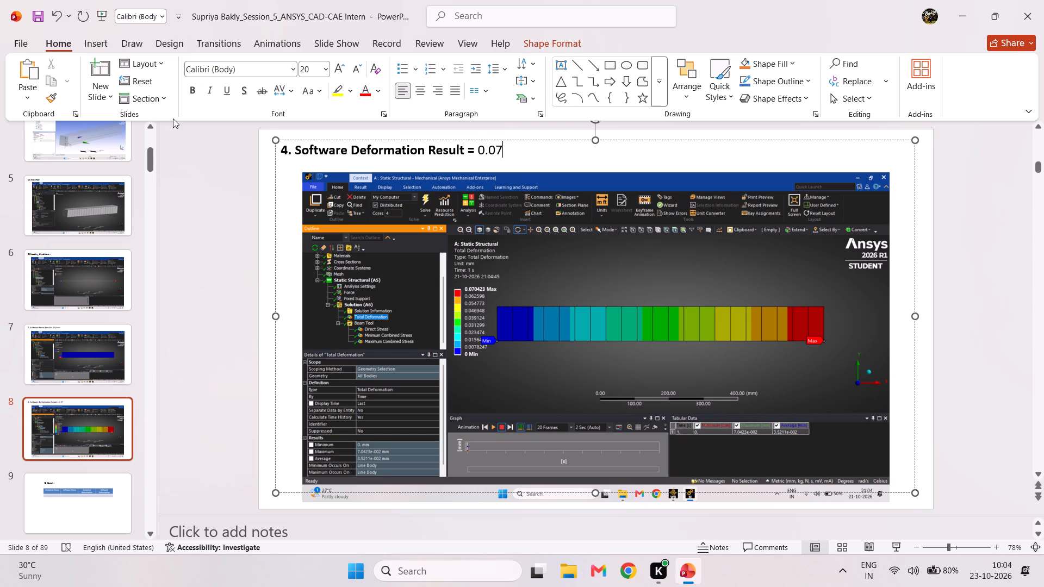
key(0)
text(423)
key(space)
text(mm)
click(33, 12)
On slide 11, enter 5000 / 2950 as the substituted values on the first blank line under Analytical Stress.
scroll(86, 299, down, 8)
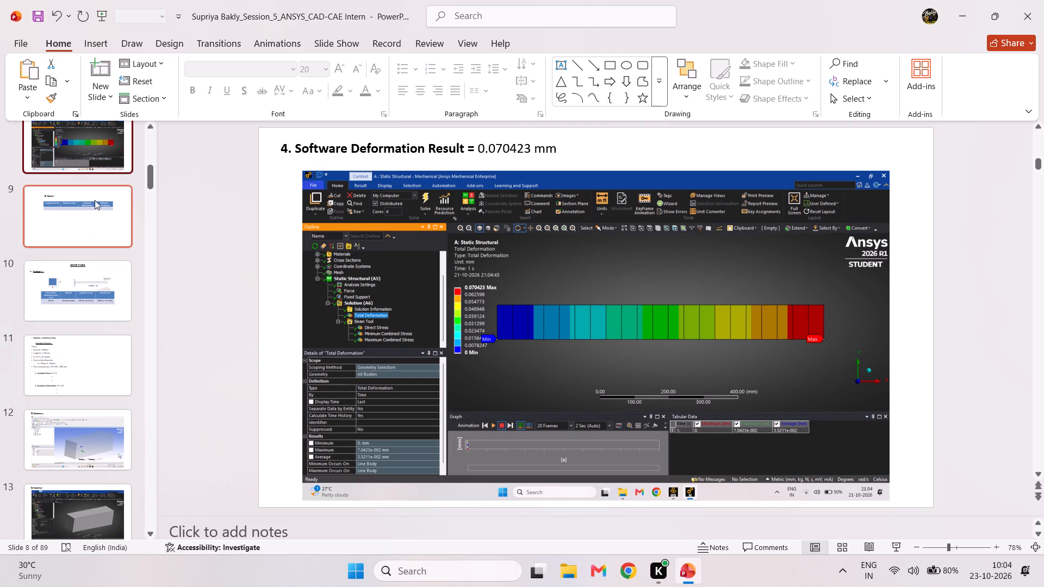
click(78, 341)
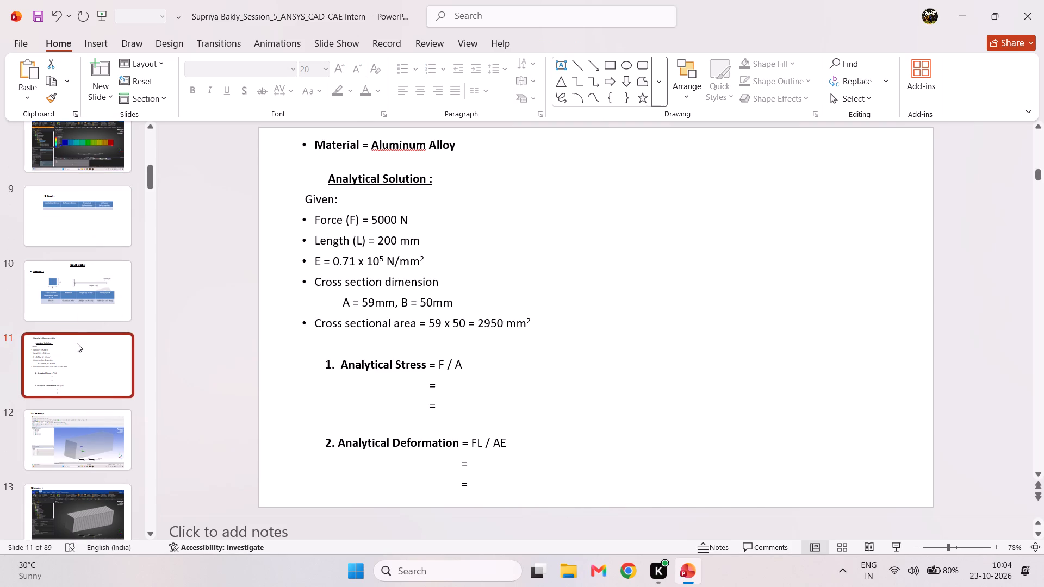
scroll(76, 351, down, 2)
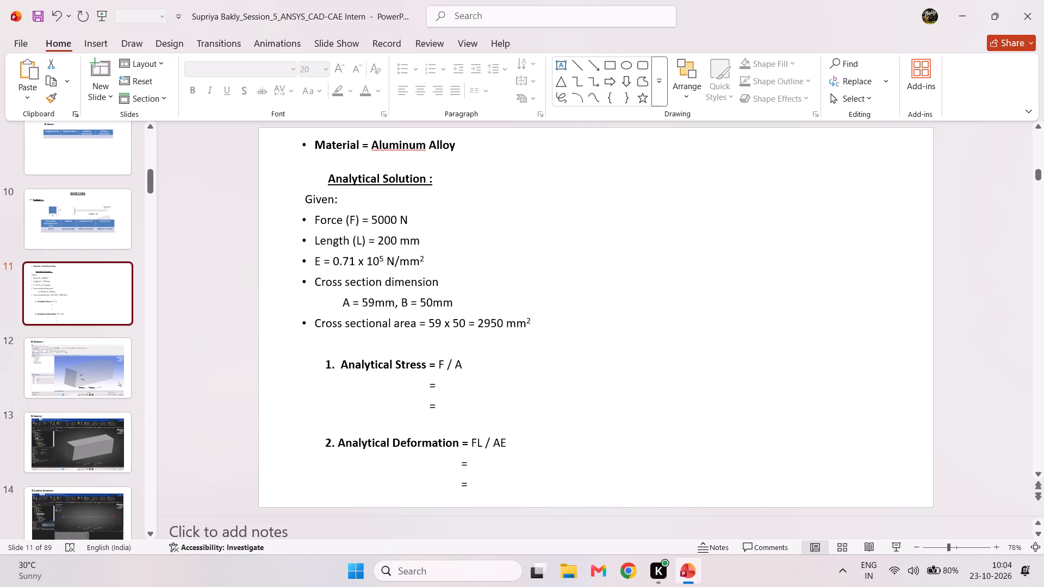
click(453, 380)
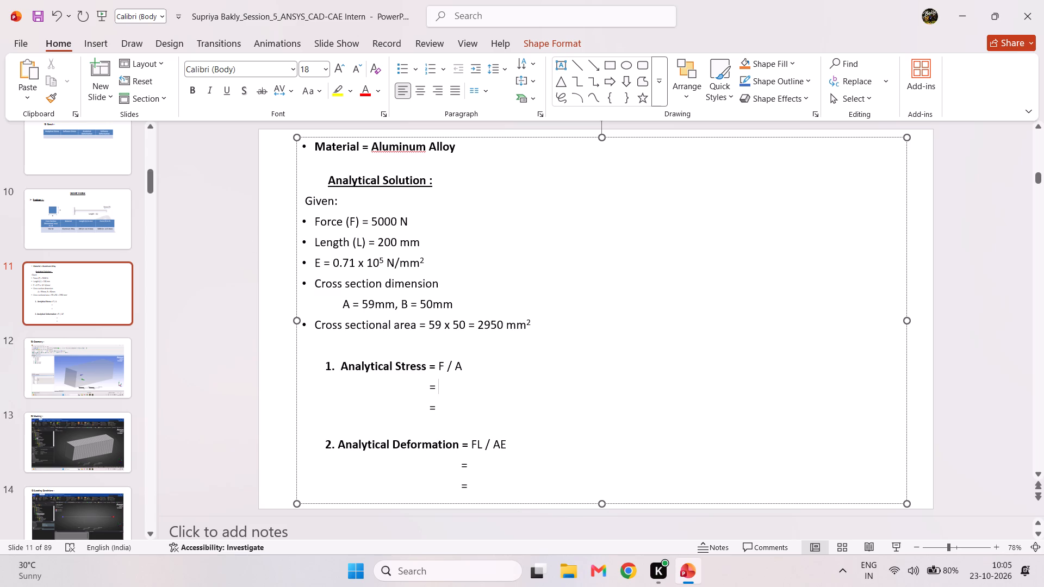
key(5)
text(000)
key(space)
text(/)
key(space)
text(2950)
Enter 1.6949 as the result on the last line of the Analytical Stress calculation.
click(448, 399)
text(1.)
text(69)
text(49)
key(space)
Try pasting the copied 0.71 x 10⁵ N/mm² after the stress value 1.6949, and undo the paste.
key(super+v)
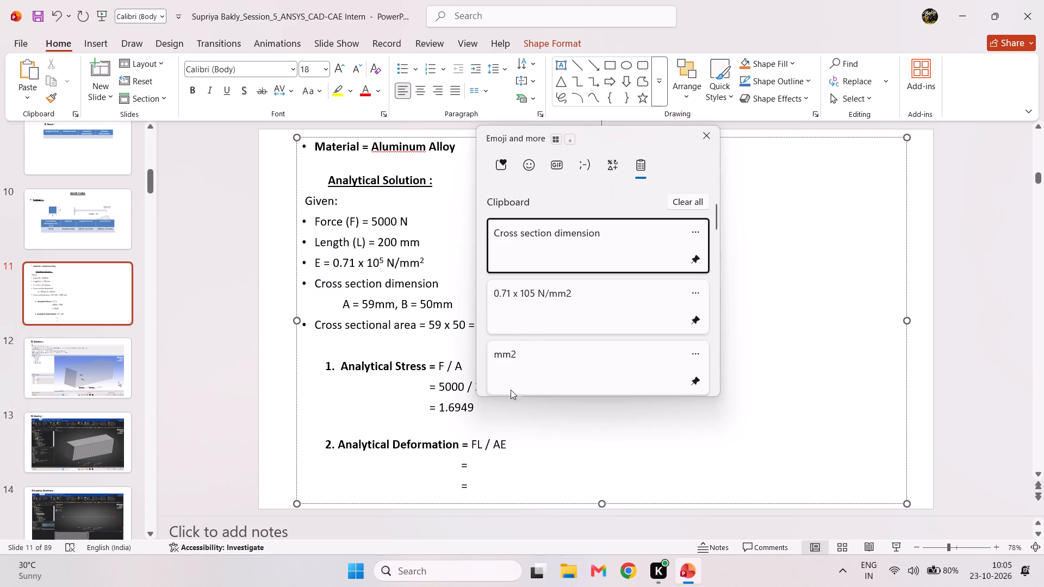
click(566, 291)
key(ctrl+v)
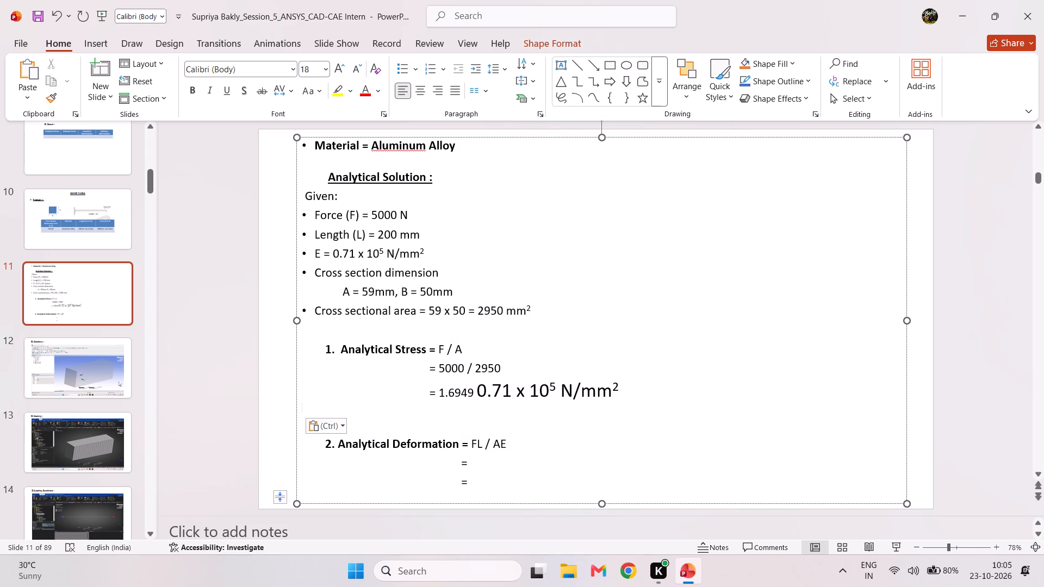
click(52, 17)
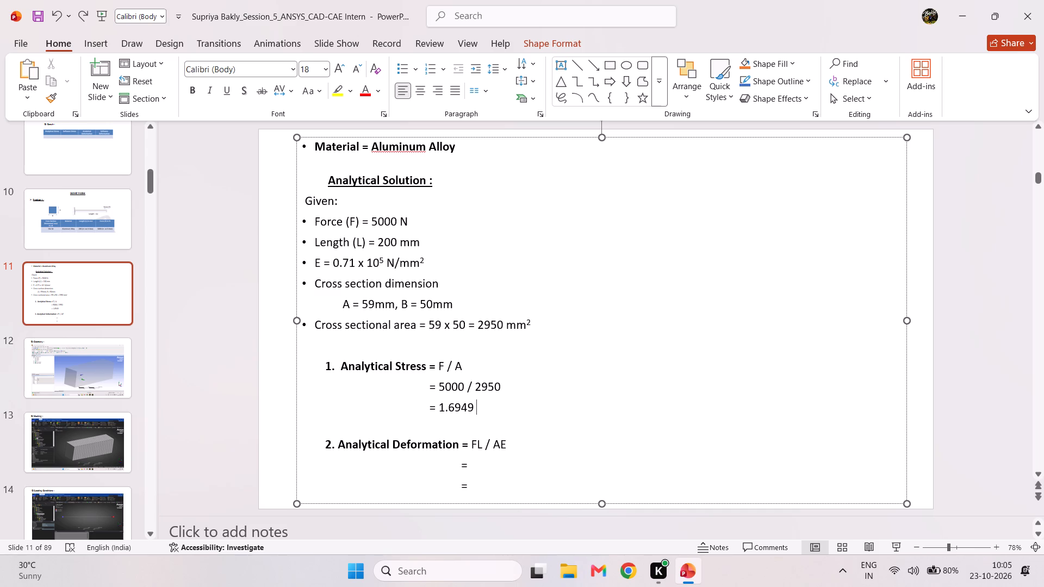
Paste the unit N/mm² from the clipboard history after the analytical stress value 1.6949.
key(super+v)
scroll(565, 363, down, 7)
scroll(571, 361, up, 1)
scroll(571, 359, down, 1)
scroll(571, 359, up, 1)
scroll(571, 359, down, 6)
scroll(571, 358, up, 6)
scroll(571, 358, down, 5)
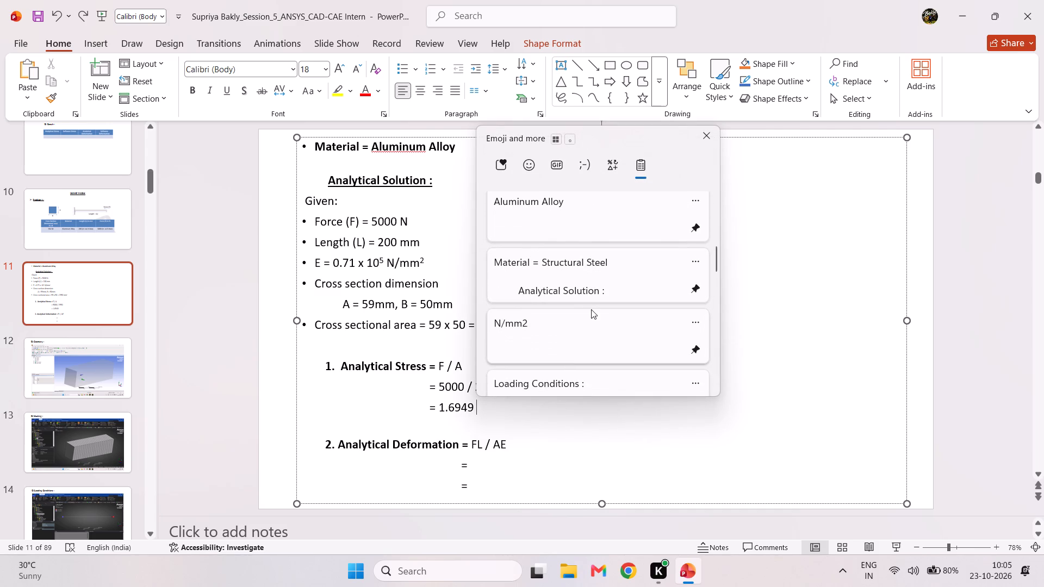
click(576, 326)
key(ctrl+v)
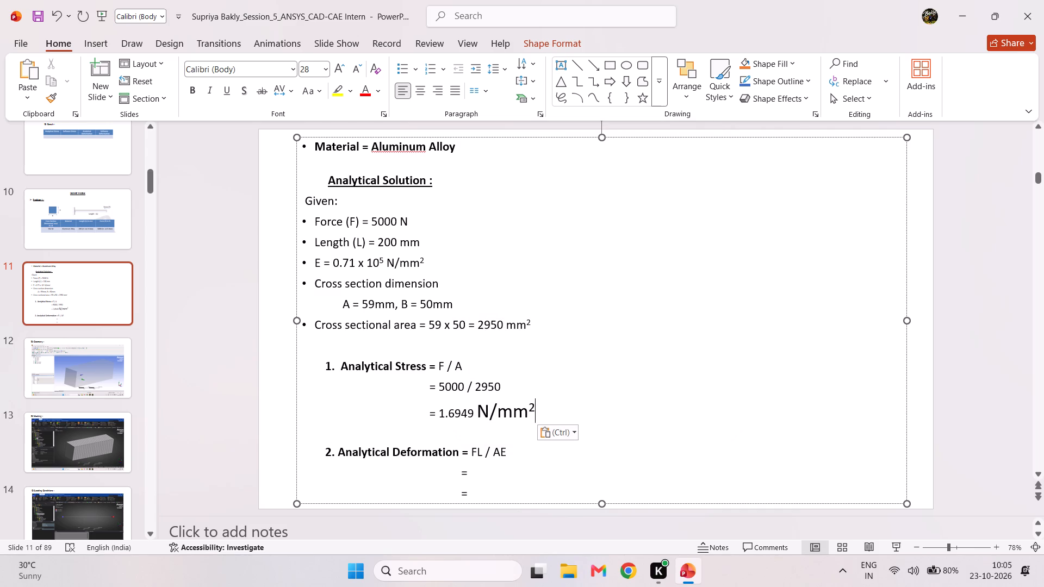
Set the pasted N/mm² unit in the analytical stress result to 18 pt.
drag(549, 408, 478, 415)
click(564, 376)
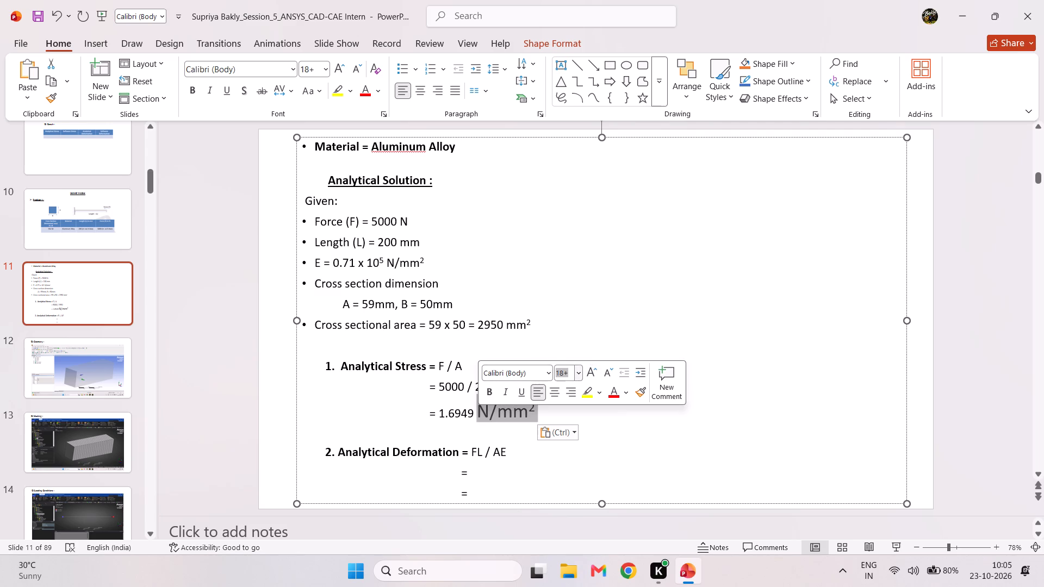
key(1)
key(8)
key(Return)
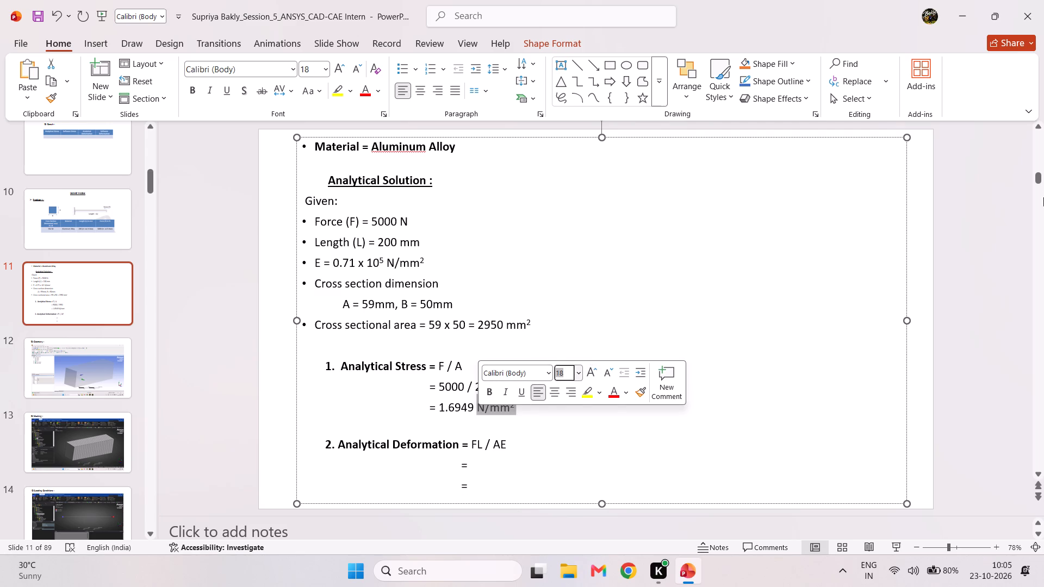
click(986, 279)
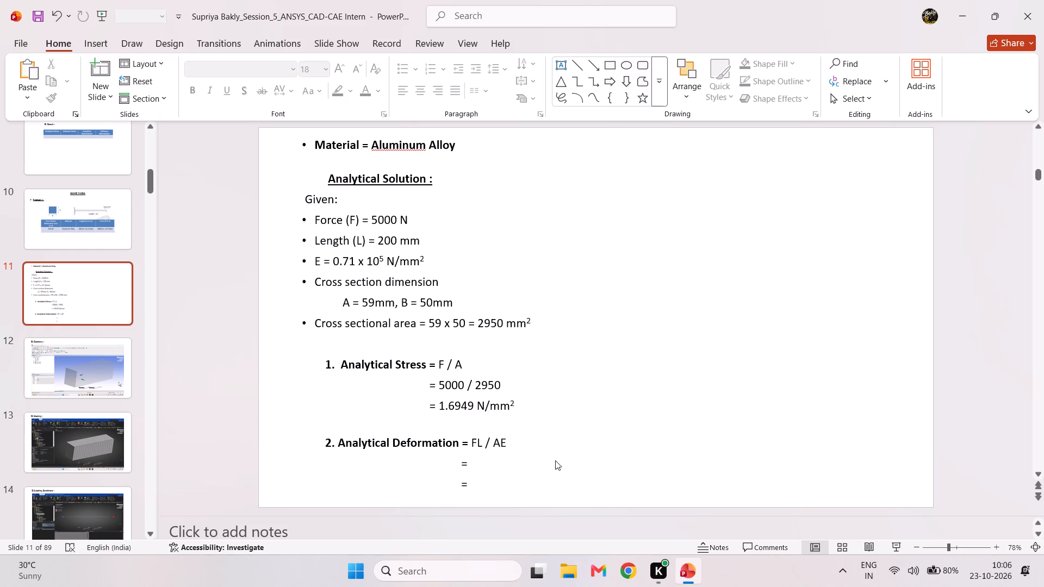
Search the computer for the Sticky Notes app and pin it to Start.
click(357, 578)
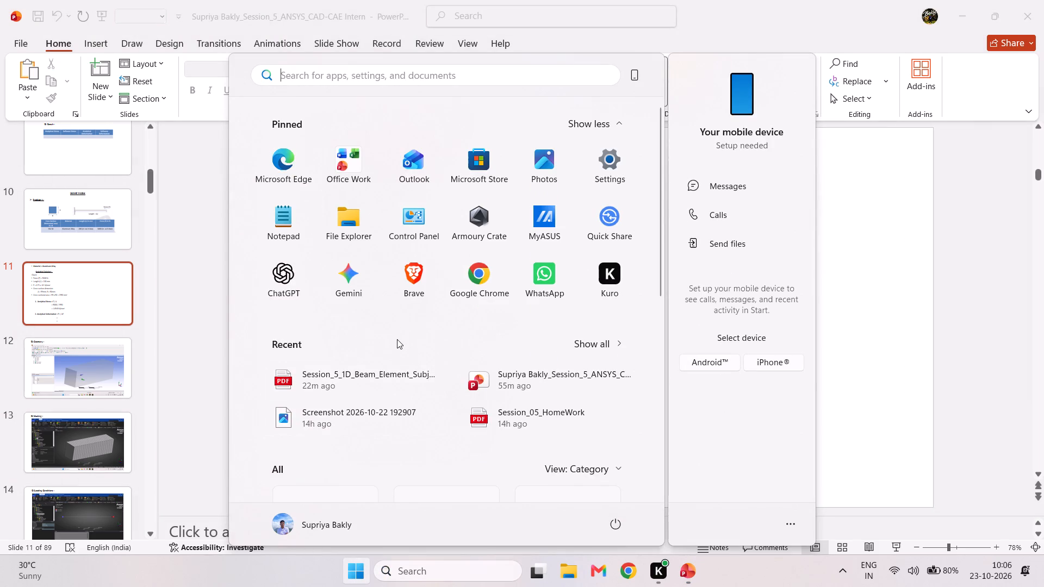
key(s)
key(t)
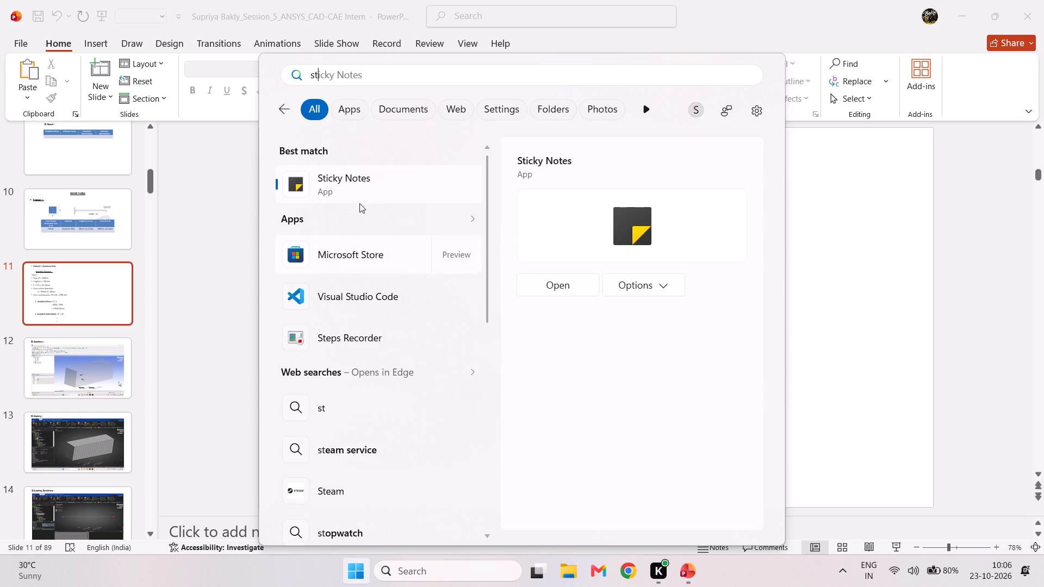
right_click(406, 184)
click(448, 202)
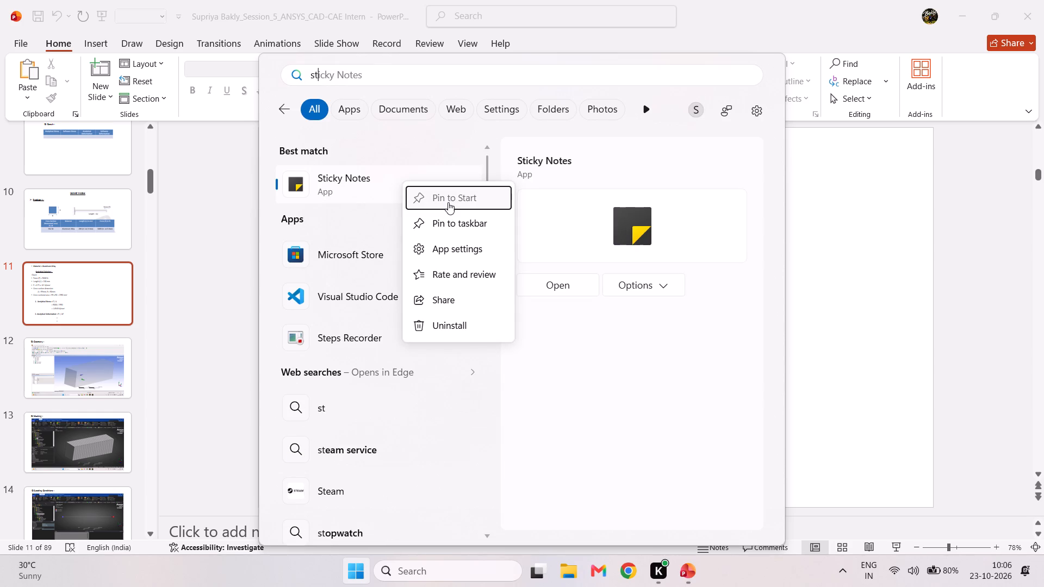
click(985, 201)
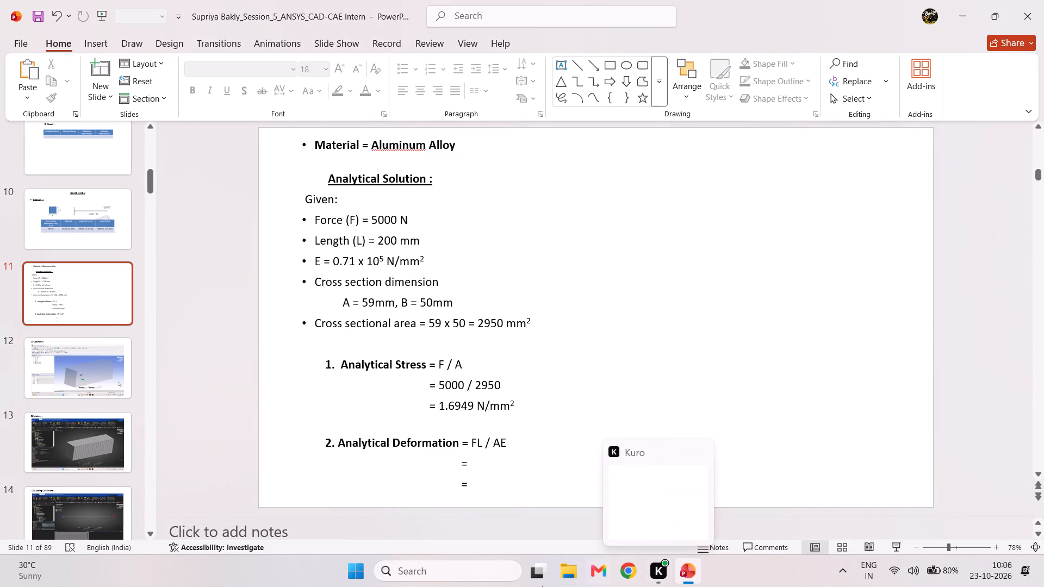
Open the Sticky Notes app from its new pin.
click(349, 577)
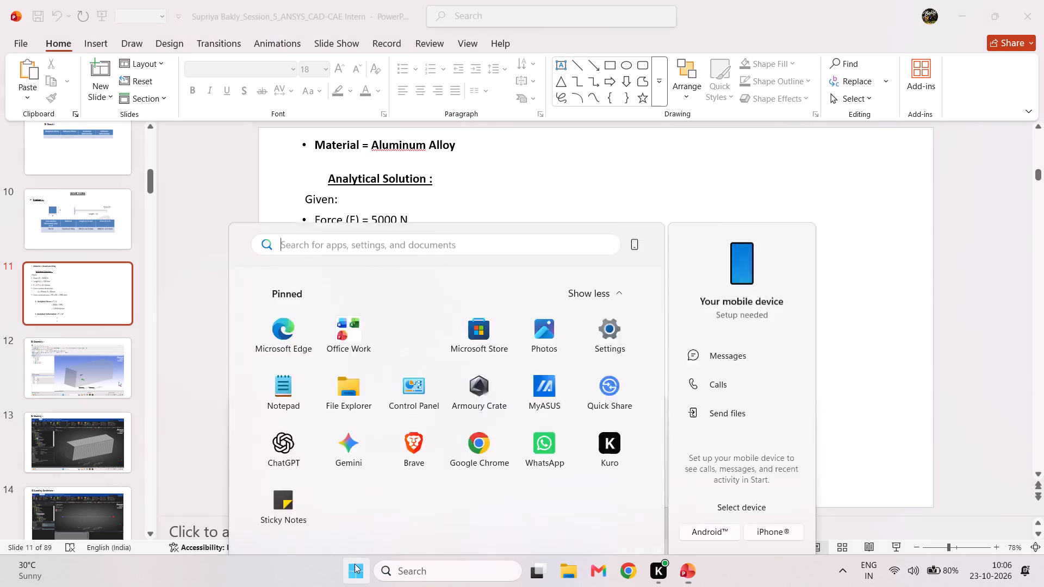
click(293, 340)
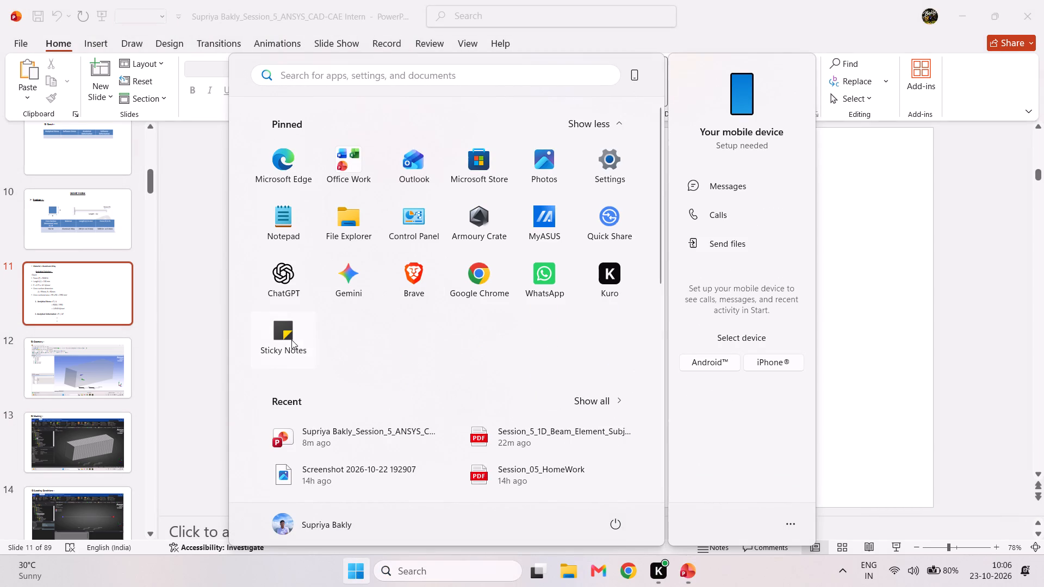
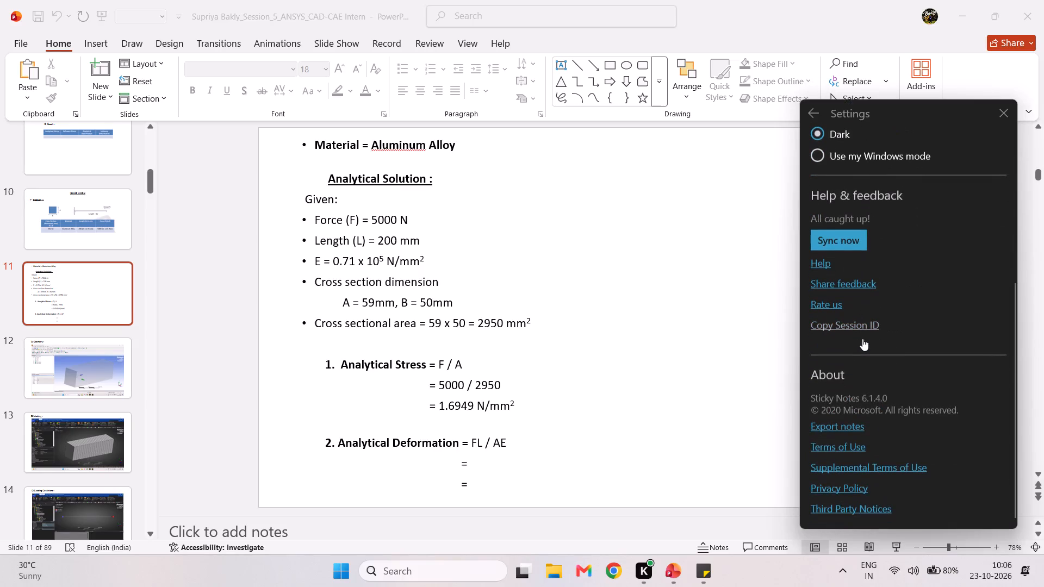
Create a new blank sticky note, place it over the slide's empty area and close the Sticky Notes list.
scroll(862, 339, down, 7)
scroll(862, 339, up, 5)
click(814, 119)
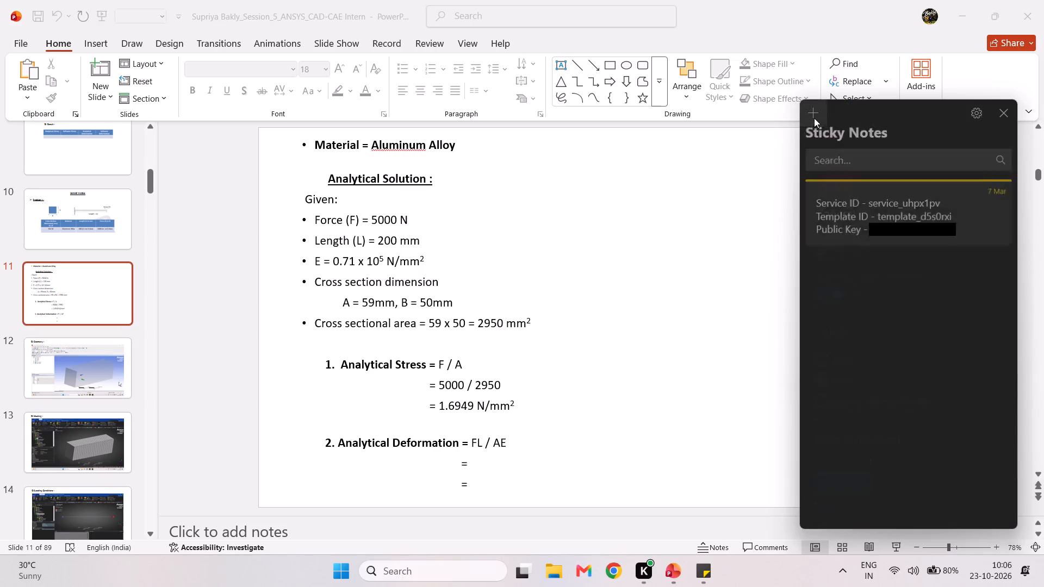
click(879, 274)
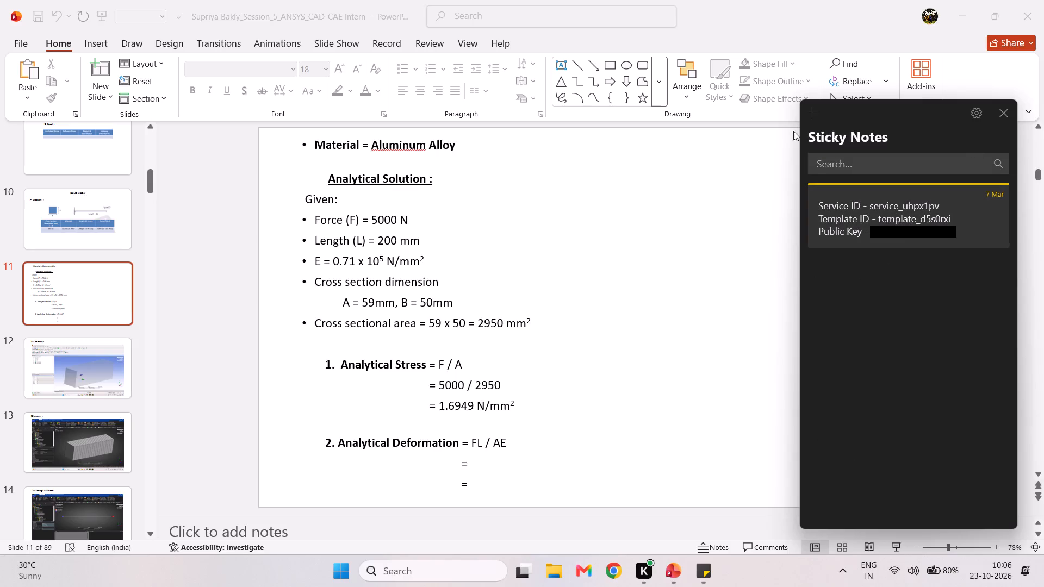
click(808, 111)
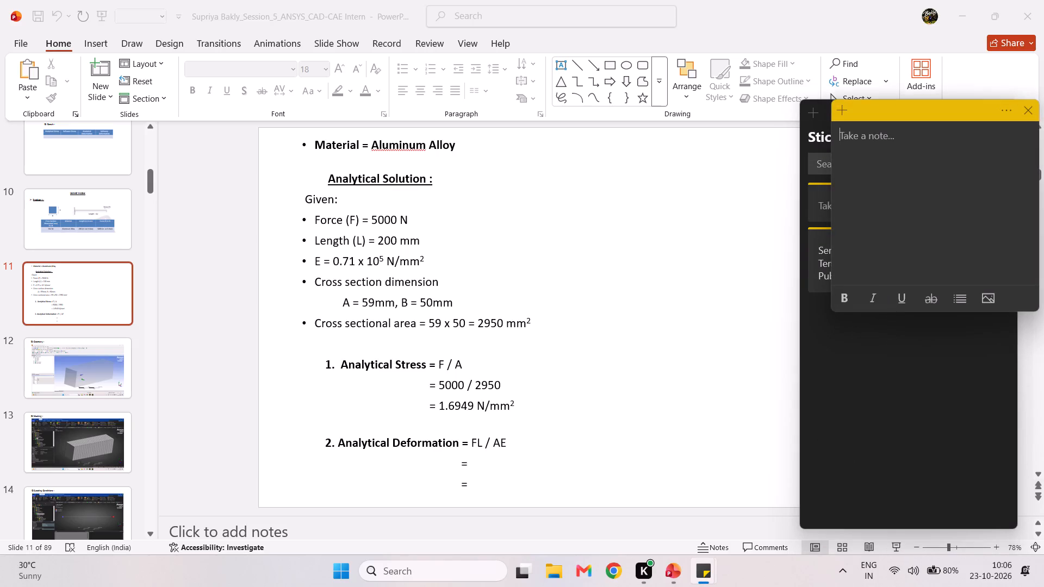
click(879, 137)
drag(892, 109, 887, 200)
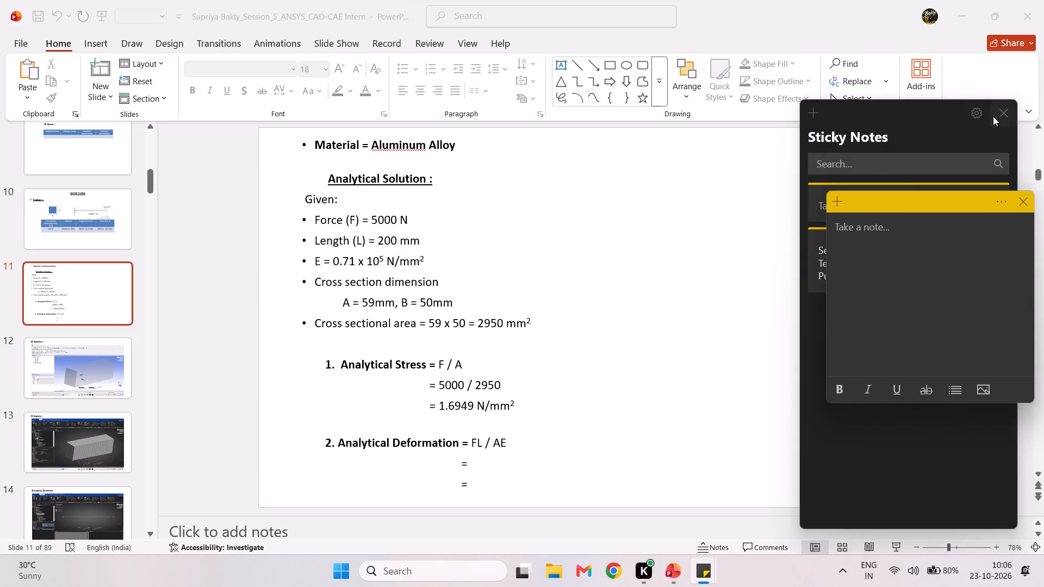
click(997, 113)
Copy the unit N/mm² from slide 11's analytical stress result into the new sticky note.
click(856, 10)
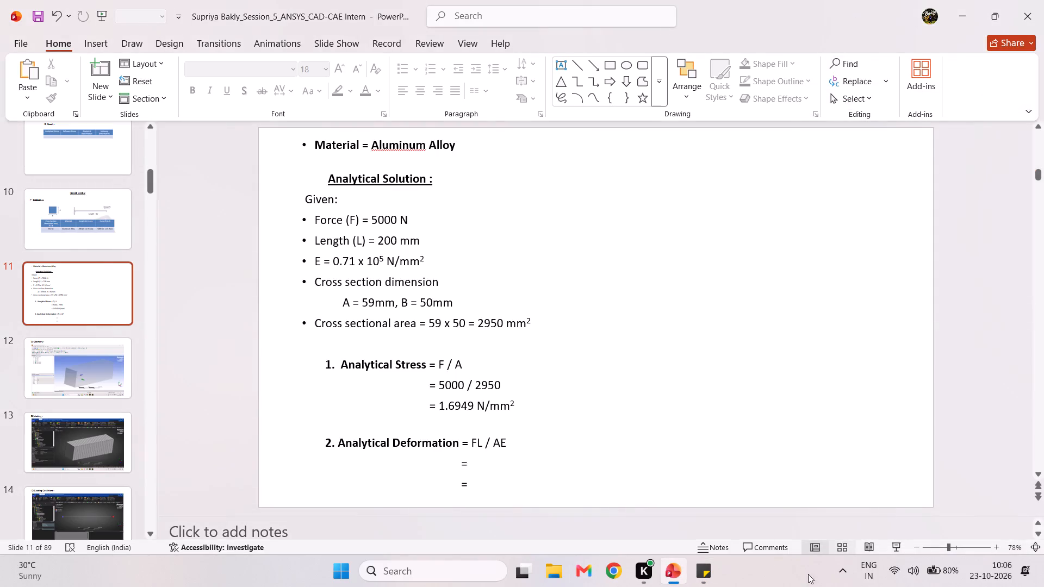
click(711, 567)
click(863, 243)
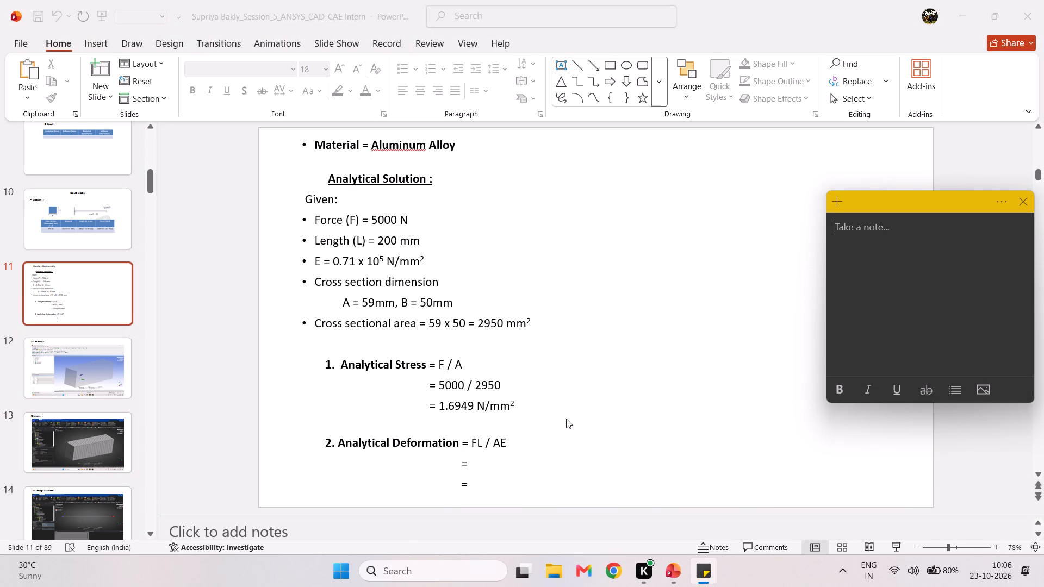
click(480, 407)
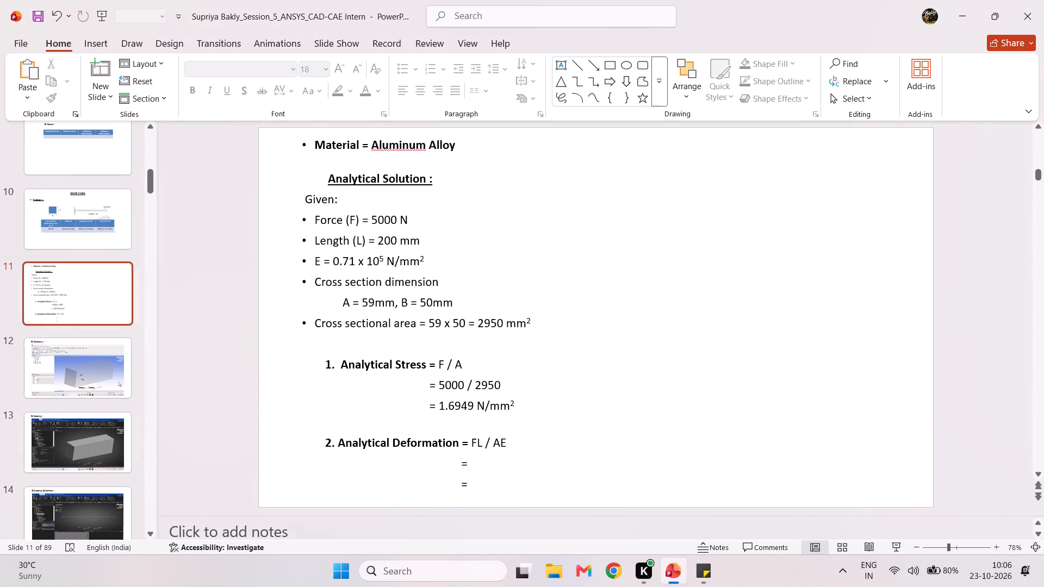
drag(477, 407, 509, 406)
click(714, 574)
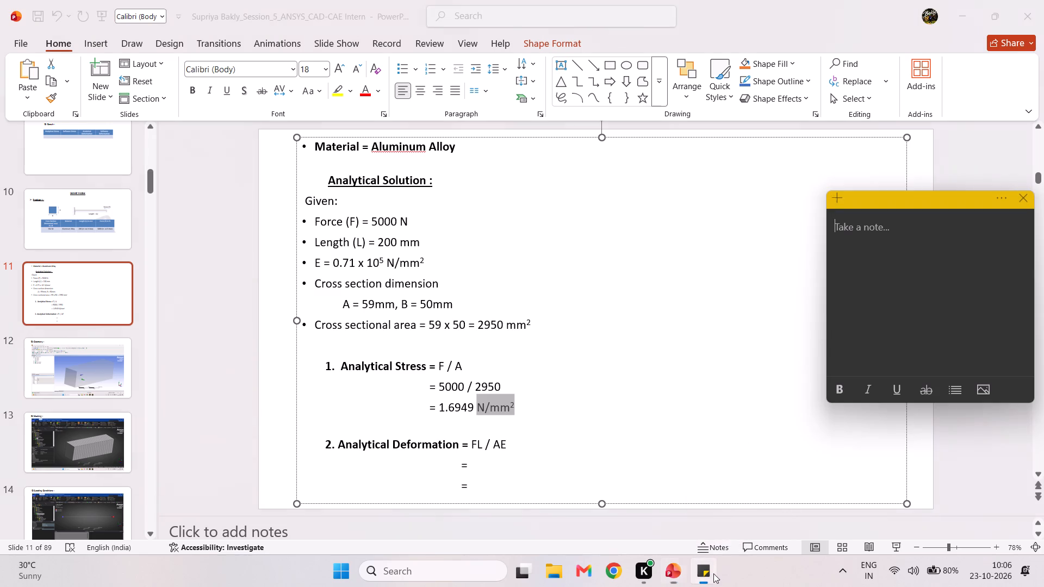
click(863, 223)
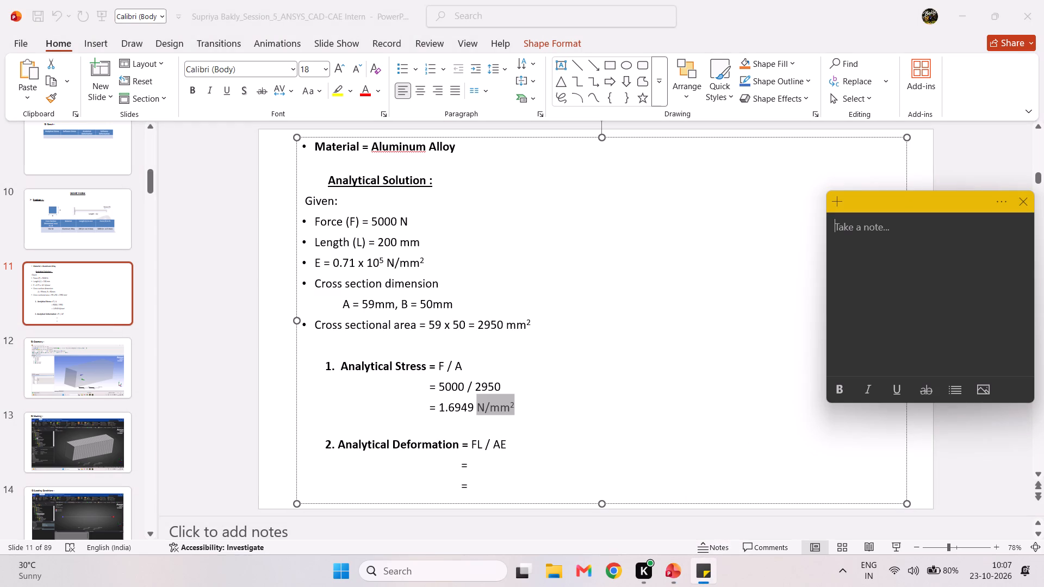
click(502, 404)
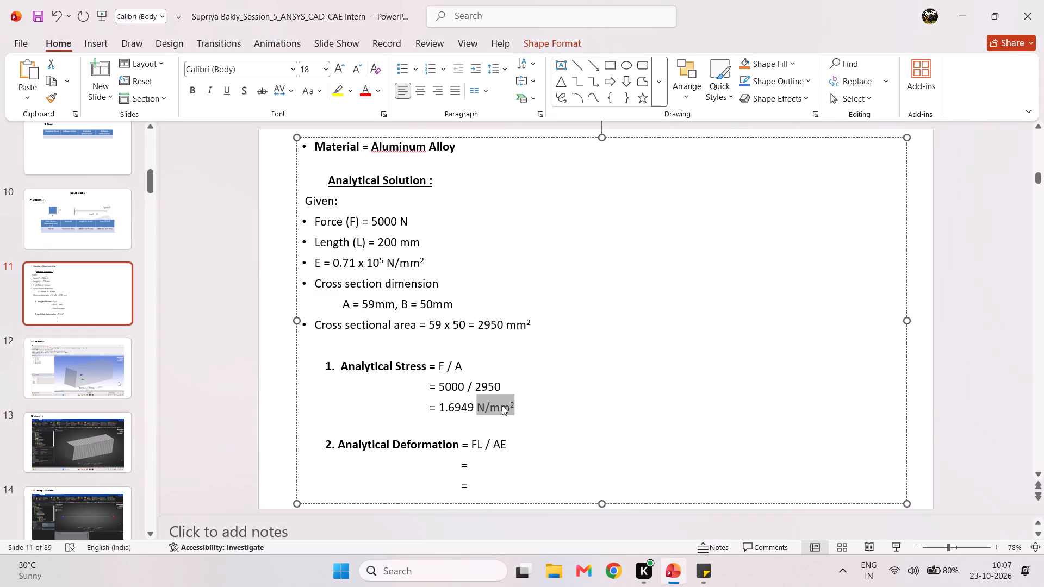
key(ctrl+c)
click(702, 568)
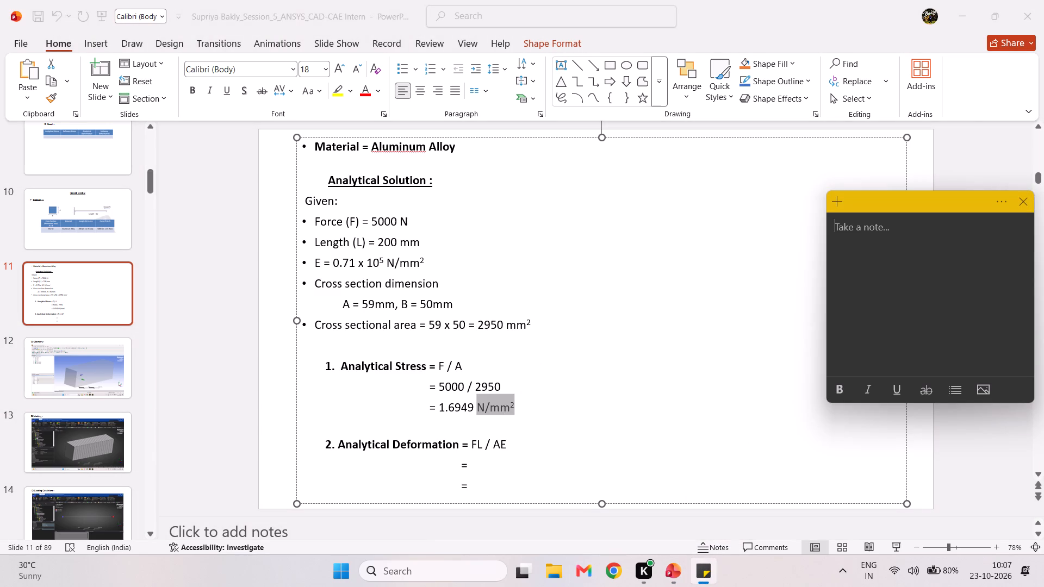
click(865, 237)
key(ctrl+v)
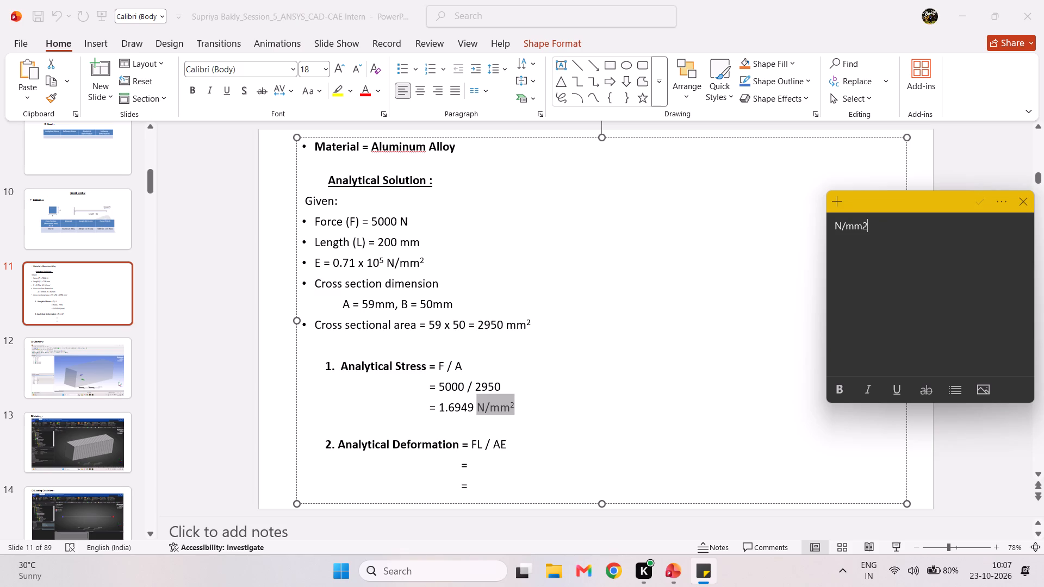
Add Cross section dimension and 0.71 x 105 N/mm2 from the clipboard history as separate lines in the sticky note.
click(850, 275)
click(885, 225)
key(Return)
click(516, 326)
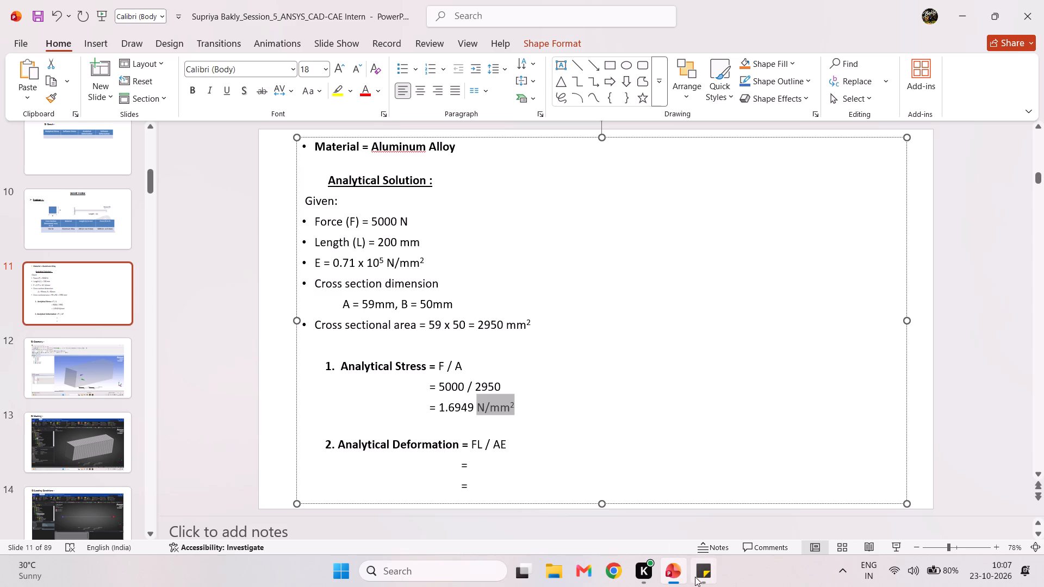
drag(699, 576, 701, 571)
click(710, 581)
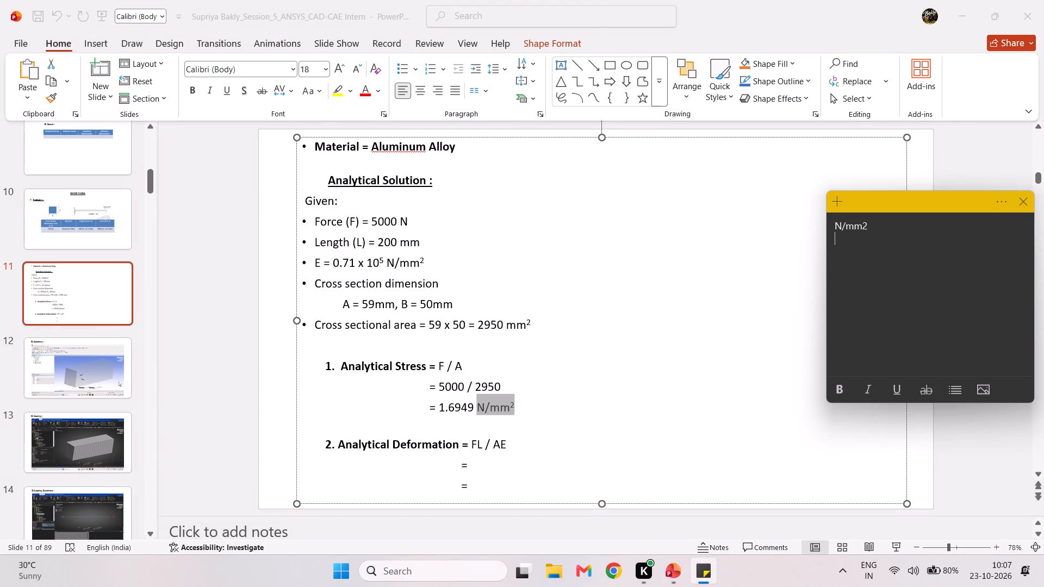
key(super+v)
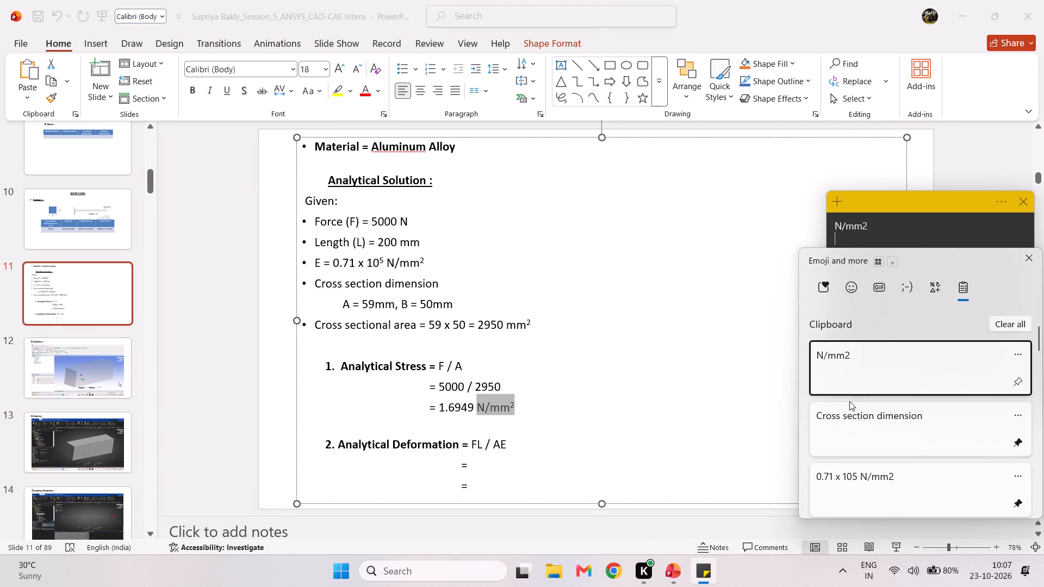
scroll(848, 419, down, 1)
click(892, 396)
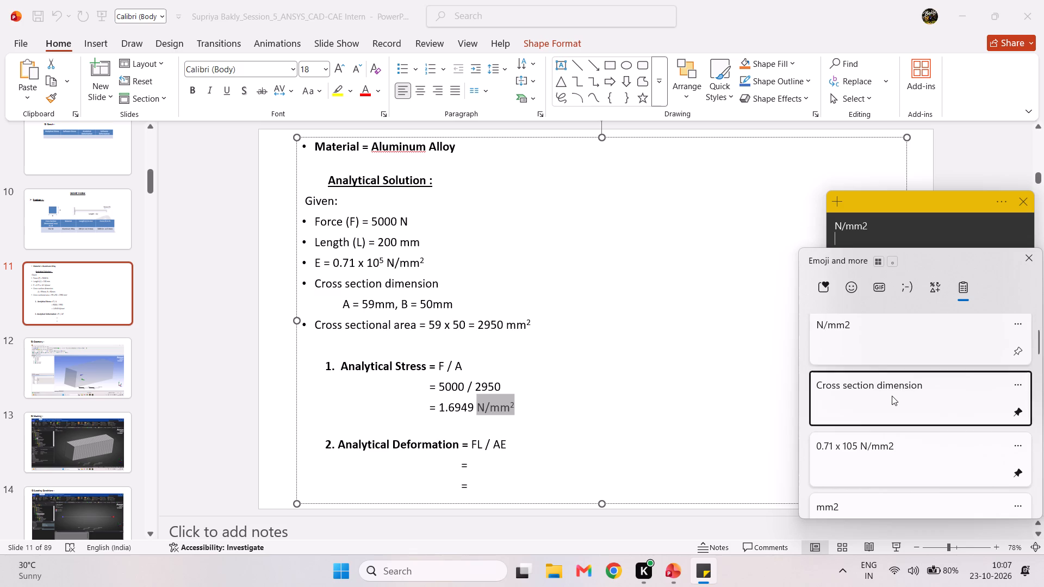
key(ctrl+v)
key(super+v)
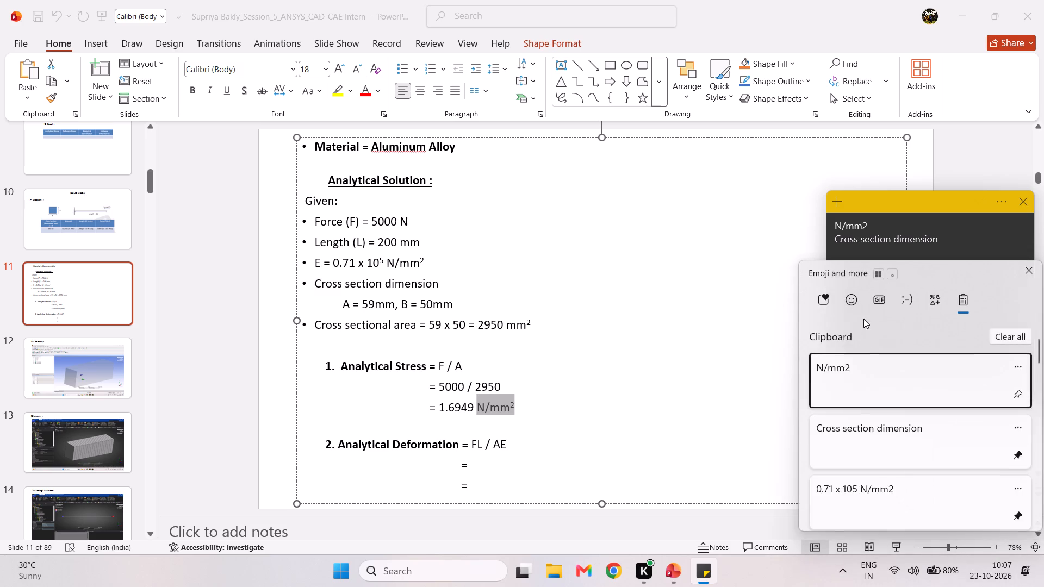
scroll(879, 389, down, 4)
scroll(880, 396, up, 1)
click(880, 396)
key(ctrl+v)
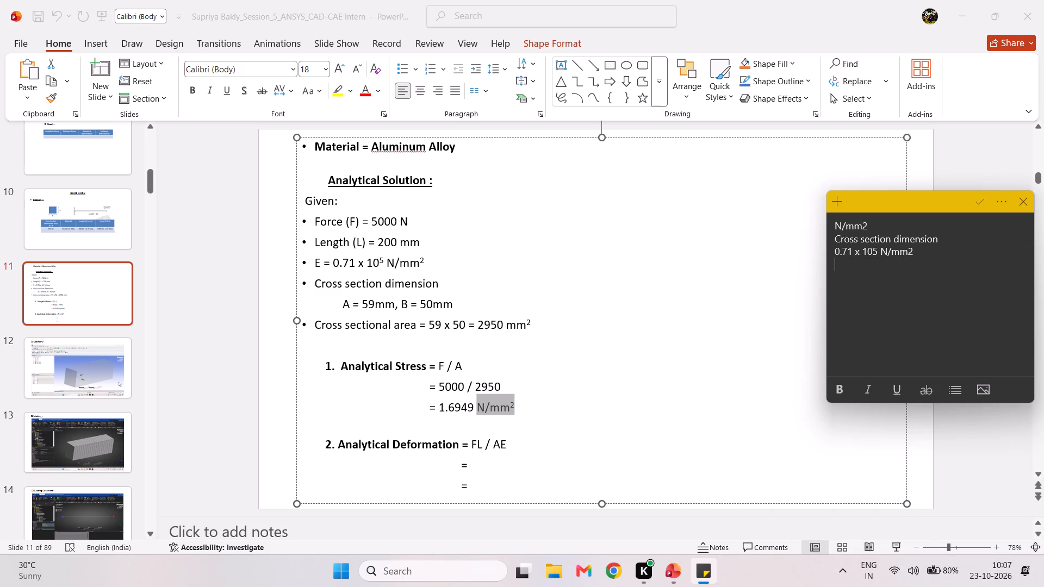
Add mm2 and Aluminum Alloy from the clipboard history as the next lines of the sticky note.
key(super+v)
scroll(880, 397, down, 5)
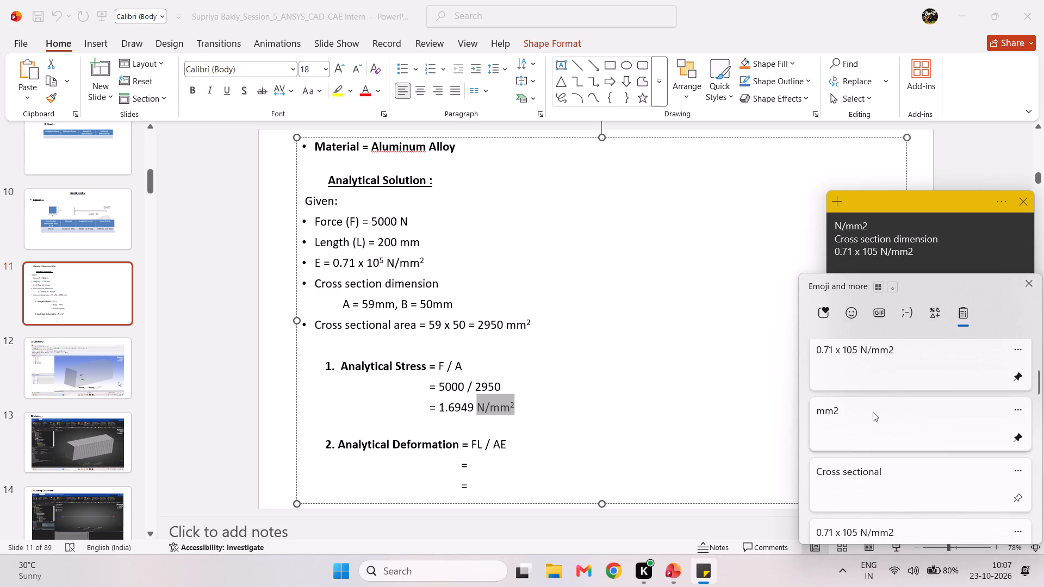
click(862, 423)
key(ctrl+v)
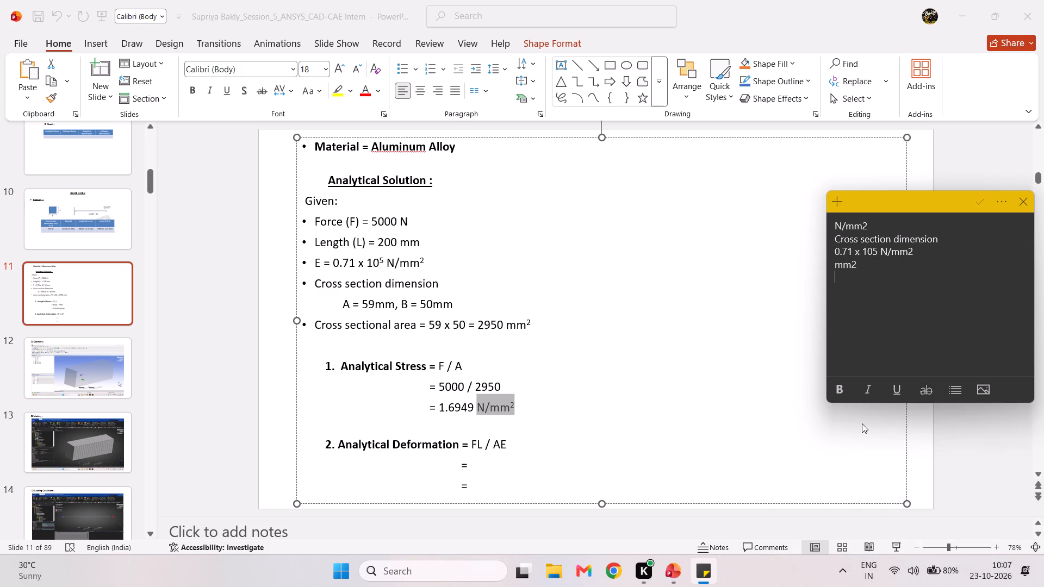
key(super+v)
scroll(869, 421, up, 1)
scroll(869, 421, down, 3)
scroll(869, 423, up, 5)
scroll(869, 423, down, 3)
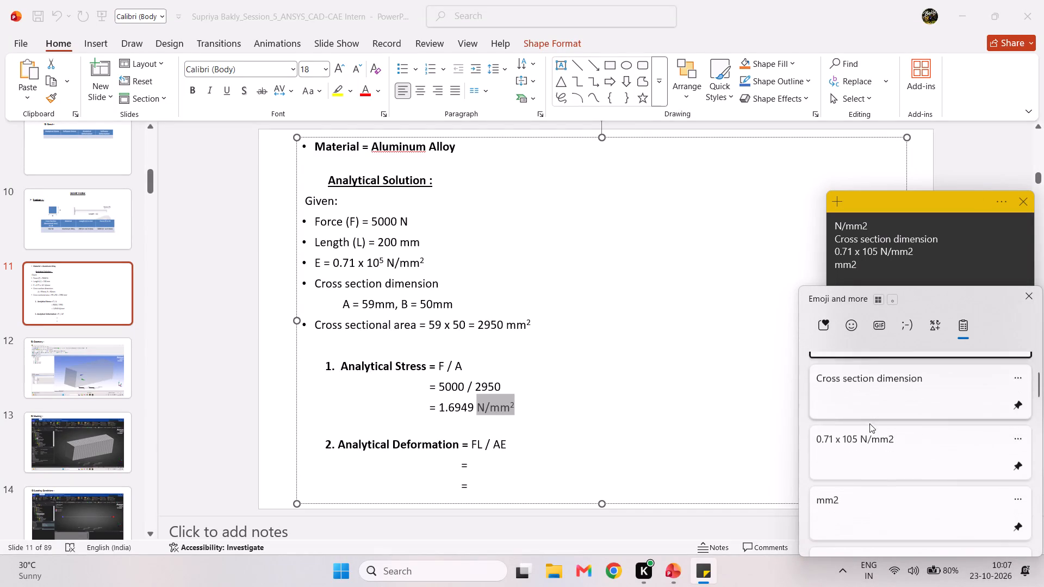
scroll(869, 424, down, 8)
click(871, 429)
key(ctrl+v)
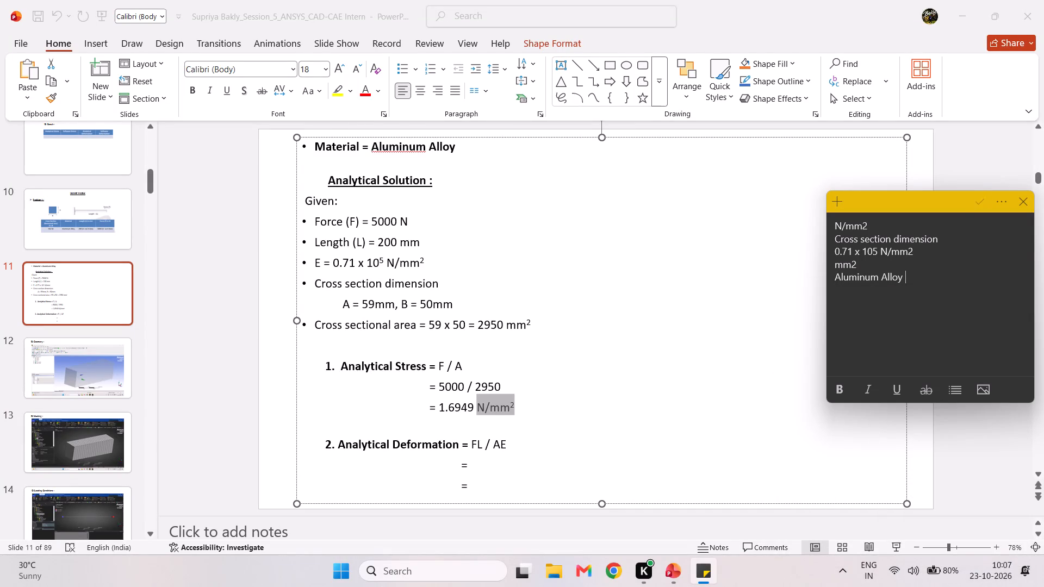
Separate the five entries in the sticky note with blank lines.
click(902, 329)
click(897, 227)
key(Return)
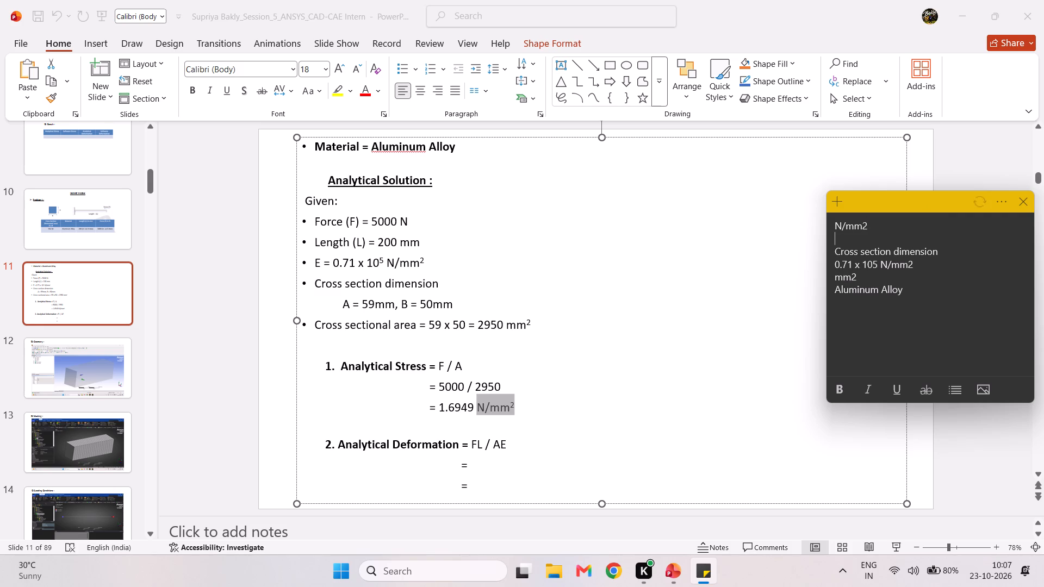
click(970, 256)
key(Return)
click(921, 279)
key(Return)
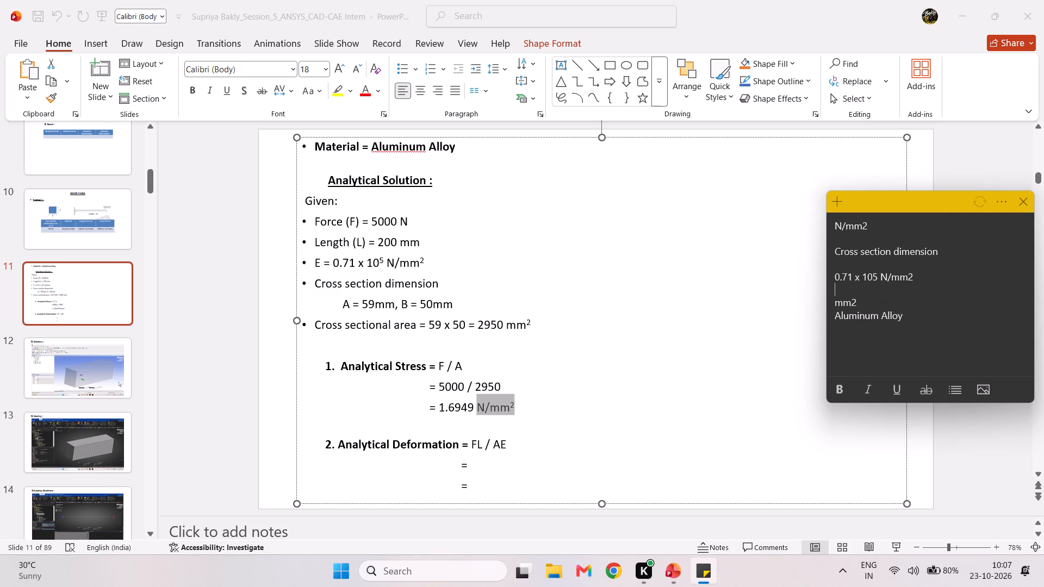
click(901, 307)
key(Return)
Change the sticky note's colour to green.
click(964, 154)
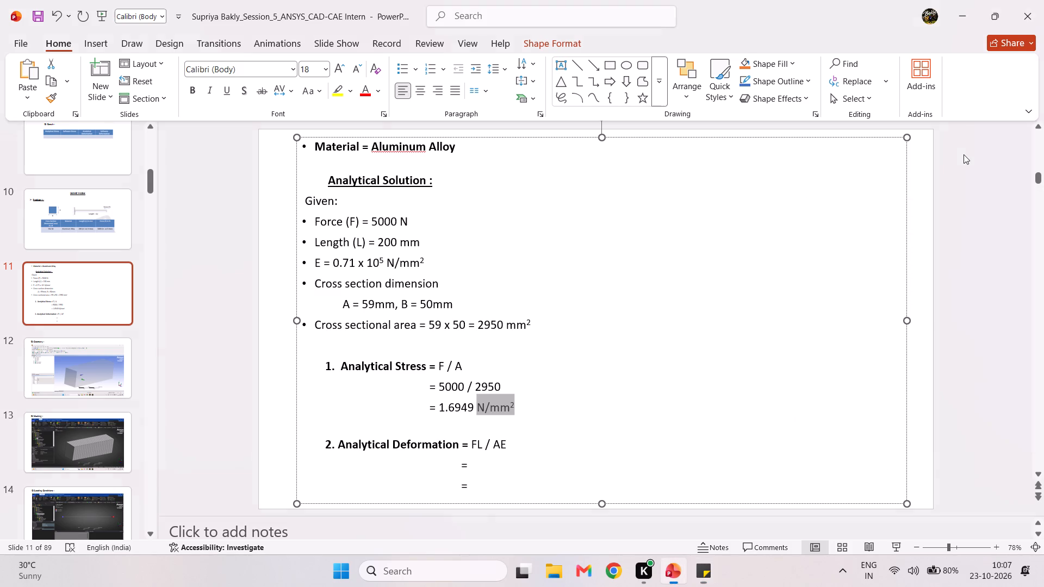
click(715, 573)
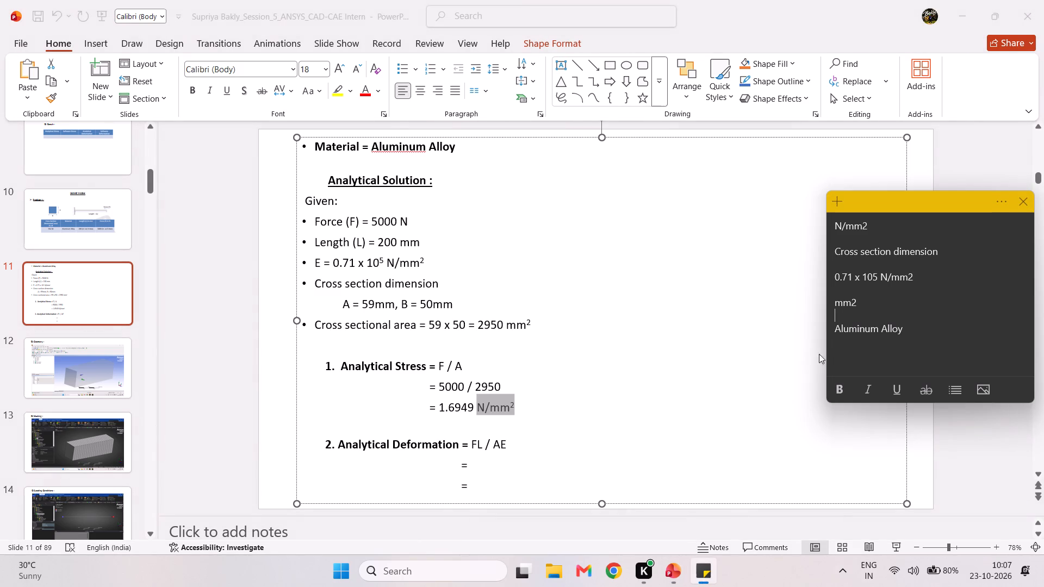
click(1005, 203)
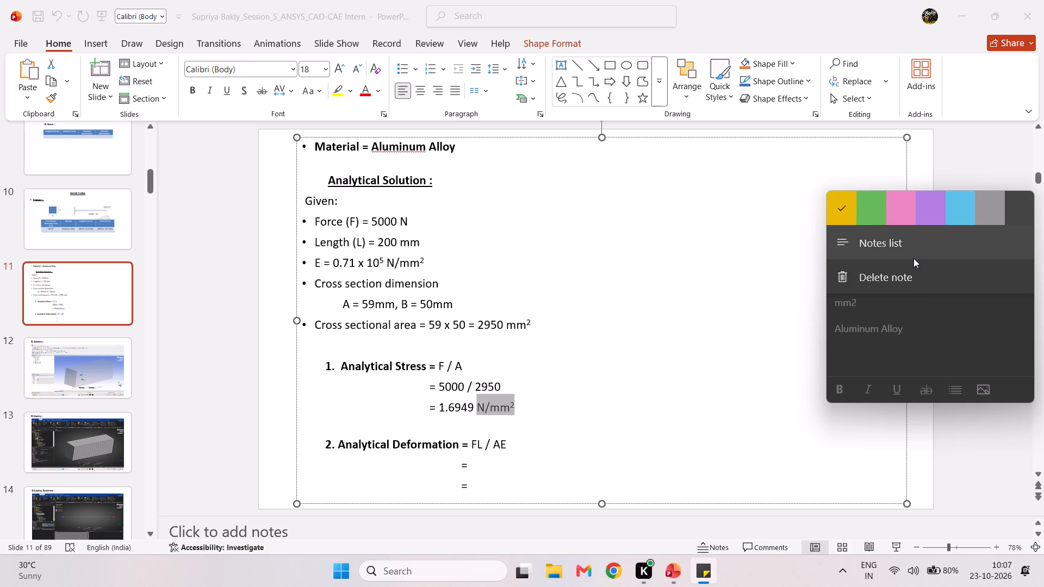
click(880, 218)
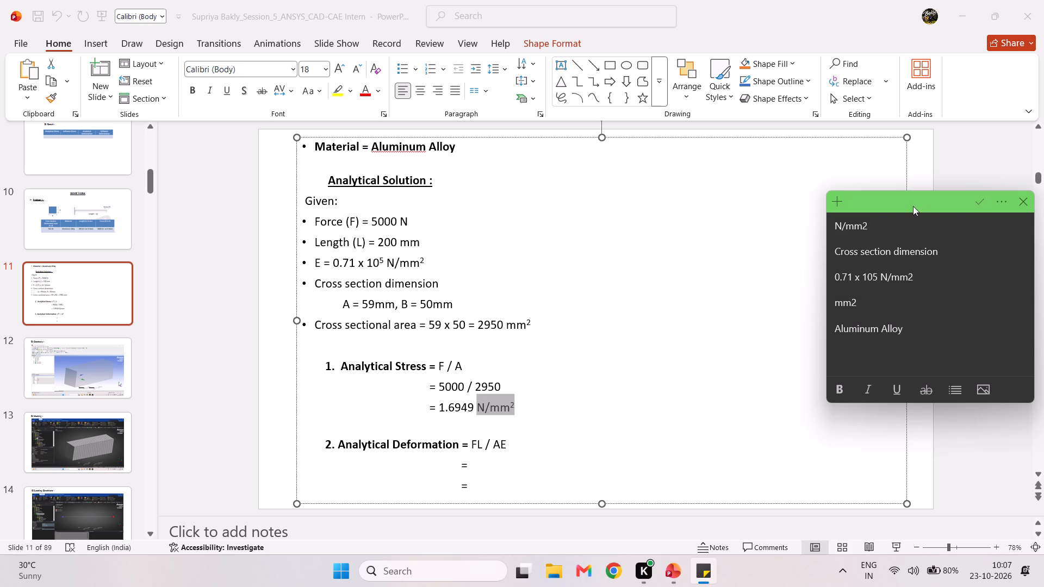
click(973, 201)
Move the sticky note just below the ribbon, beside the slide's given values.
drag(879, 207, 878, 90)
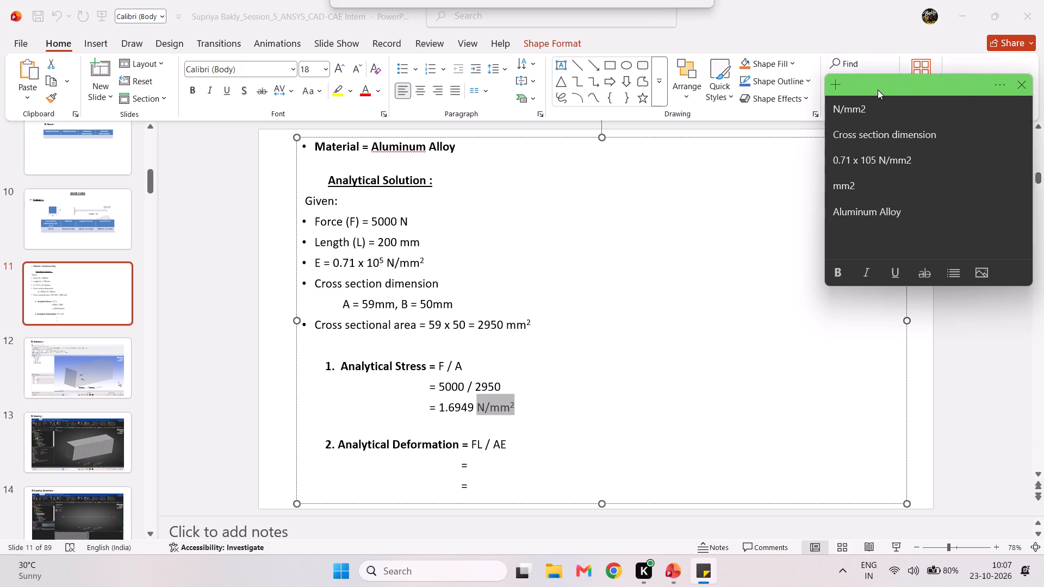
drag(878, 90, 891, 102)
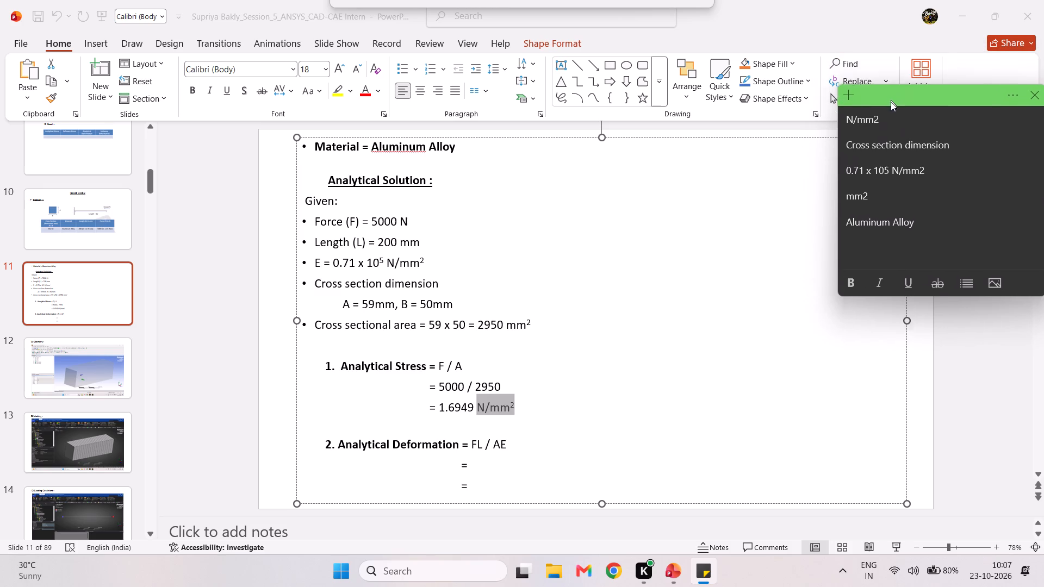
drag(891, 102, 877, 150)
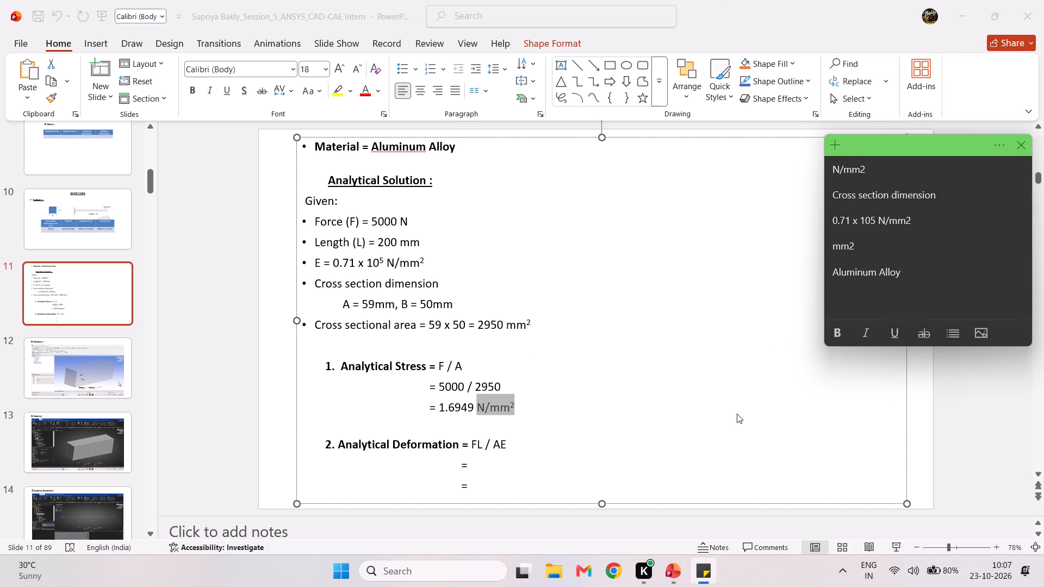
Enter 5000 x 200 / 2950 x on the first blank line under Analytical Deformation.
click(493, 463)
click(490, 463)
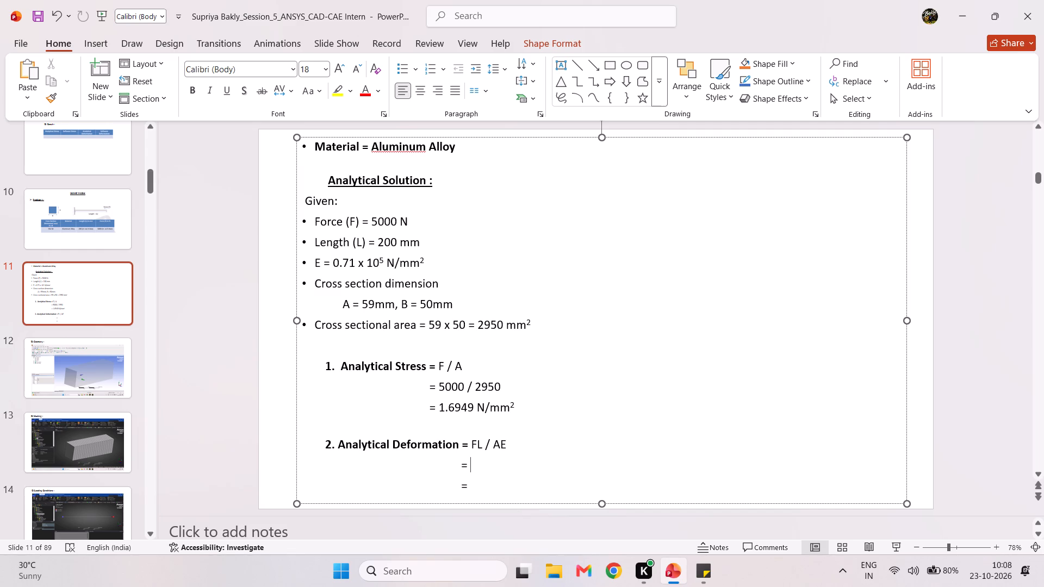
text(5000)
key(space)
text(x)
key(space)
text(200)
key(space)
text(/)
key(space)
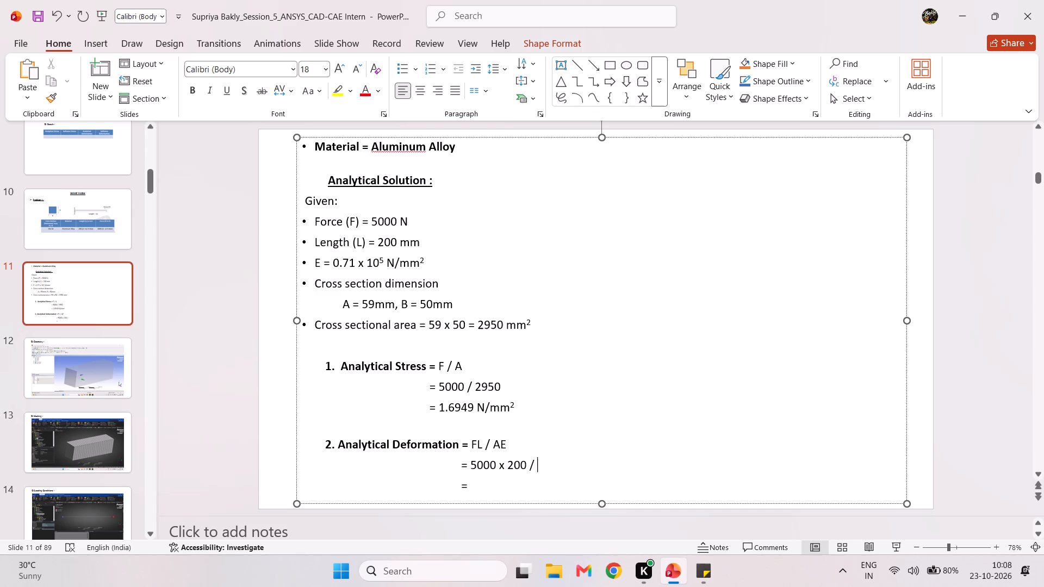
text(2950)
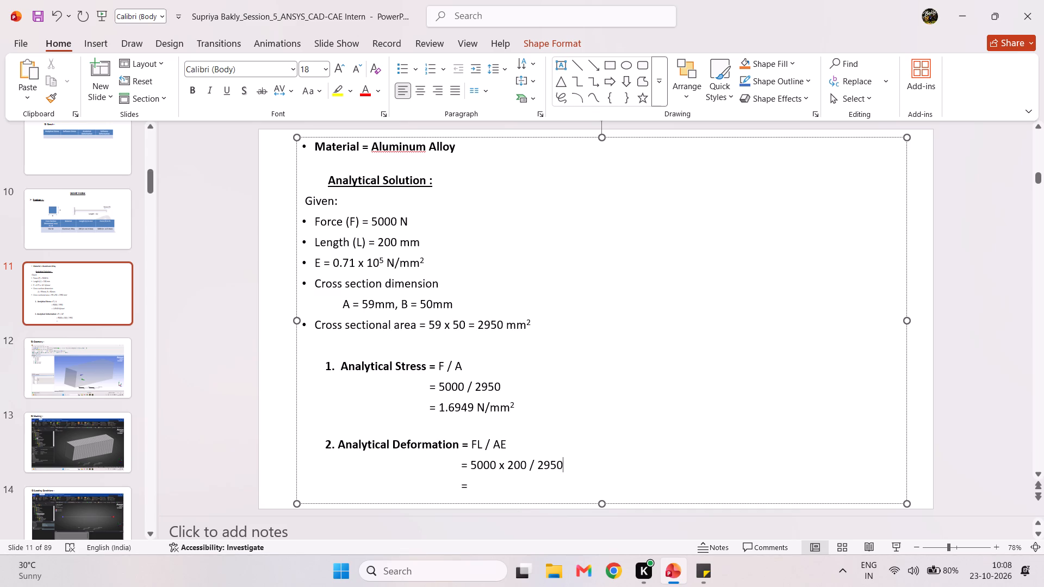
key(space)
text(x)
key(space)
Copy 0.71 x 105 N/mm2 from the sticky note to the end of the deformation substitution line.
click(703, 572)
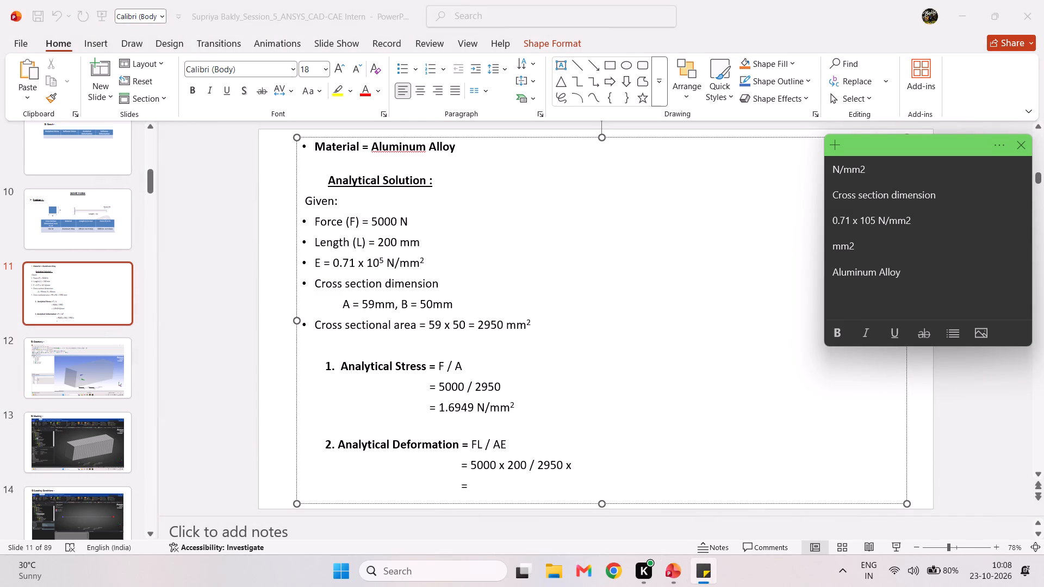
drag(914, 224, 833, 218)
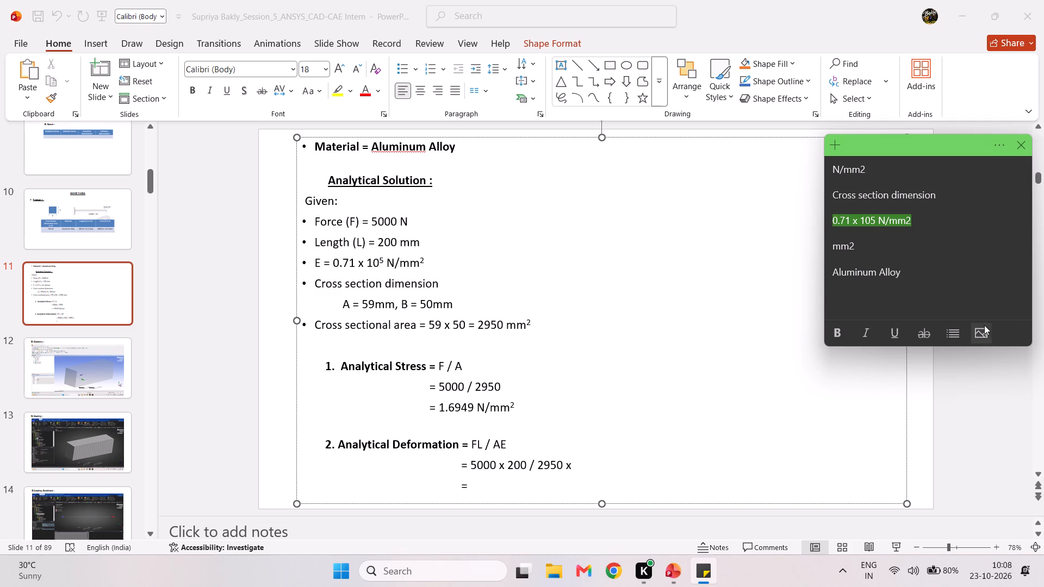
key(ctrl+c)
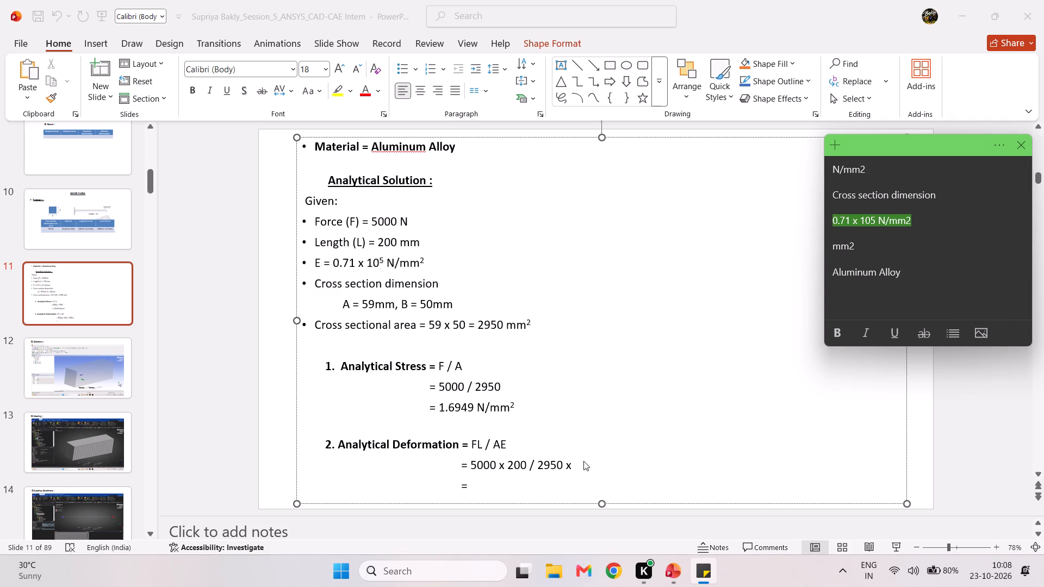
click(583, 461)
key(ctrl+v)
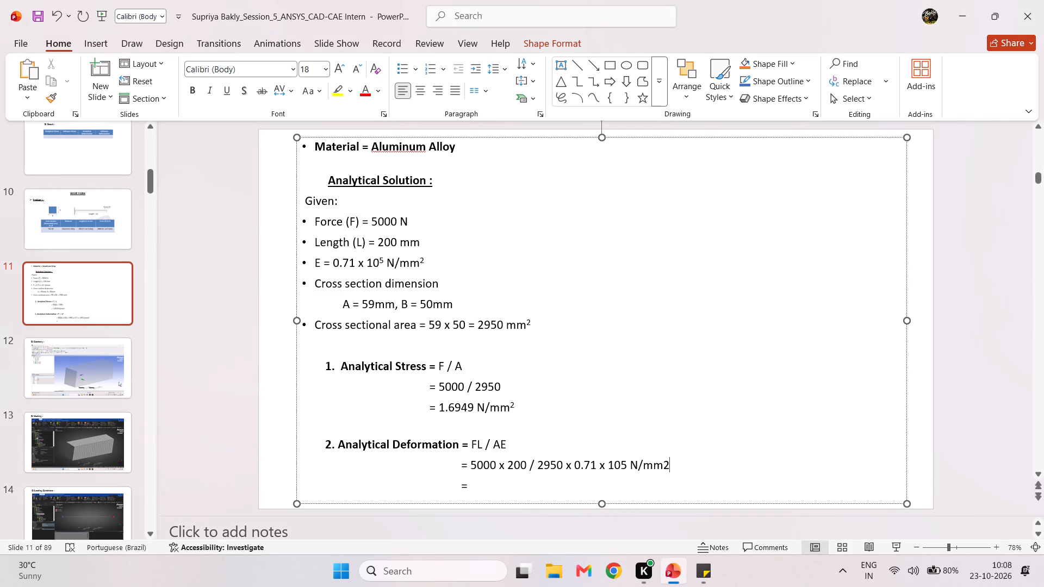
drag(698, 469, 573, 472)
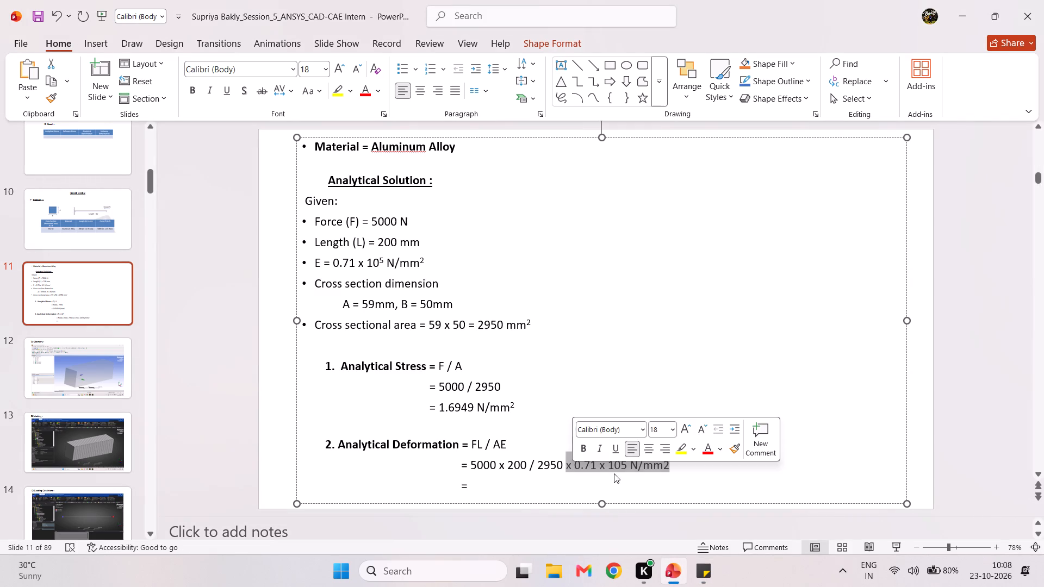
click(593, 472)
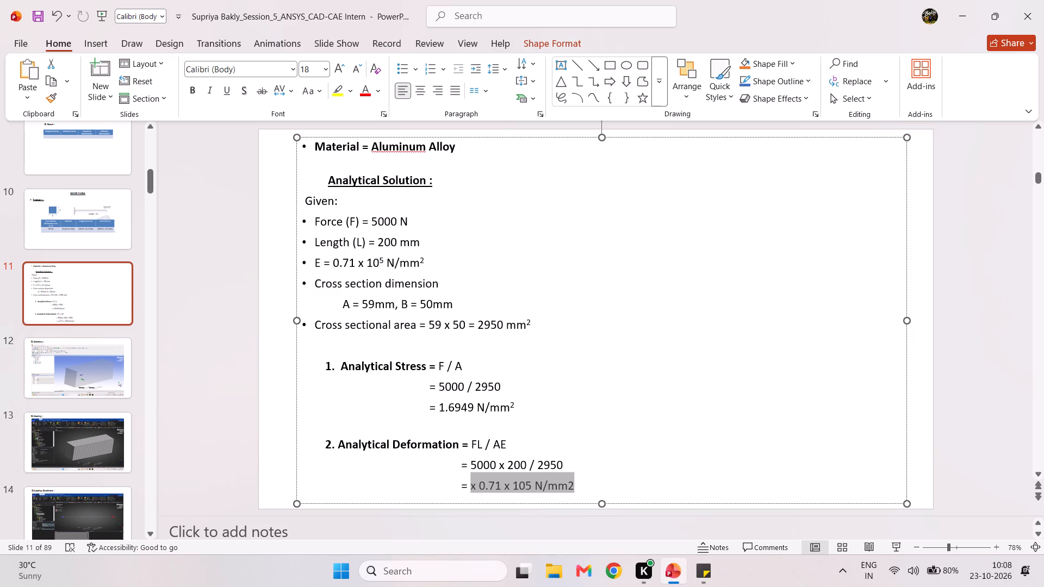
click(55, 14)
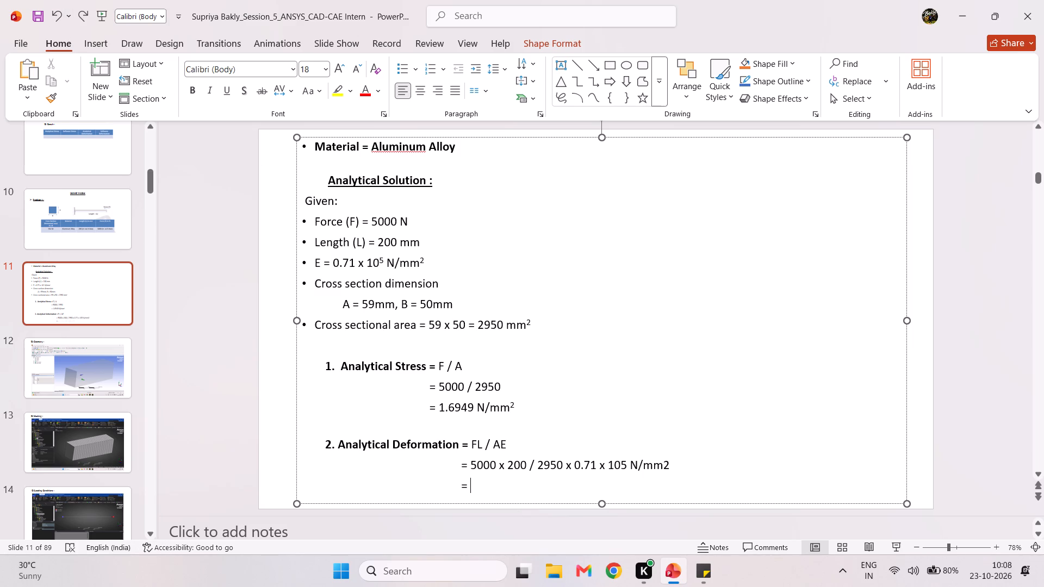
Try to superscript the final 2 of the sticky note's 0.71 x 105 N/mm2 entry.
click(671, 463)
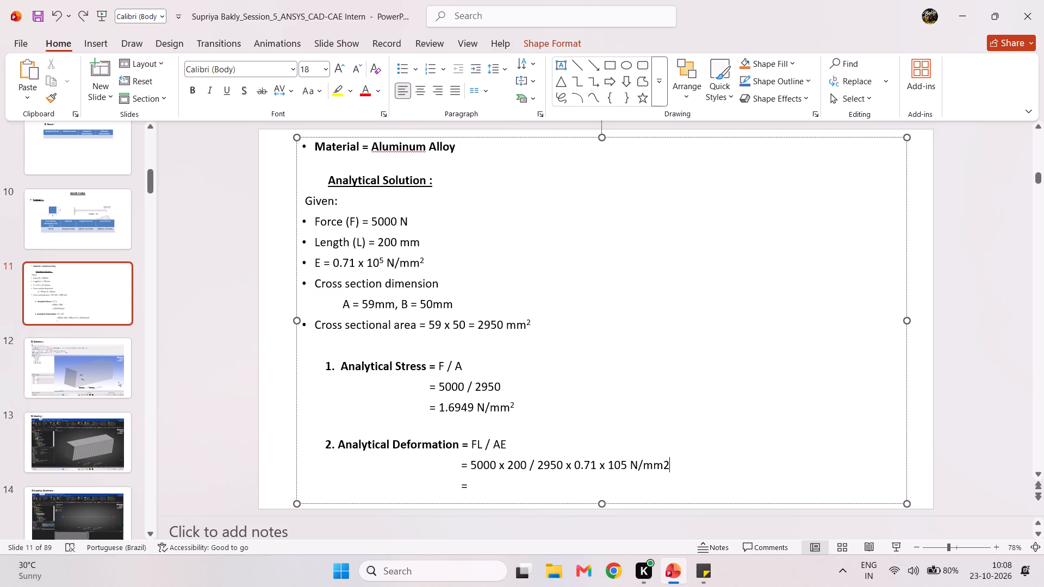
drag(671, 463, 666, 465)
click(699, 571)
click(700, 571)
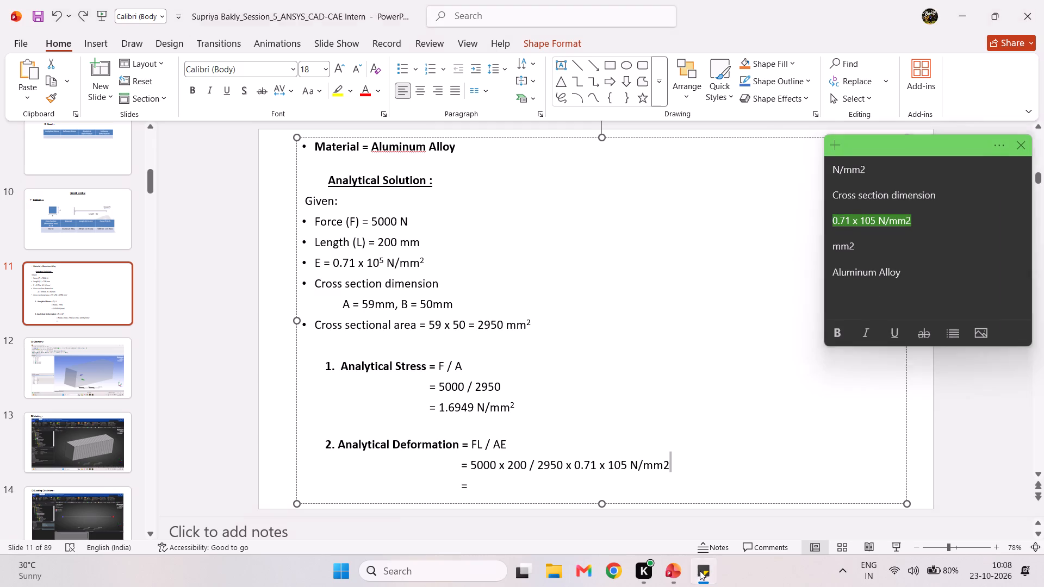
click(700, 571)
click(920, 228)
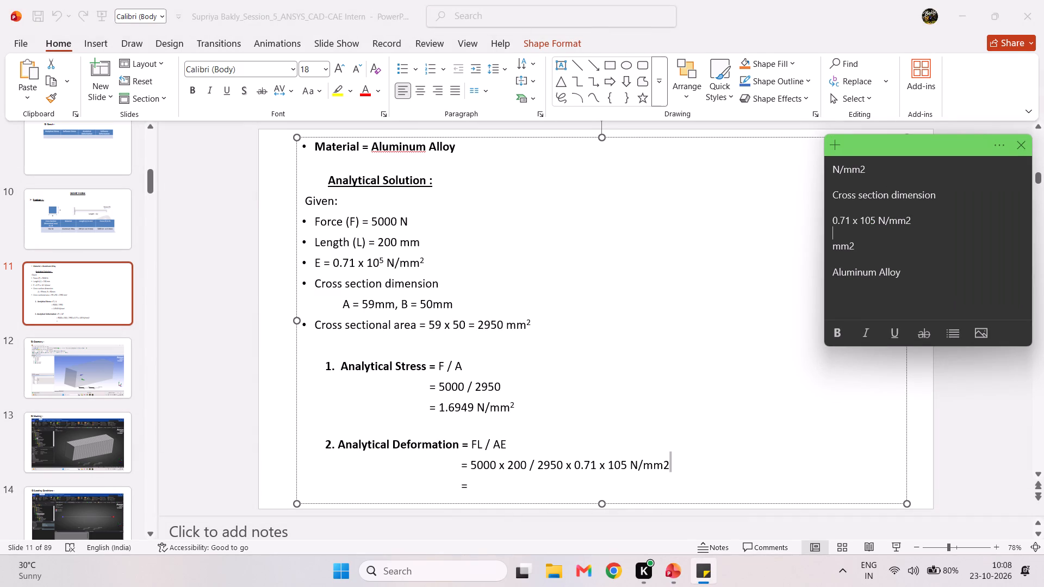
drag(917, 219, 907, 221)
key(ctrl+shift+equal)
Superscript the 2 of N/mm2 at the end of the slide's deformation substitution line.
click(812, 313)
click(691, 465)
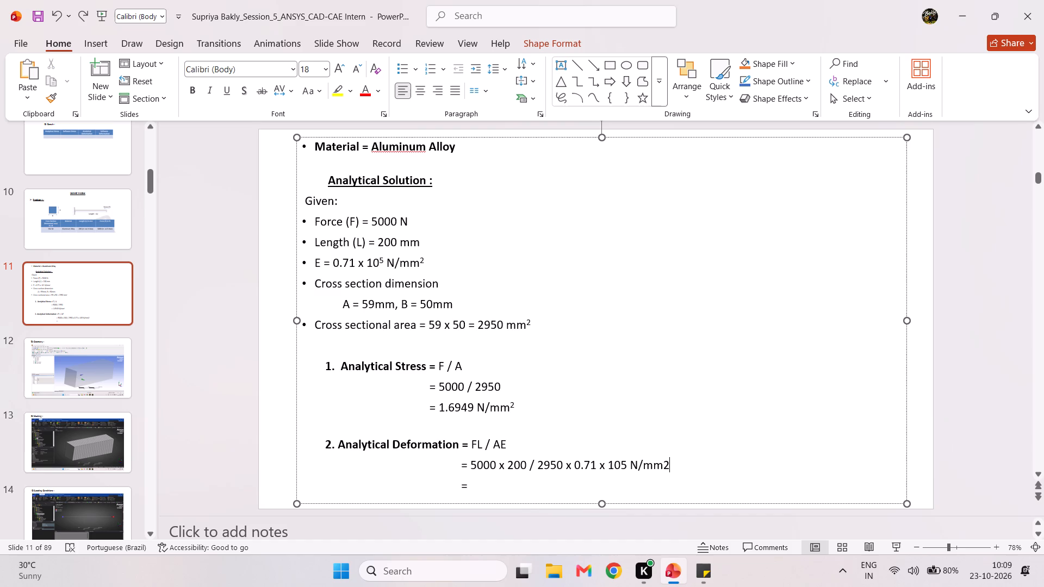
key(BackSpace)
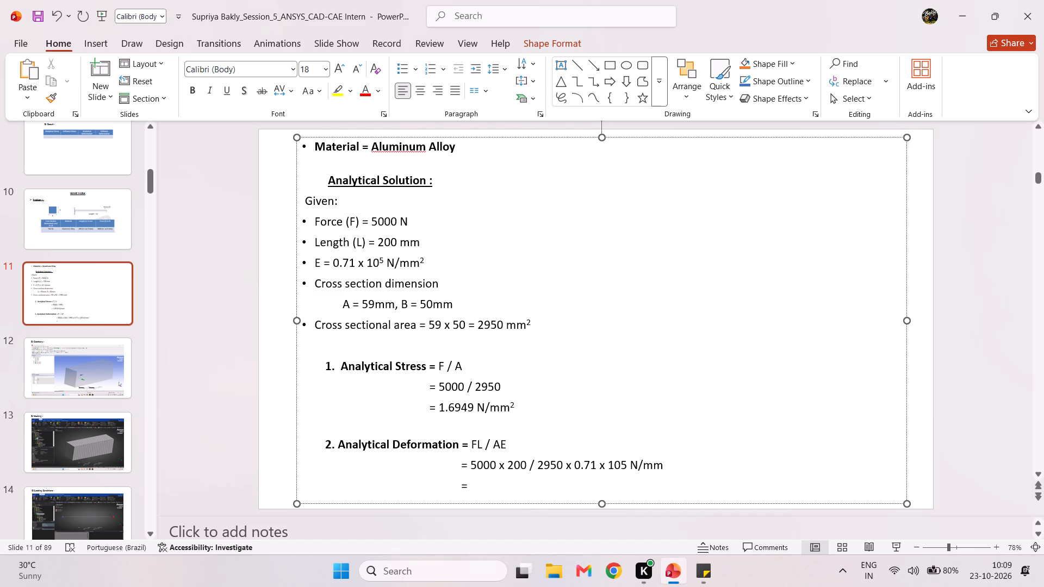
key(2)
drag(670, 465, 659, 469)
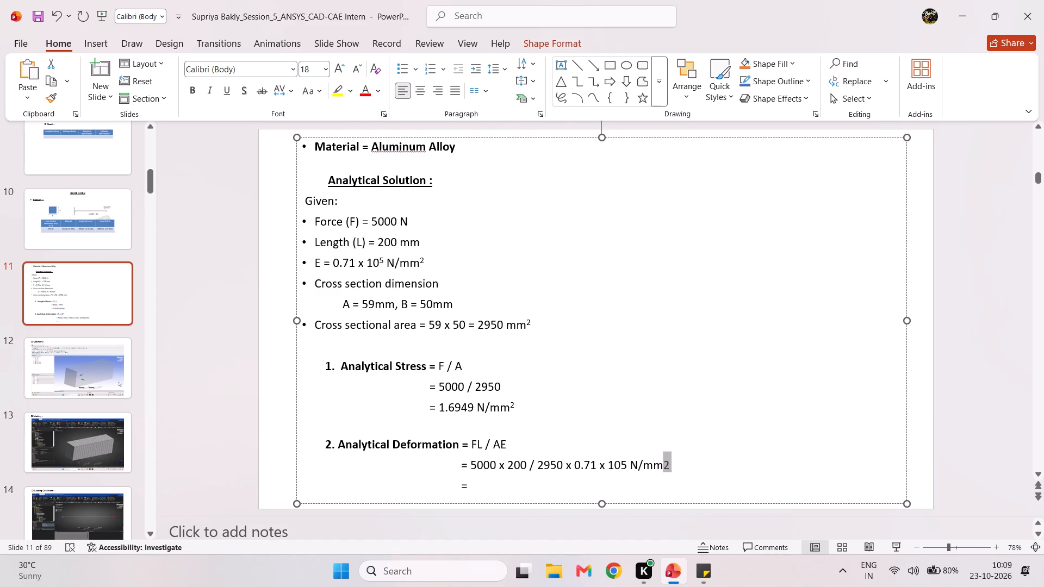
key(ctrl+shift+equal)
click(1015, 371)
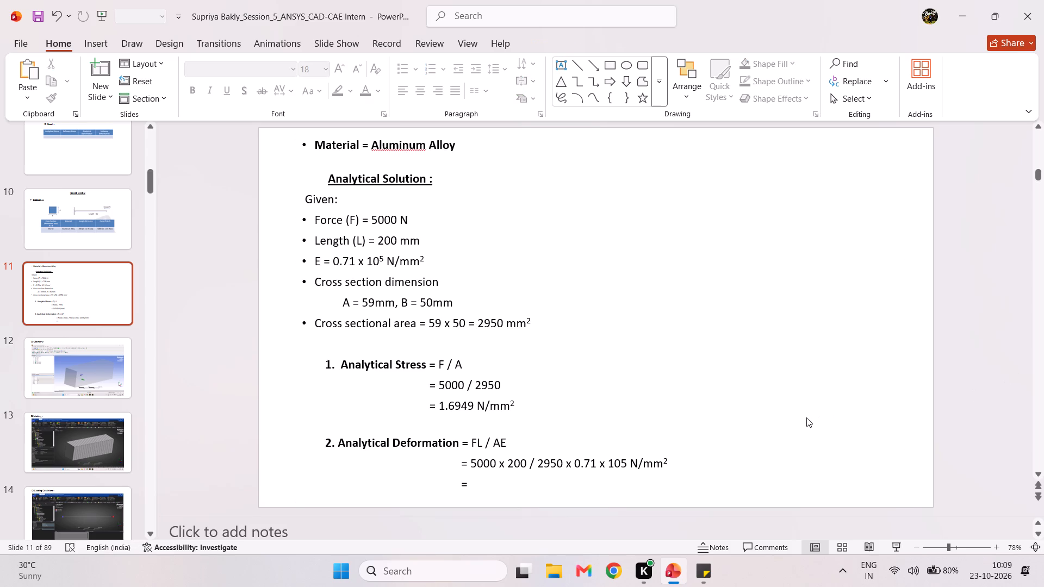
Superscript the 5 of 105 in the deformation substitution line as the power of ten.
scroll(782, 430, down, 4)
scroll(764, 437, up, 4)
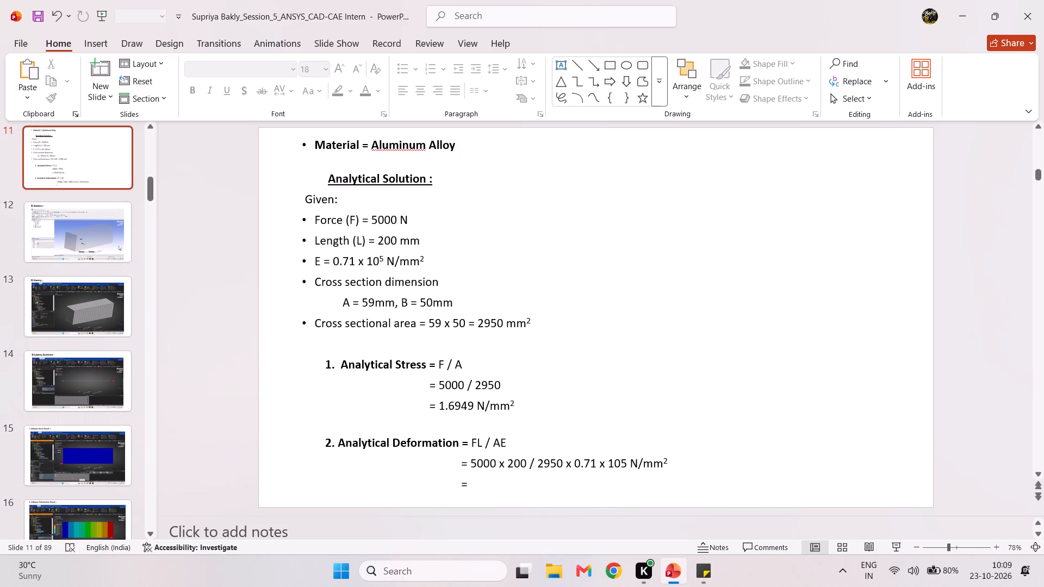
click(517, 488)
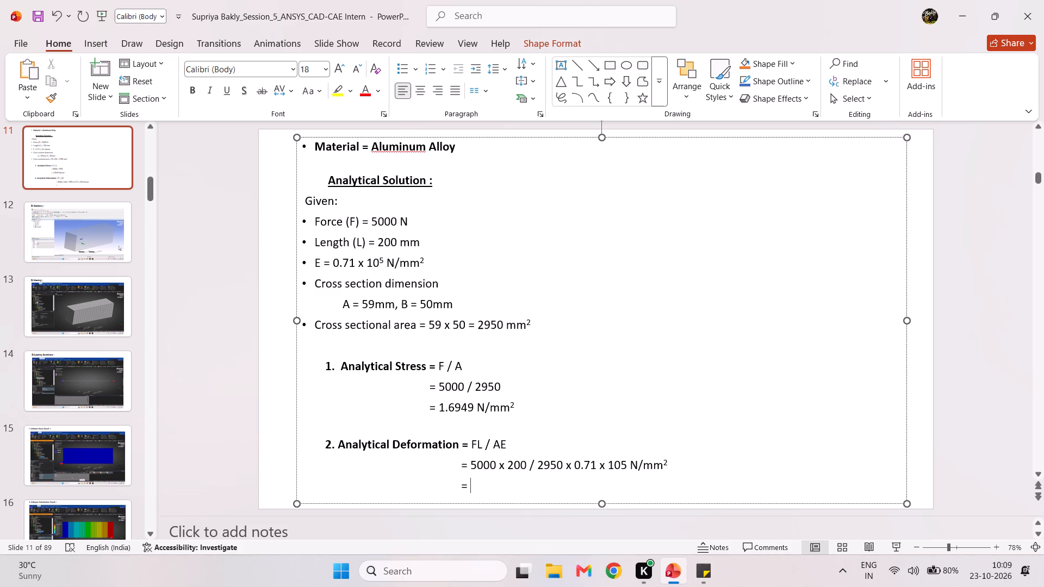
drag(627, 464, 627, 466)
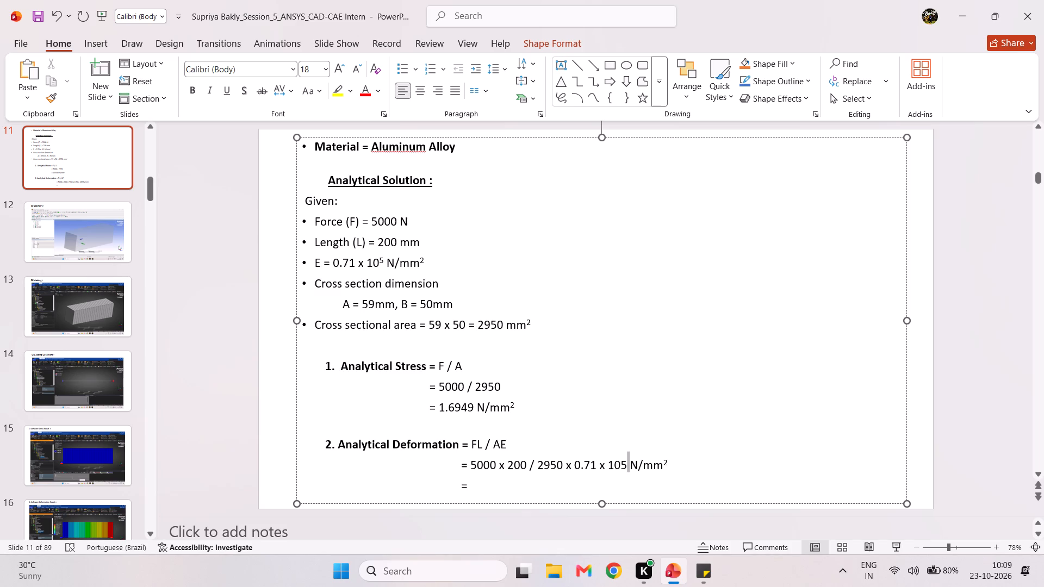
drag(627, 466, 622, 470)
key(ctrl+shift+equal)
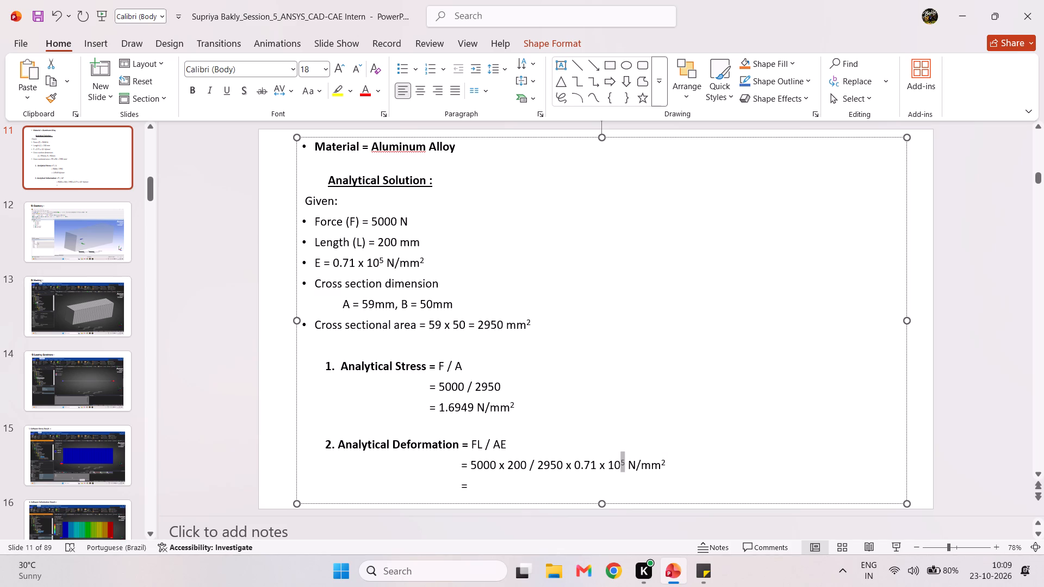
click(594, 485)
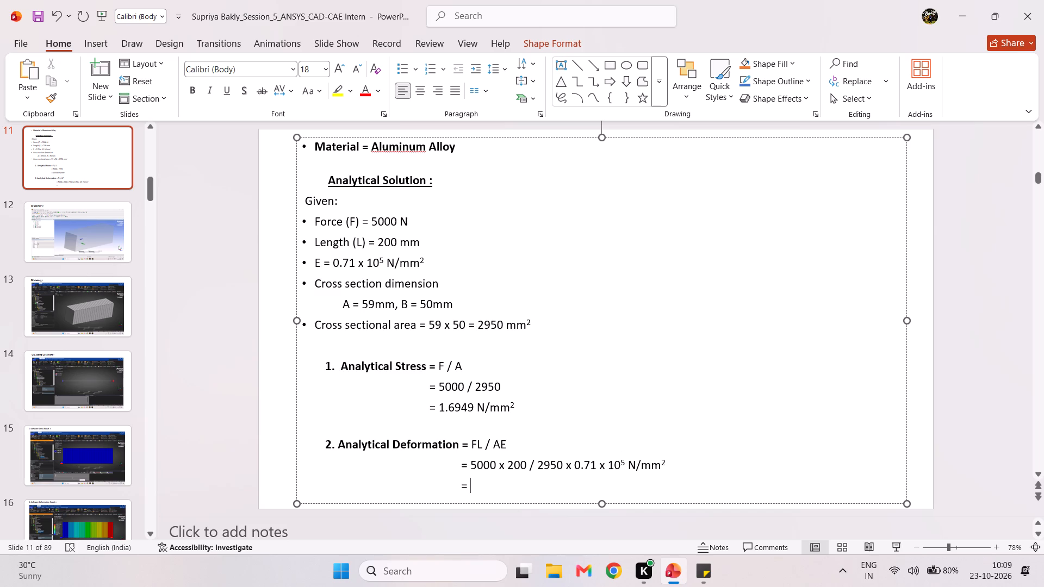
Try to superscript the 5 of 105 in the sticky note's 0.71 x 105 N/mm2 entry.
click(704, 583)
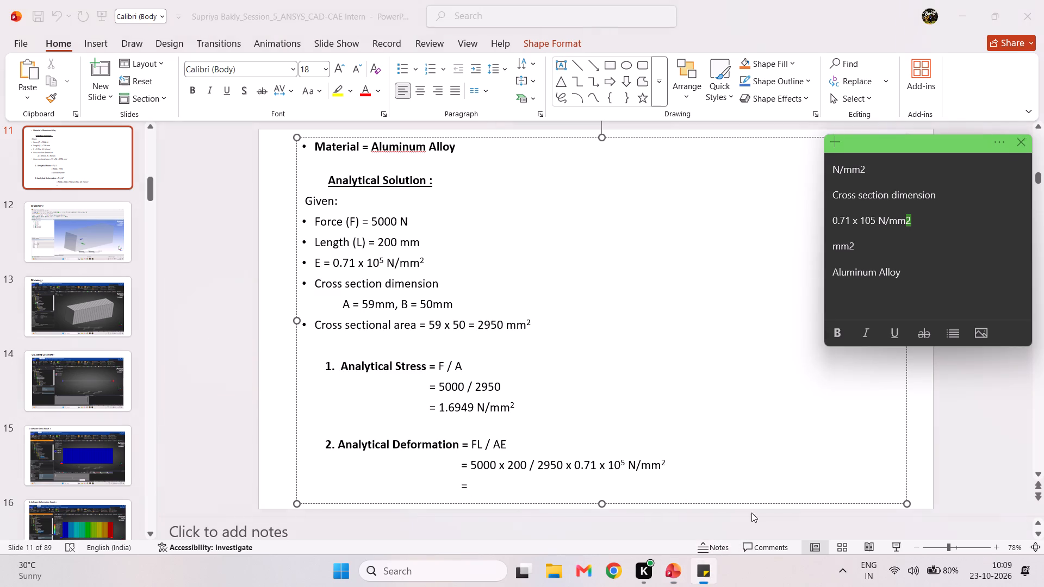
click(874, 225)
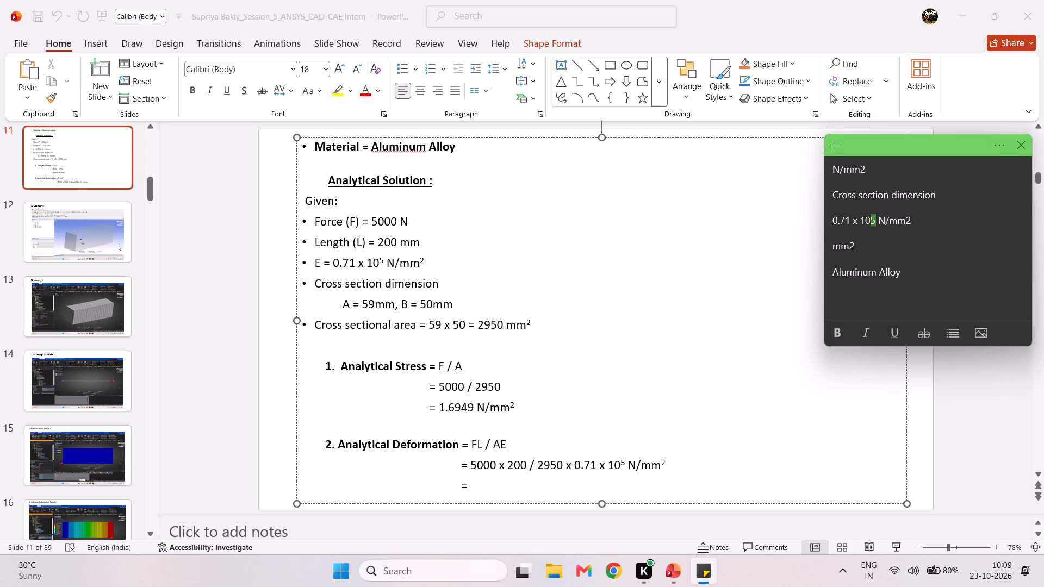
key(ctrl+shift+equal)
Delete the sticky note holding the reusable units and terms.
click(999, 148)
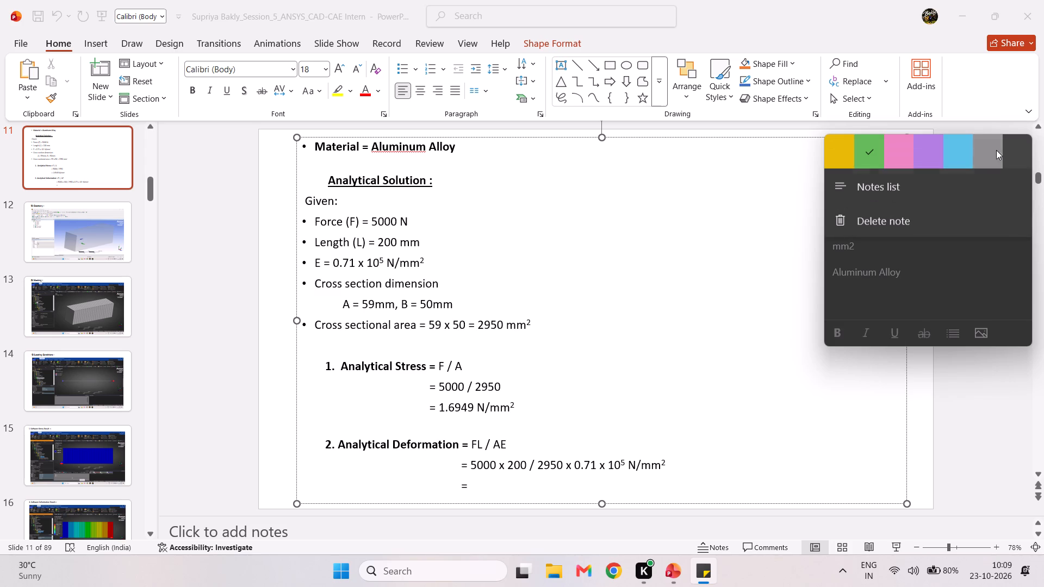
click(904, 229)
click(922, 265)
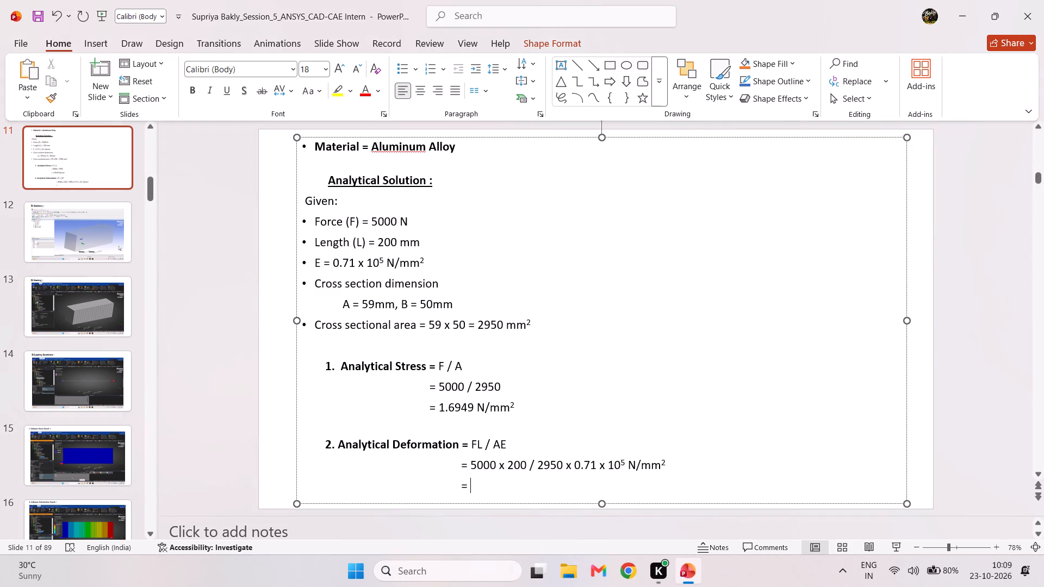
Enter 0.00477 mm as the final analytical deformation result on slide 11 and save the presentation.
click(554, 495)
key(0)
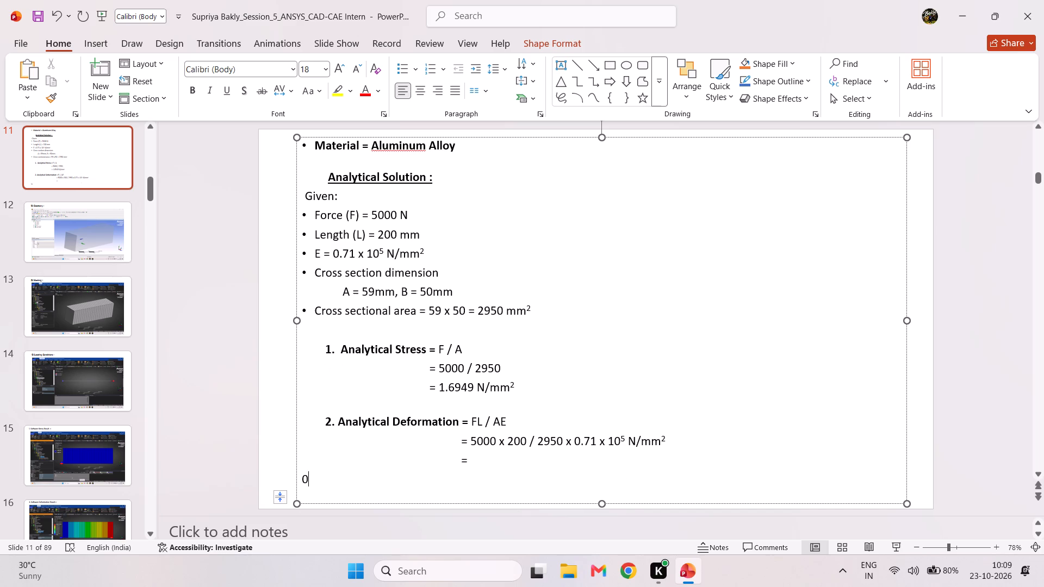
key(BackSpace)
click(558, 492)
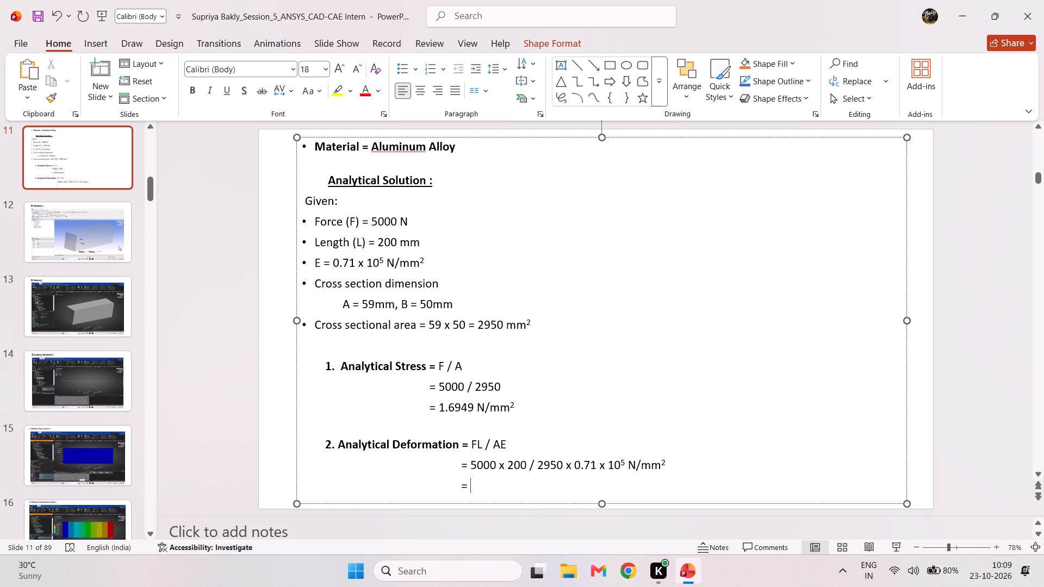
text(0.00477)
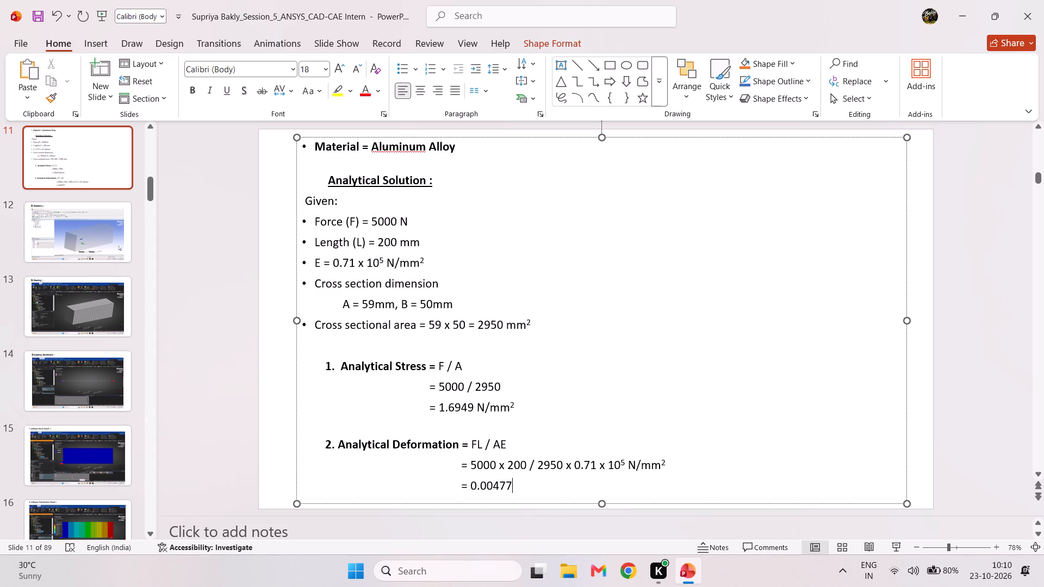
key(space)
text(mm)
click(33, 14)
On slide 15, complete the Software Stress Result line with a non-bold 1.6949 and the N/mm2 unit from clipboard history.
click(73, 222)
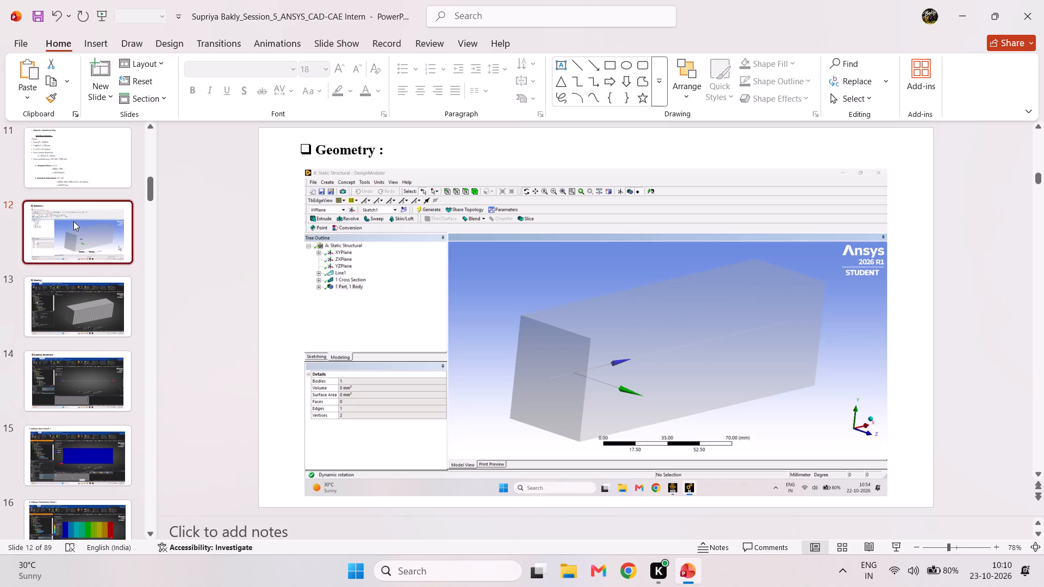
scroll(78, 325, down, 2)
click(58, 390)
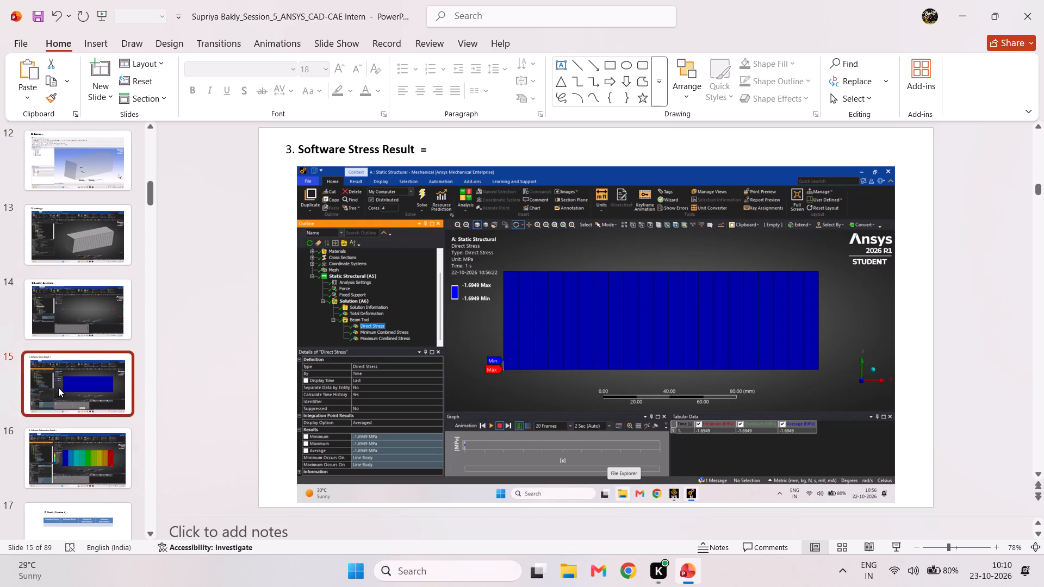
click(426, 148)
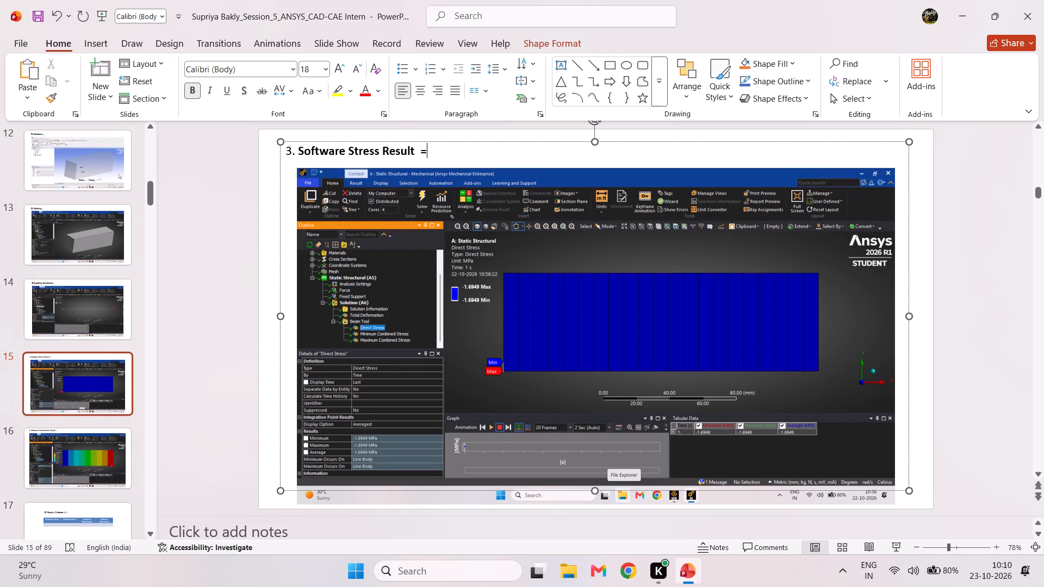
key(space)
click(195, 82)
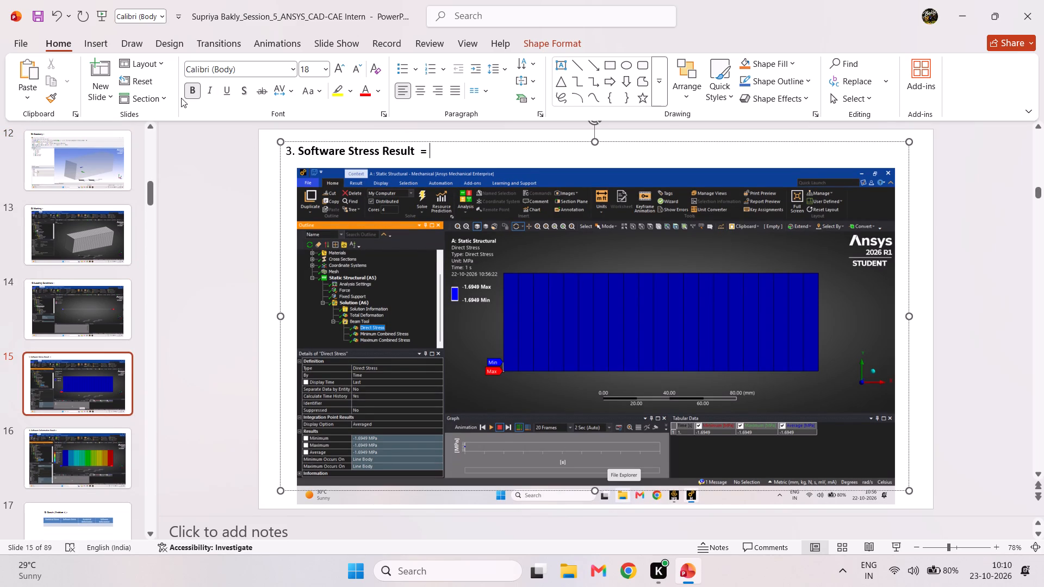
click(192, 94)
key(1)
text(.69)
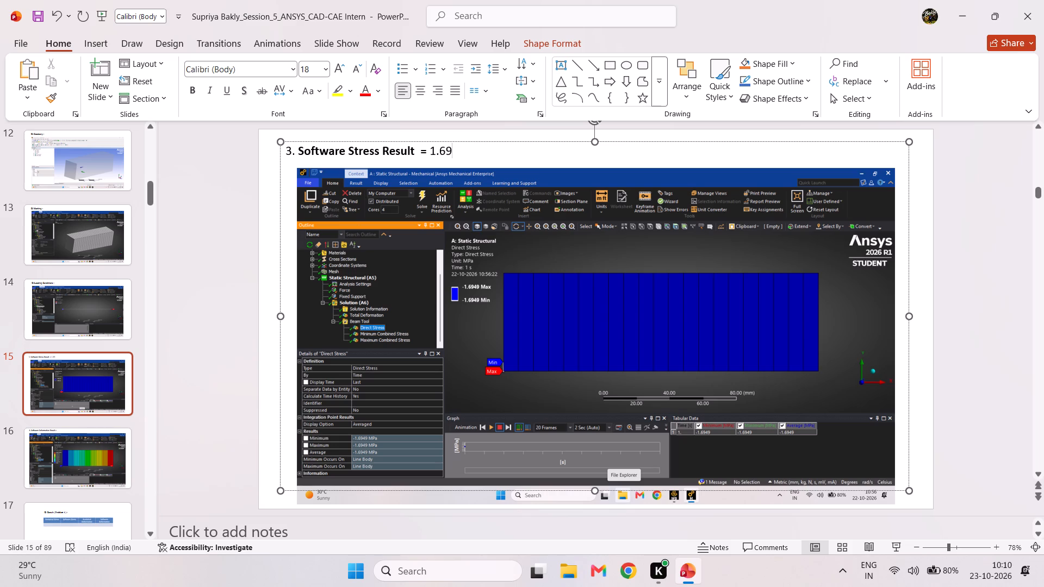
text(49)
key(space)
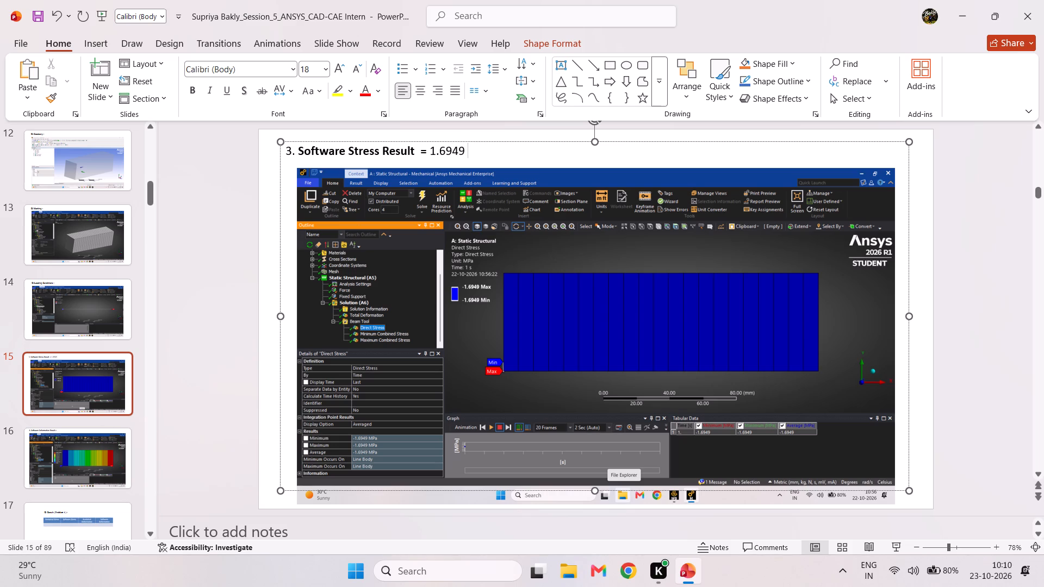
key(super+v)
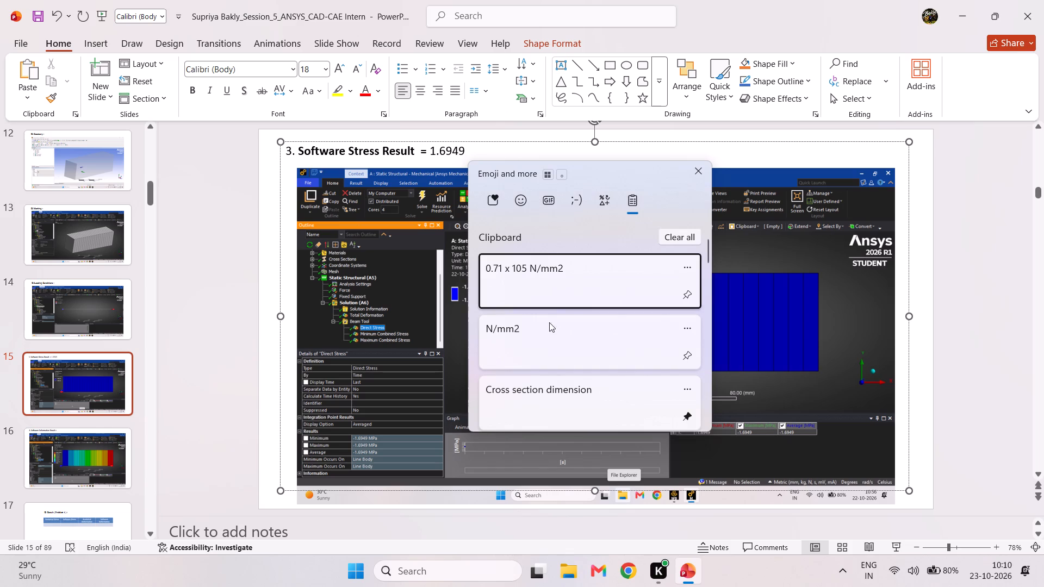
click(539, 335)
key(ctrl+v)
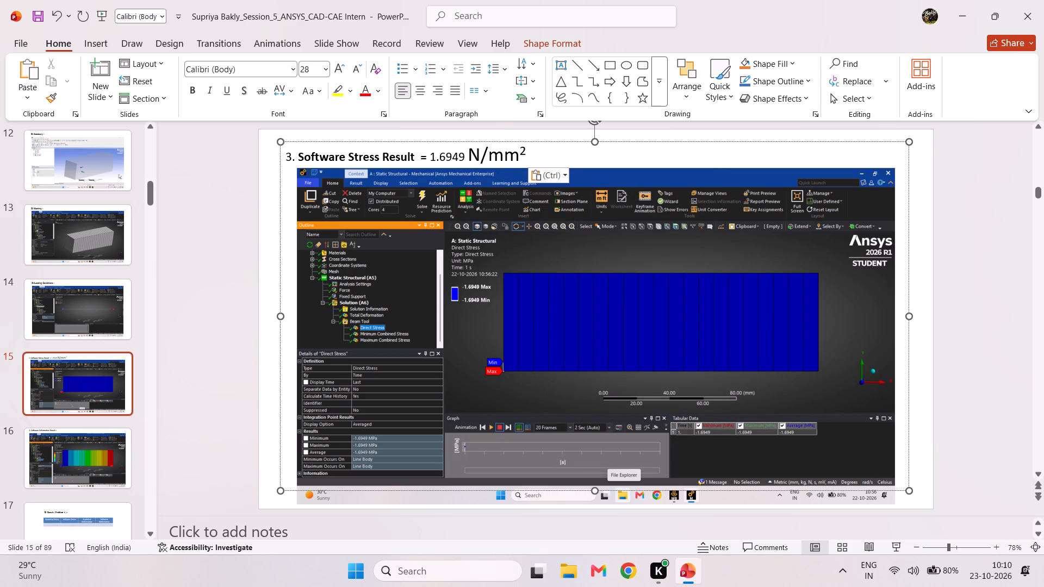
Set the font size of the pasted N/mm2 unit on slide 15 to 18.
drag(533, 156, 473, 155)
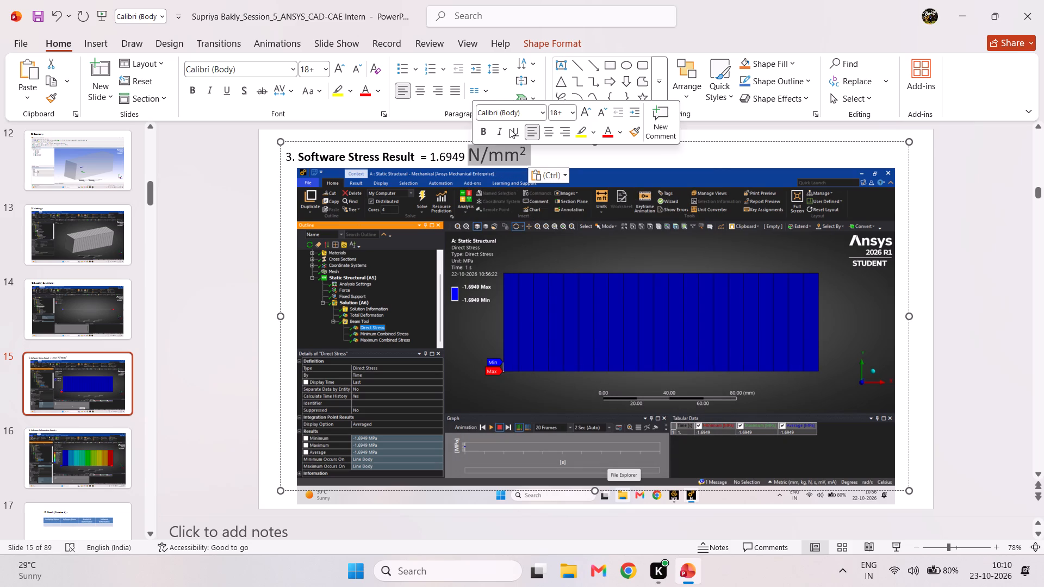
click(560, 113)
key(1)
key(8)
key(Return)
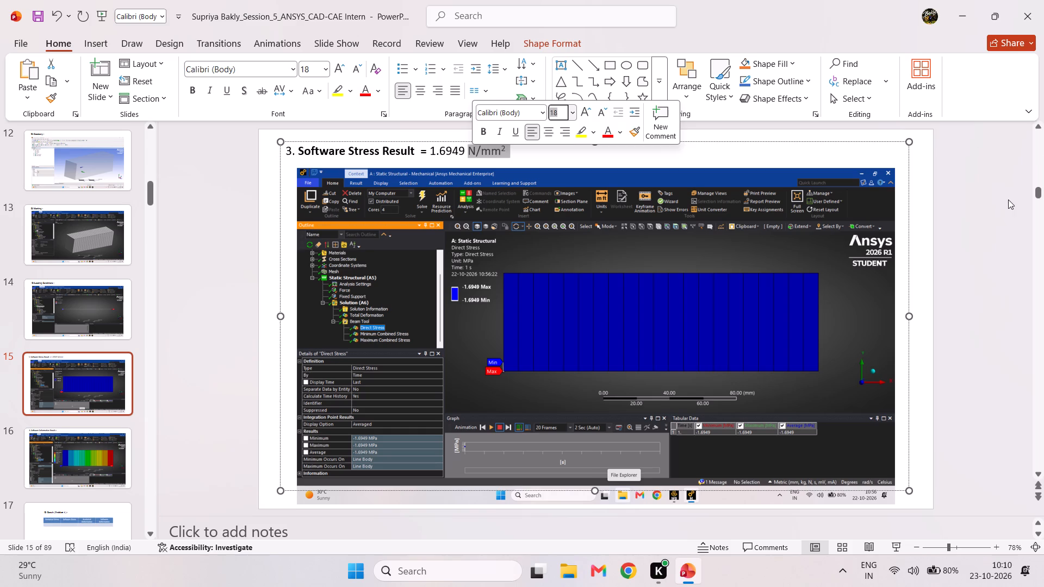
click(986, 205)
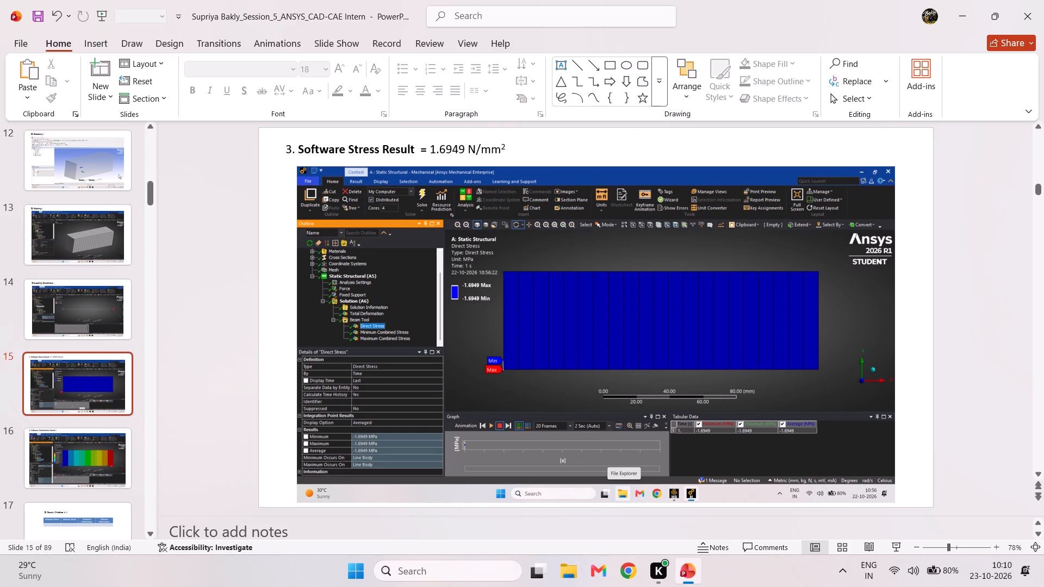
On slide 16, complete the Software Deformation Result line with non-bold 0.0047744 mm and save the presentation.
click(58, 440)
click(462, 142)
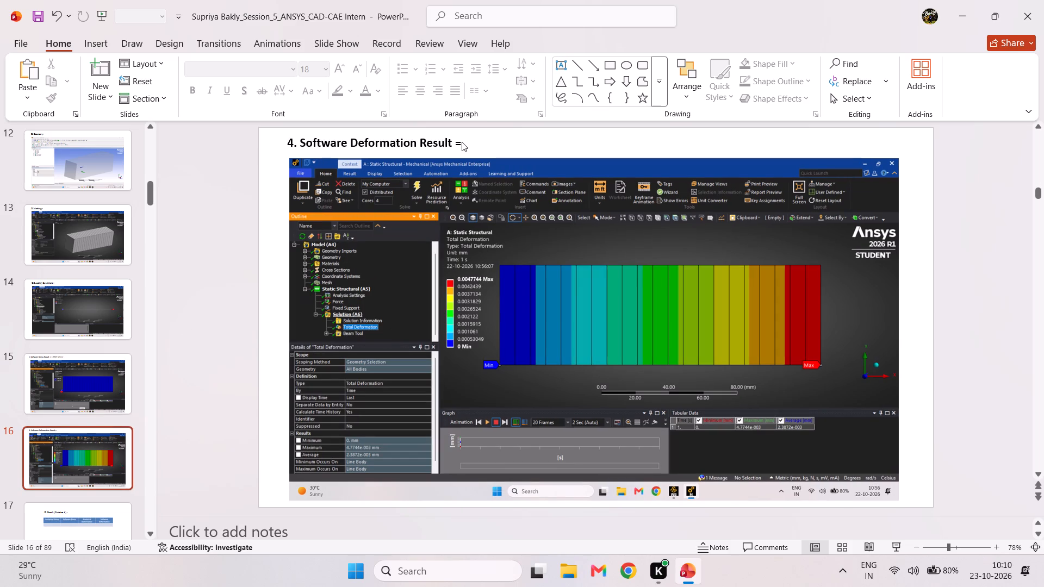
click(493, 143)
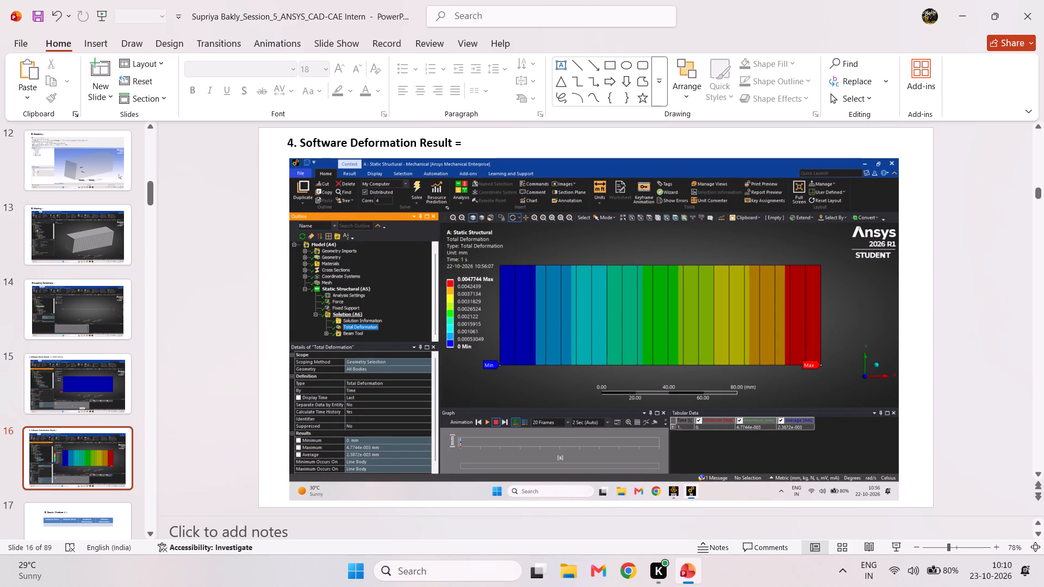
click(461, 146)
key(space)
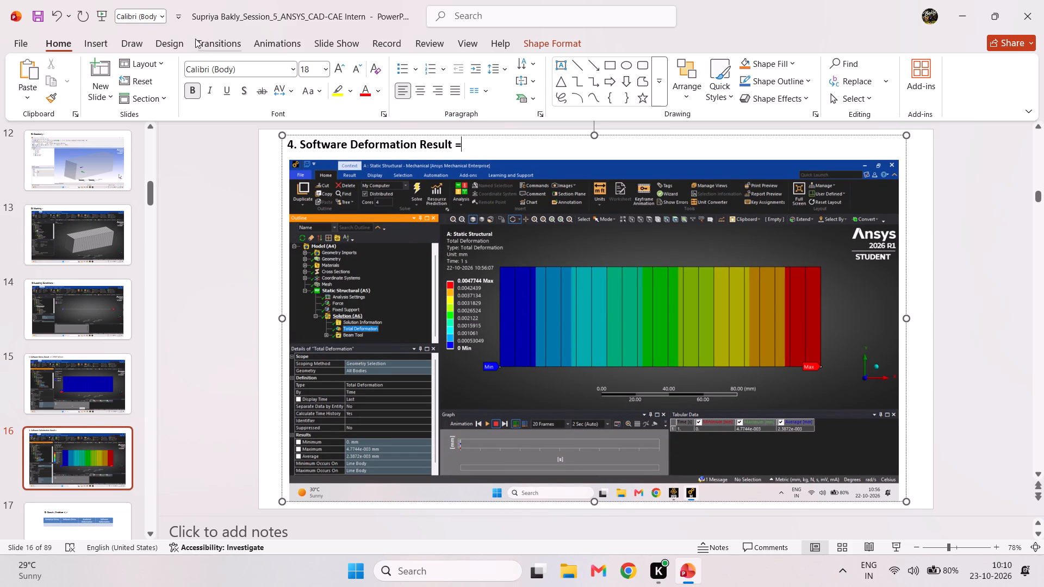
click(190, 90)
text(0.)
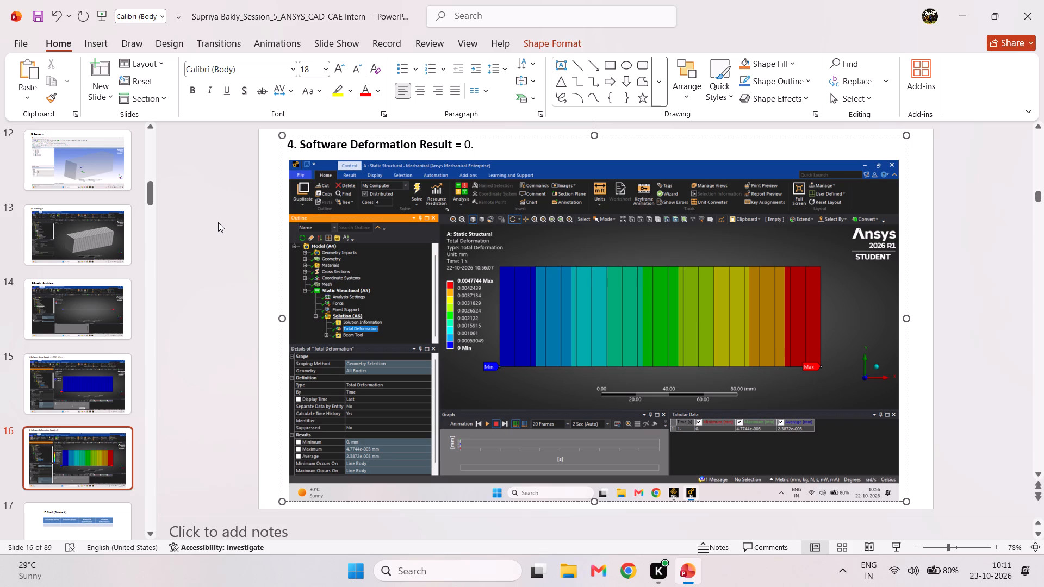
text(0047)
key(7)
text(44)
key(space)
text(mm)
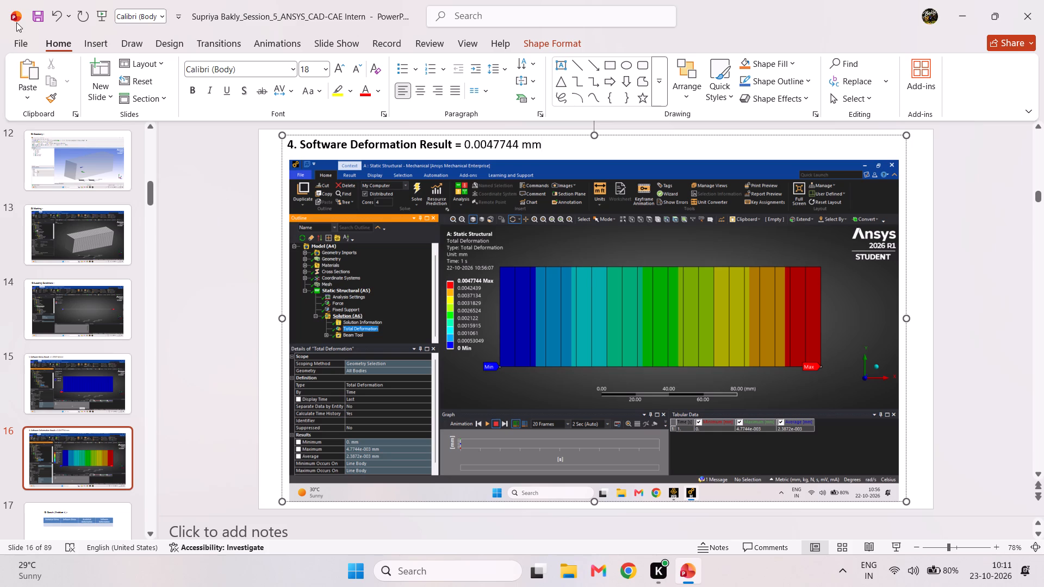
click(38, 18)
Review the Problem 1 result table on slide 17, the Problem 2 data on slide 18 and the analytical solution on slide 11.
scroll(98, 395, down, 6)
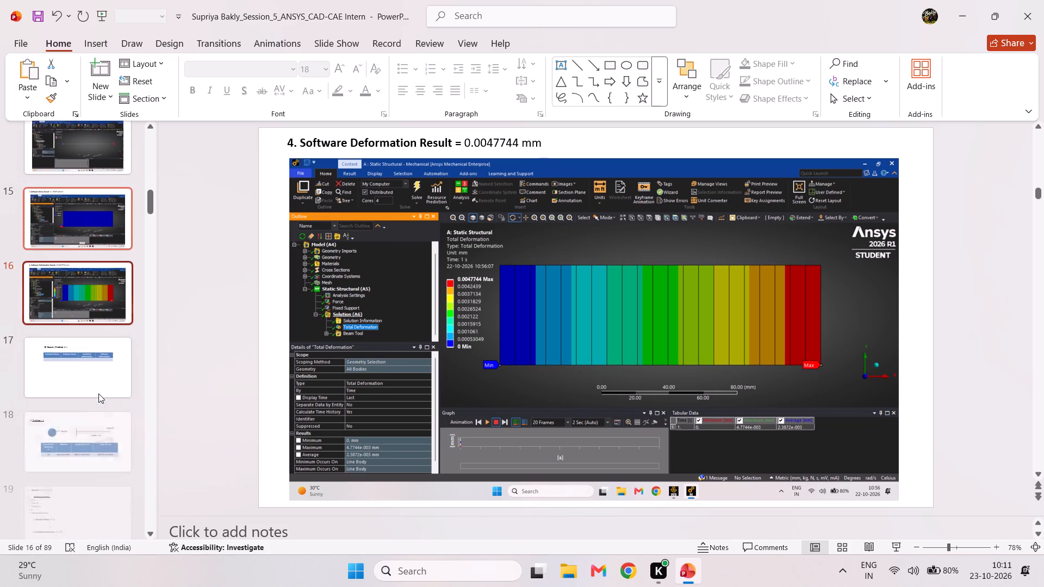
scroll(98, 394, down, 2)
click(95, 244)
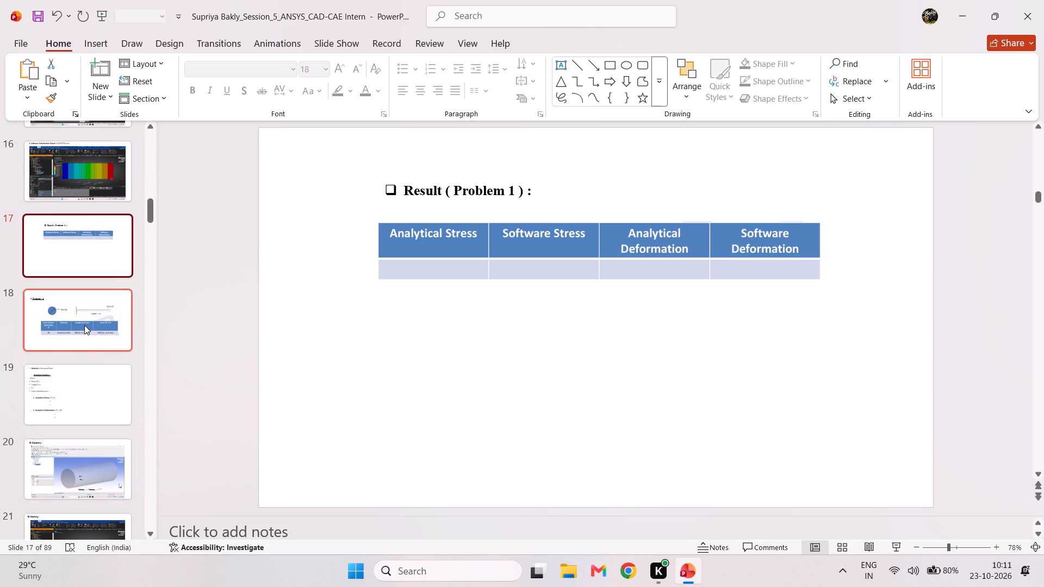
click(84, 325)
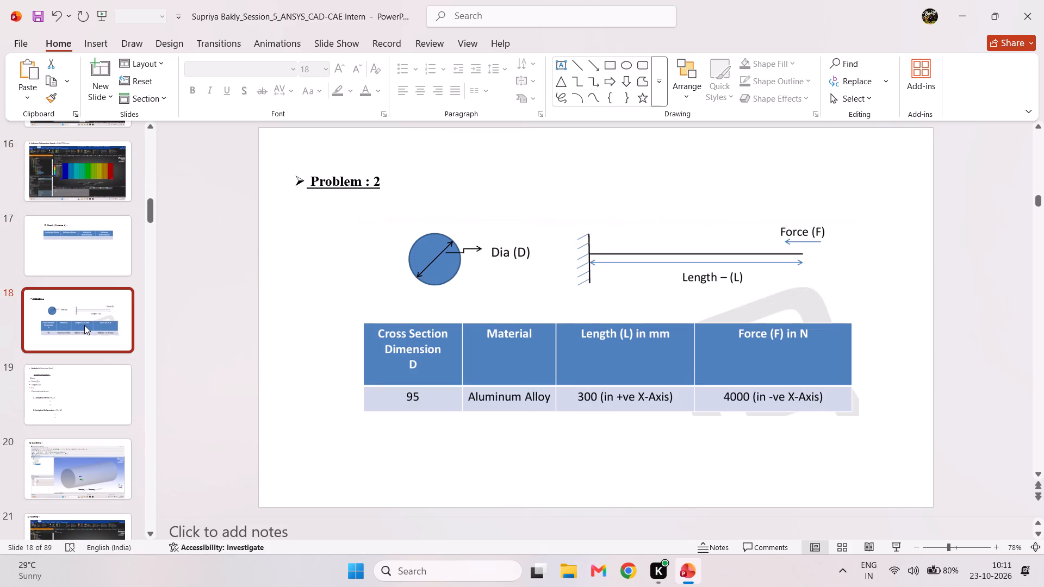
scroll(84, 325, up, 9)
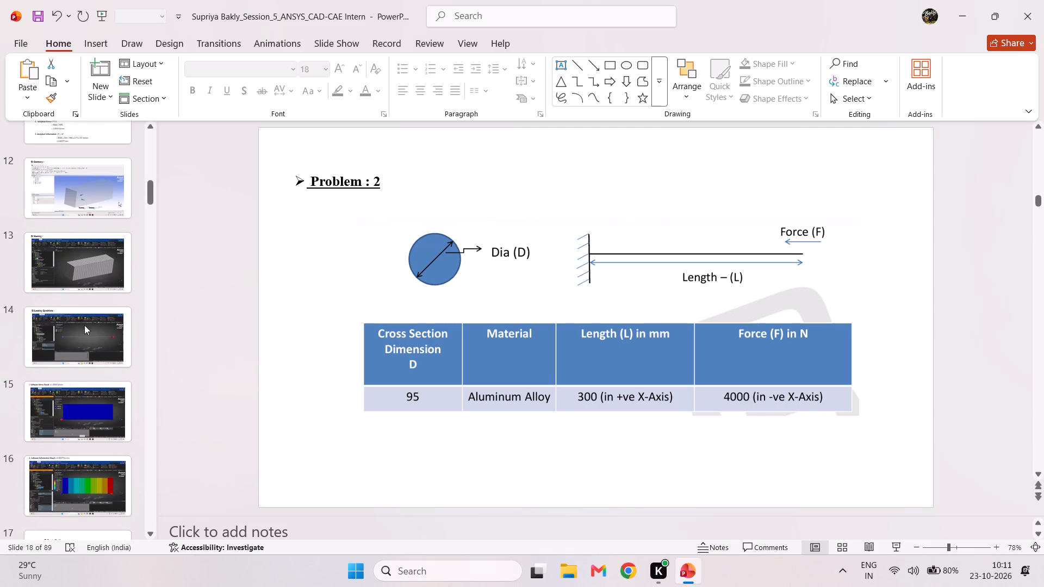
scroll(84, 325, up, 5)
click(86, 312)
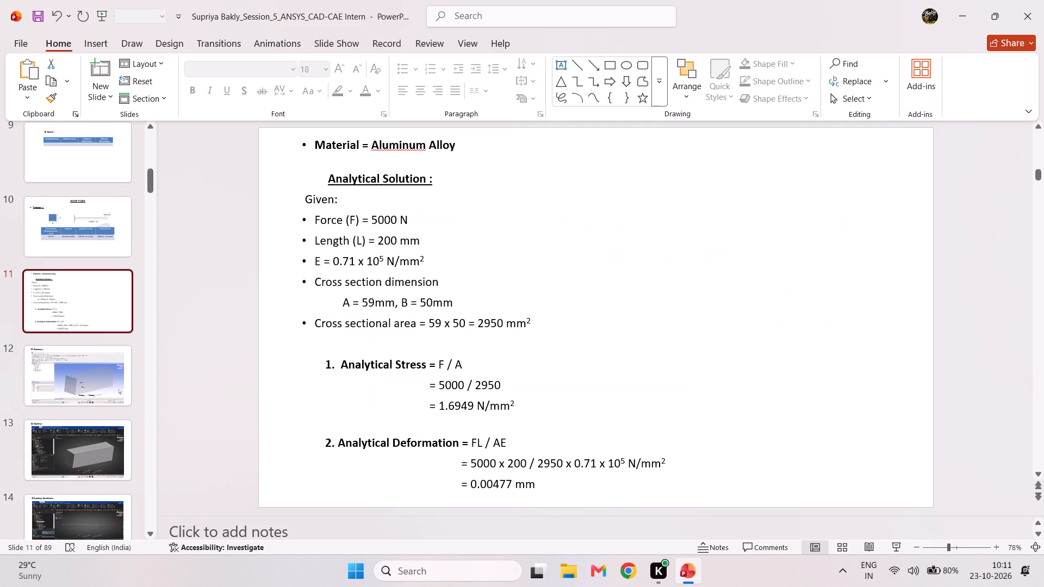
scroll(68, 305, down, 9)
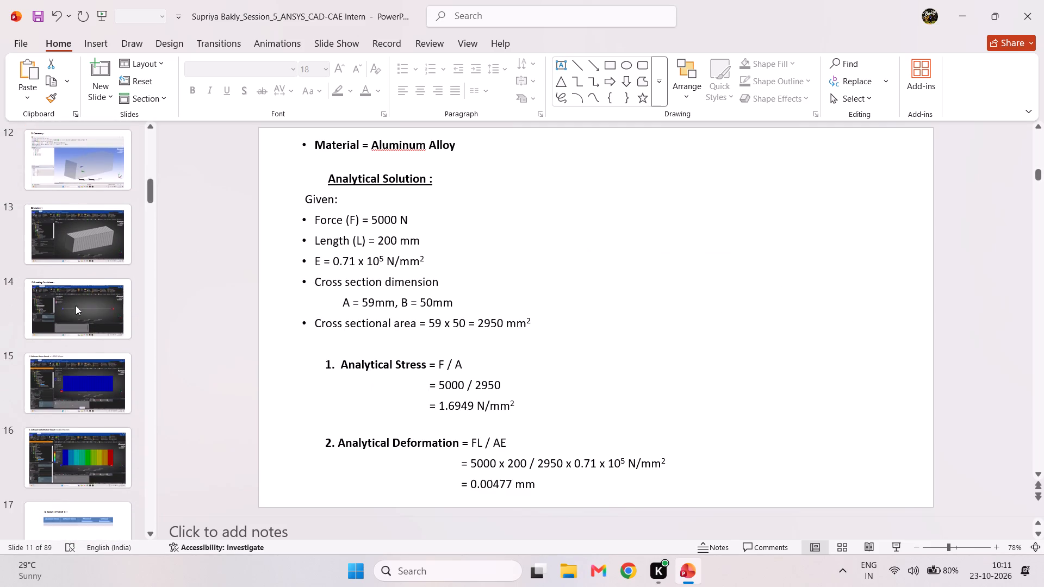
scroll(76, 305, up, 1)
scroll(76, 305, down, 4)
scroll(76, 303, up, 4)
scroll(76, 303, down, 9)
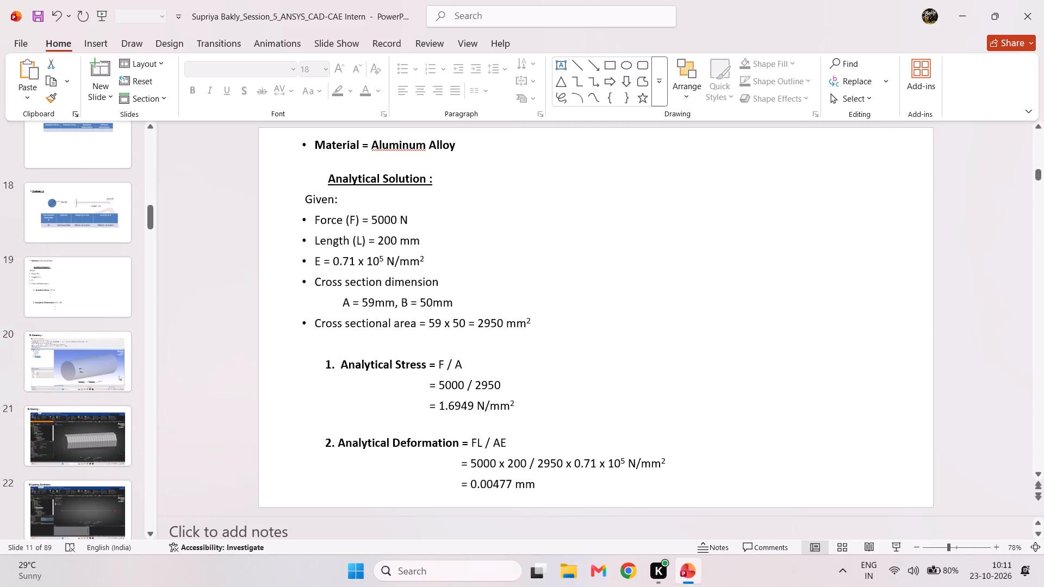
Copy the bold "Material = Aluminum Alloy" line from slide 11 and replace the Structural Steel material line on slide 19 with it.
drag(453, 150, 333, 148)
key(ctrl+c)
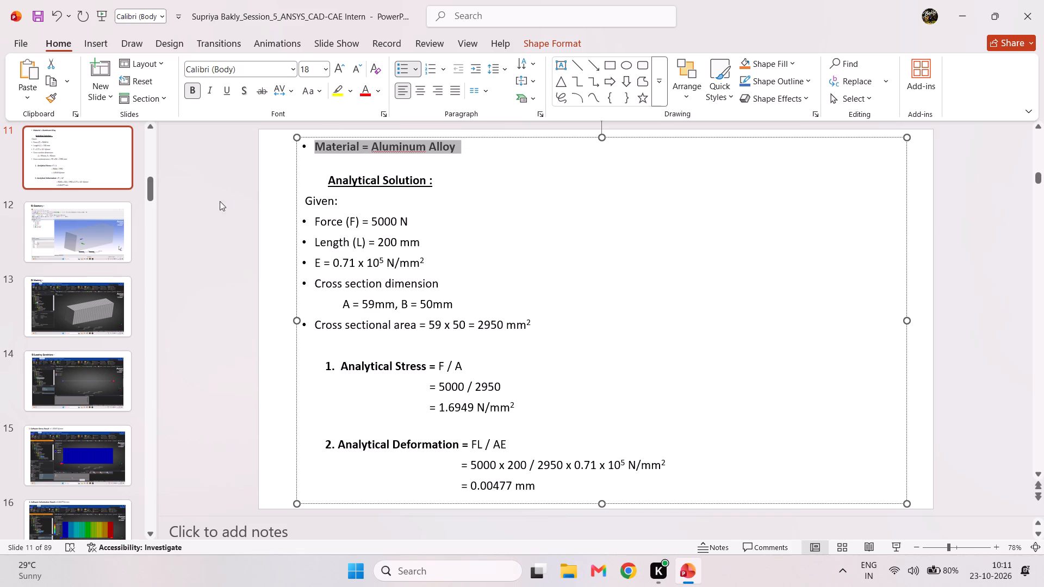
scroll(122, 273, down, 10)
scroll(119, 273, up, 1)
scroll(119, 273, down, 2)
scroll(119, 273, up, 1)
scroll(119, 273, down, 1)
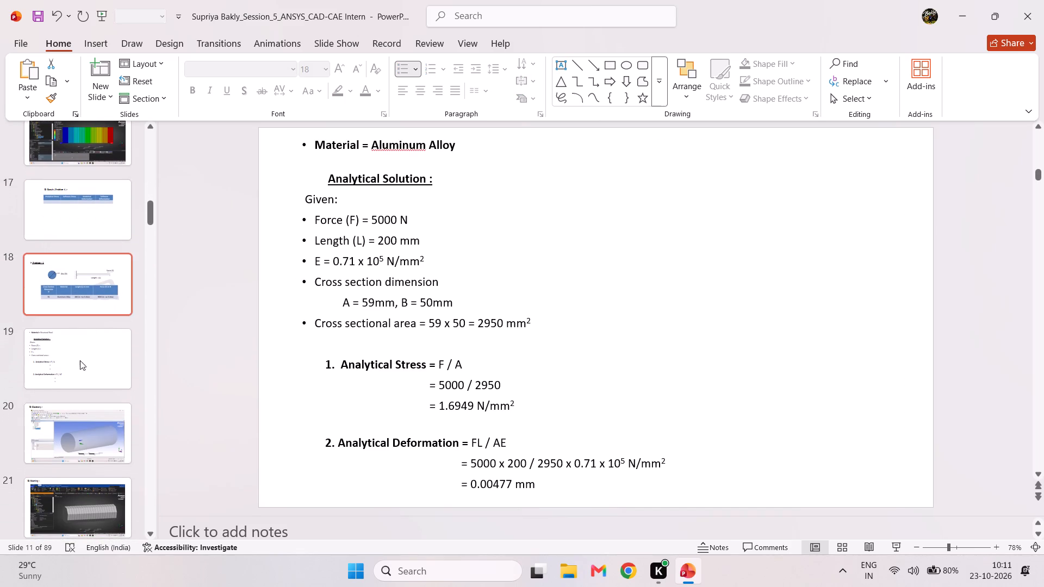
click(79, 361)
click(437, 149)
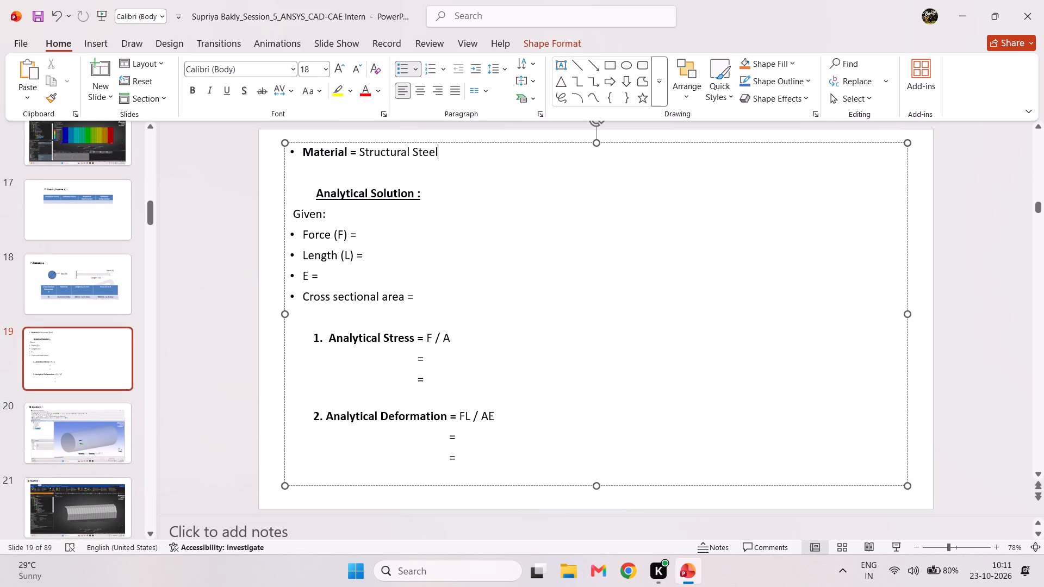
drag(439, 150, 330, 155)
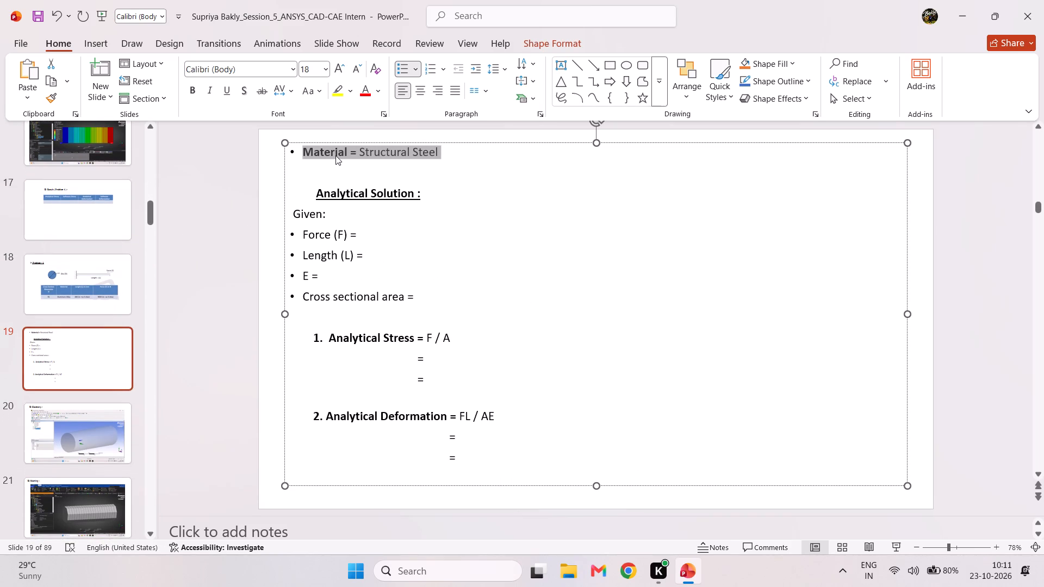
key(ctrl+v)
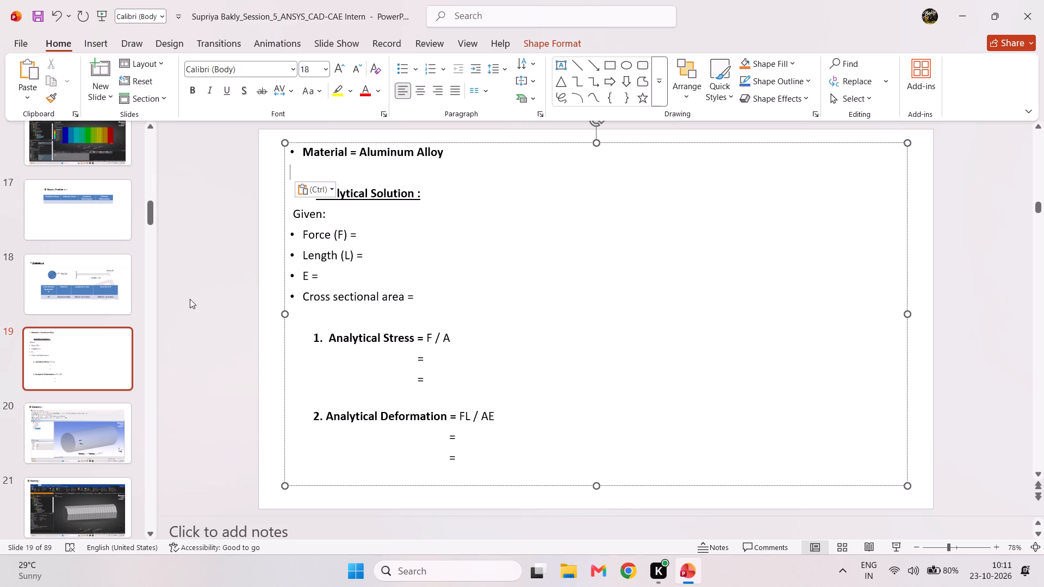
Reduce the font size of the blank line beneath the material line on slide 19 to 9.
scroll(111, 332, down, 2)
scroll(111, 332, up, 4)
scroll(111, 332, down, 2)
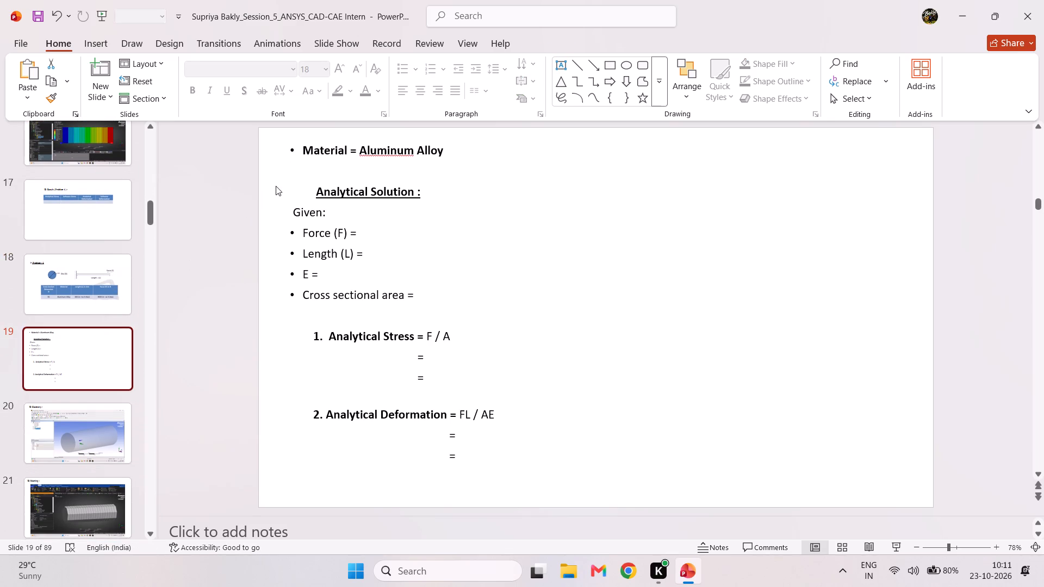
click(322, 169)
triple_click(357, 63)
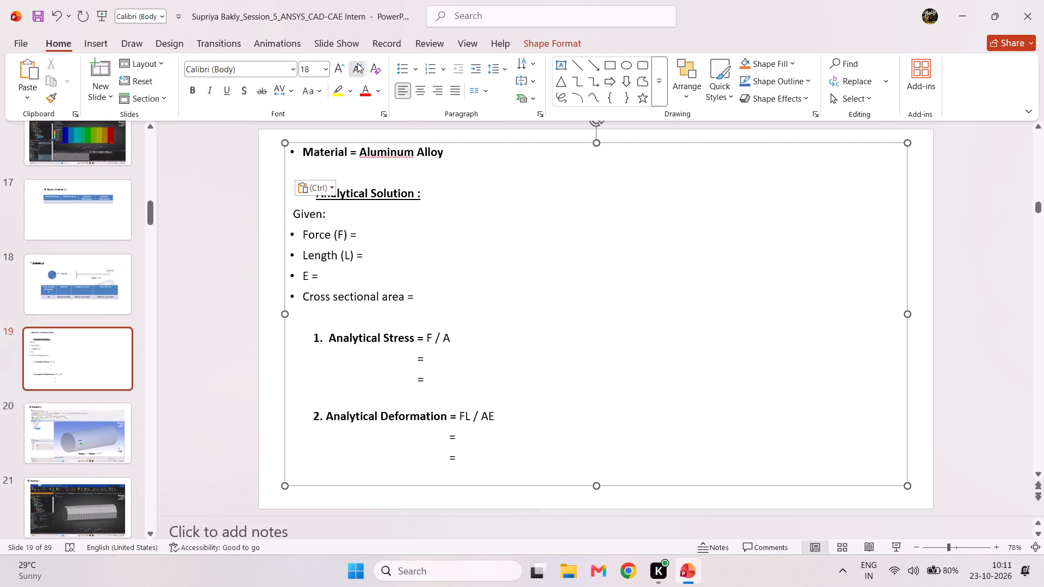
double_click(357, 63)
click(357, 63)
click(357, 63)
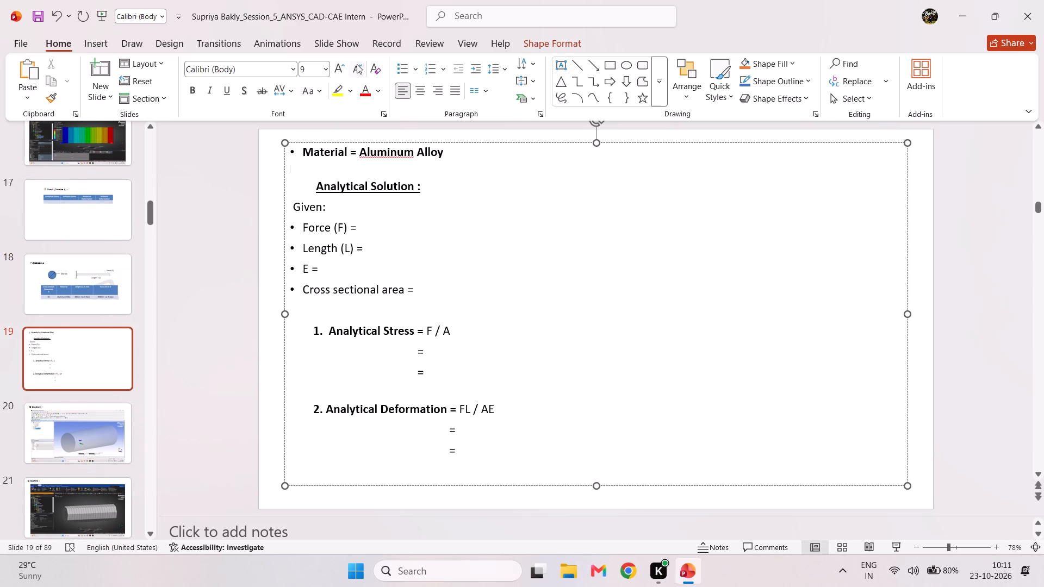
scroll(74, 291, down, 7)
scroll(74, 291, up, 5)
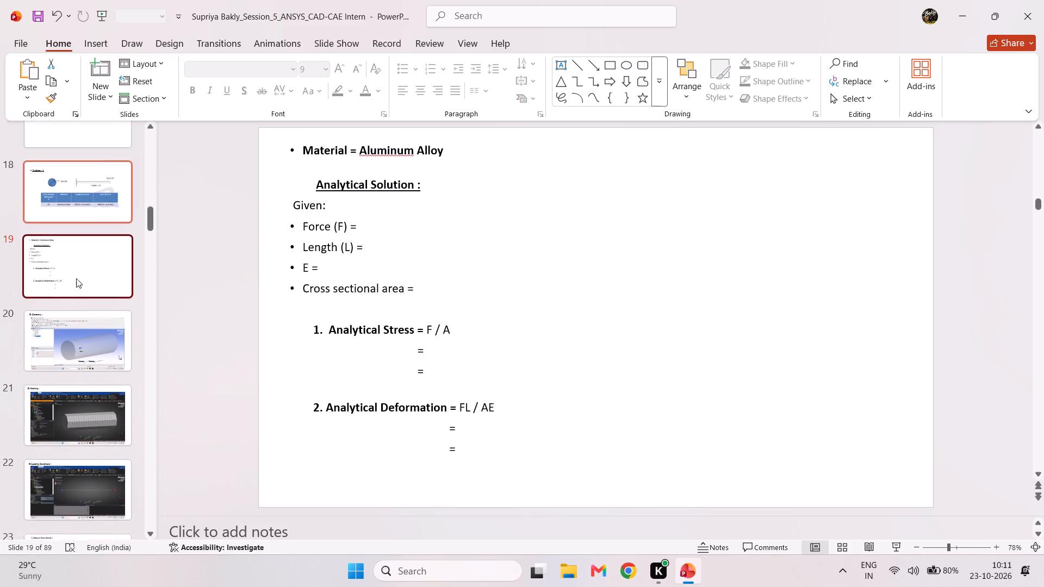
click(30, 20)
On slide 27, replace the Structural Steel material line with the copied "Material = Aluminum Alloy" line.
scroll(80, 295, down, 11)
scroll(80, 297, up, 2)
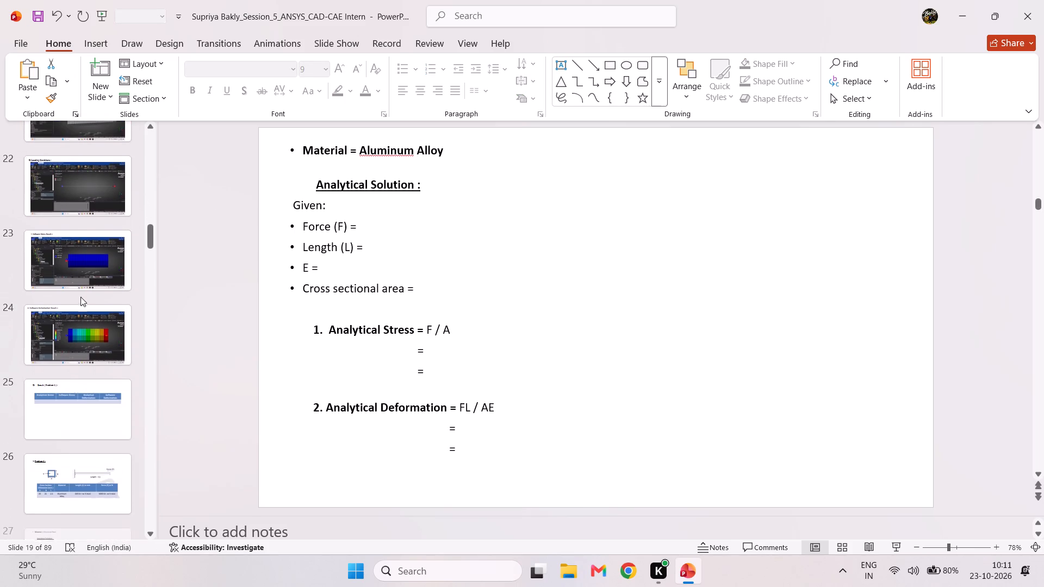
scroll(80, 296, down, 3)
scroll(80, 296, up, 1)
scroll(80, 296, down, 1)
scroll(80, 296, up, 1)
scroll(80, 296, down, 2)
click(58, 417)
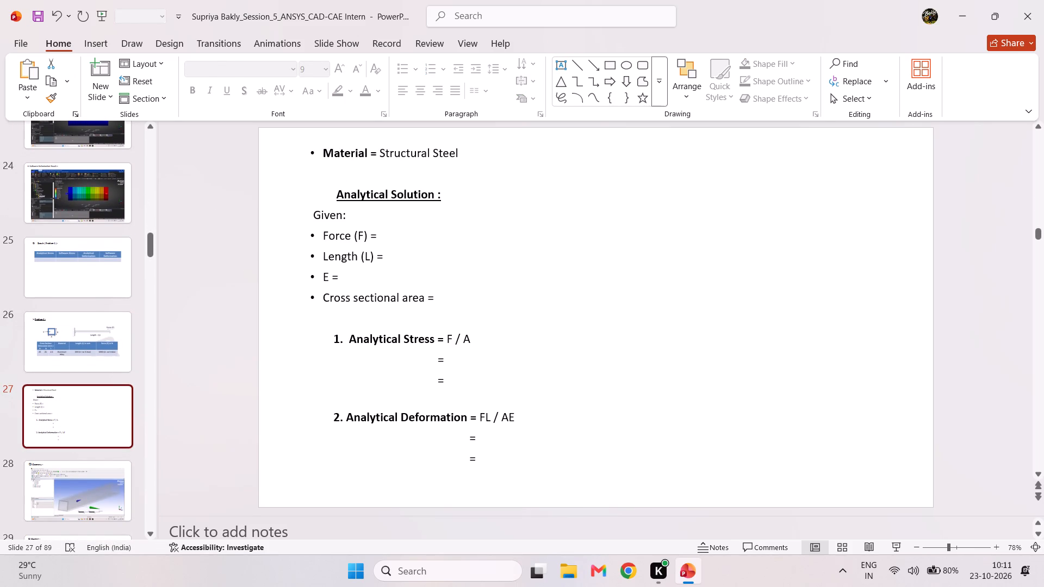
click(426, 153)
drag(458, 155, 326, 155)
key(ctrl+v)
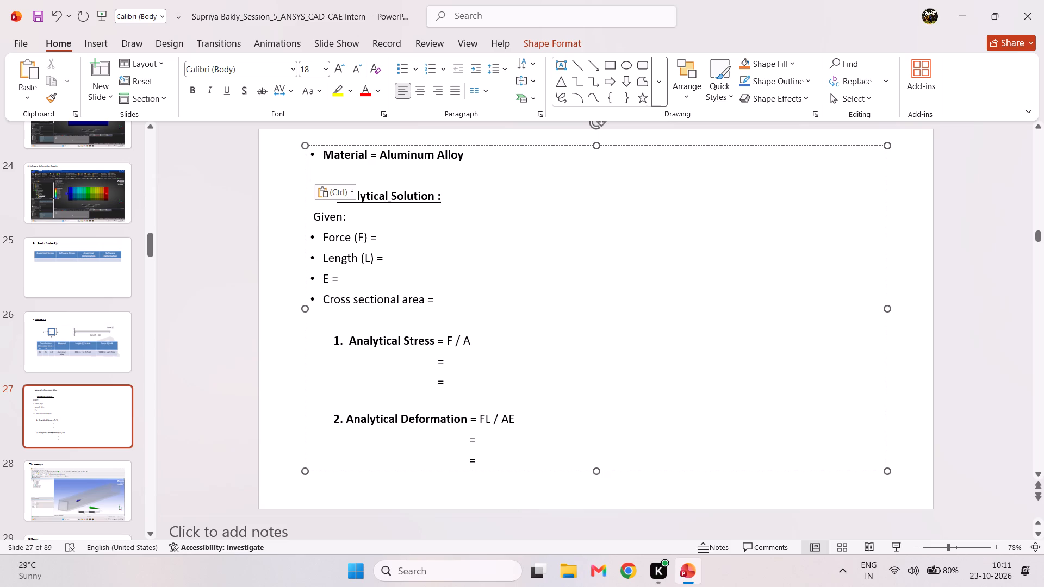
Reduce the font size of the blank line beneath the material line on slide 27 to 6 and save the presentation.
triple_click(362, 67)
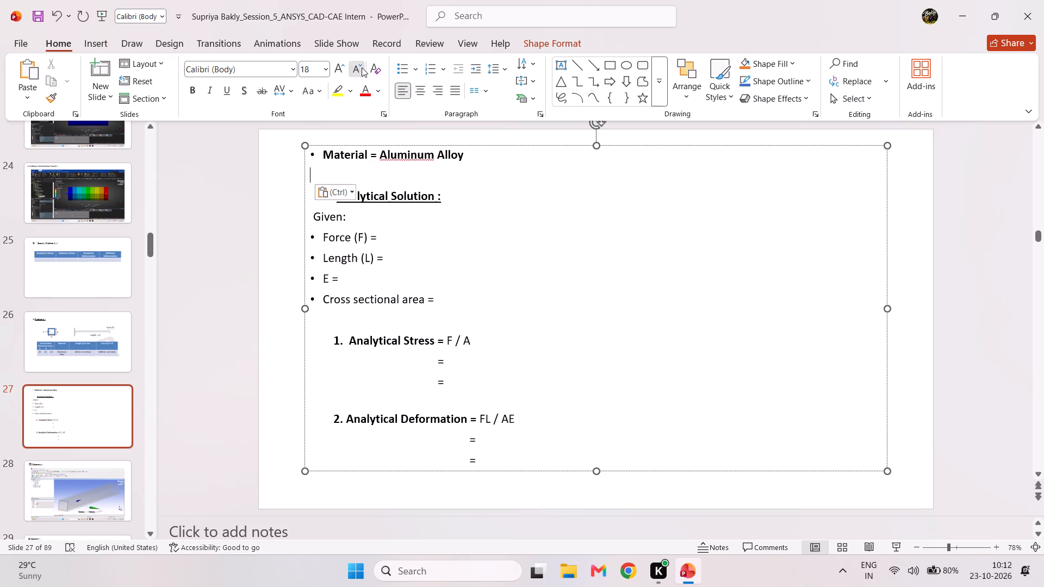
triple_click(362, 67)
triple_click(362, 67)
click(362, 67)
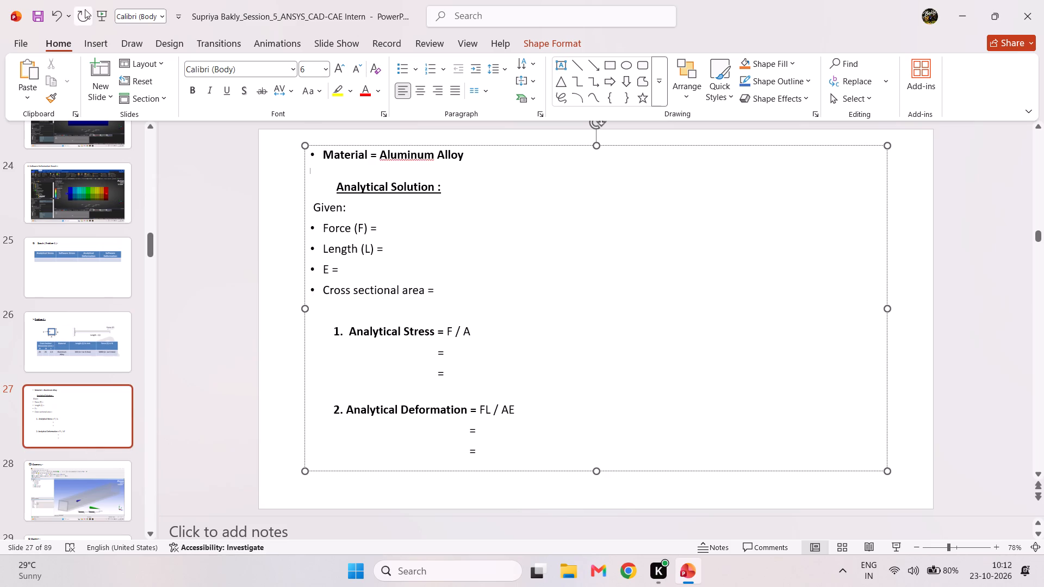
click(42, 16)
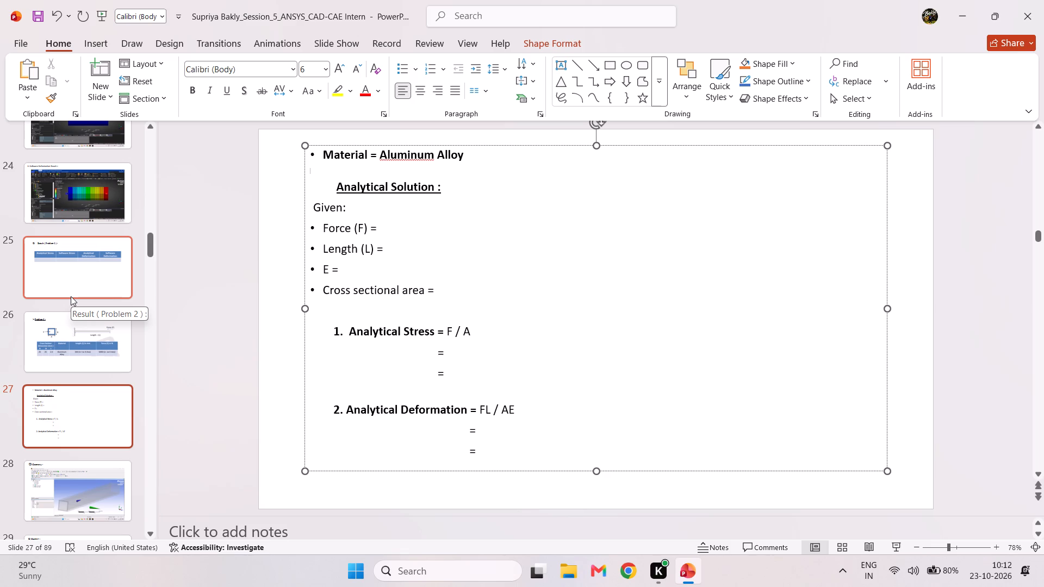
Check the completed Problem 1 analytical solution on slide 11 as a reference for the Problem 2 solution.
scroll(64, 261, up, 2)
scroll(64, 261, down, 2)
scroll(64, 261, up, 2)
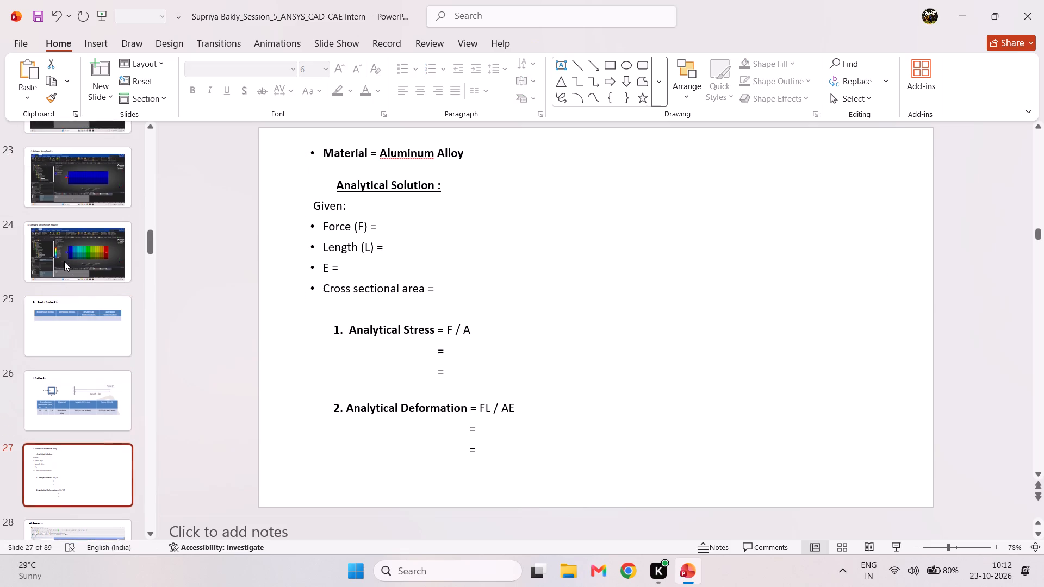
scroll(66, 259, up, 8)
scroll(66, 259, down, 1)
scroll(66, 259, up, 3)
scroll(67, 256, down, 1)
scroll(67, 256, up, 10)
scroll(67, 256, down, 1)
scroll(67, 256, up, 10)
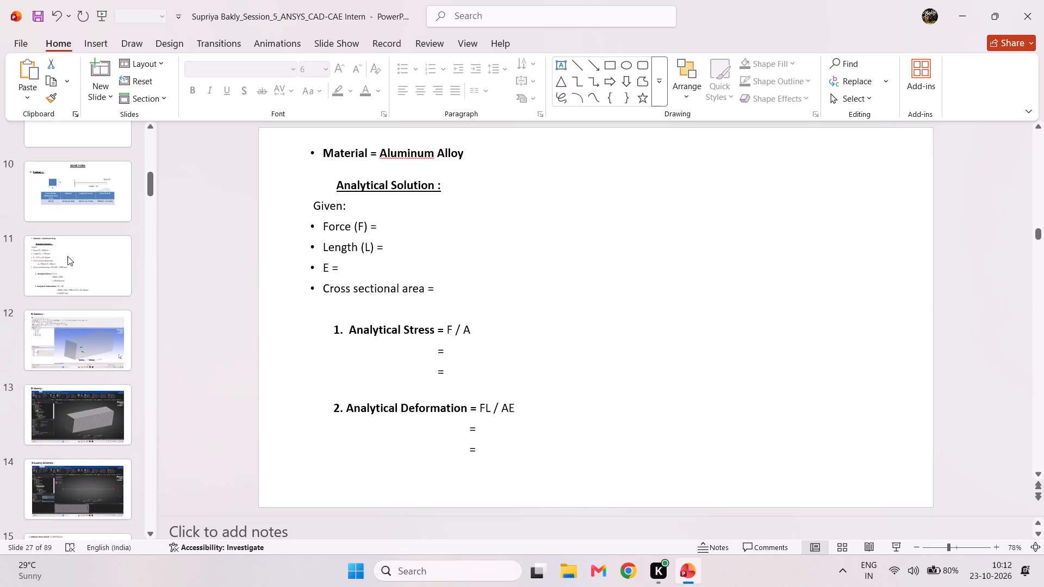
click(76, 302)
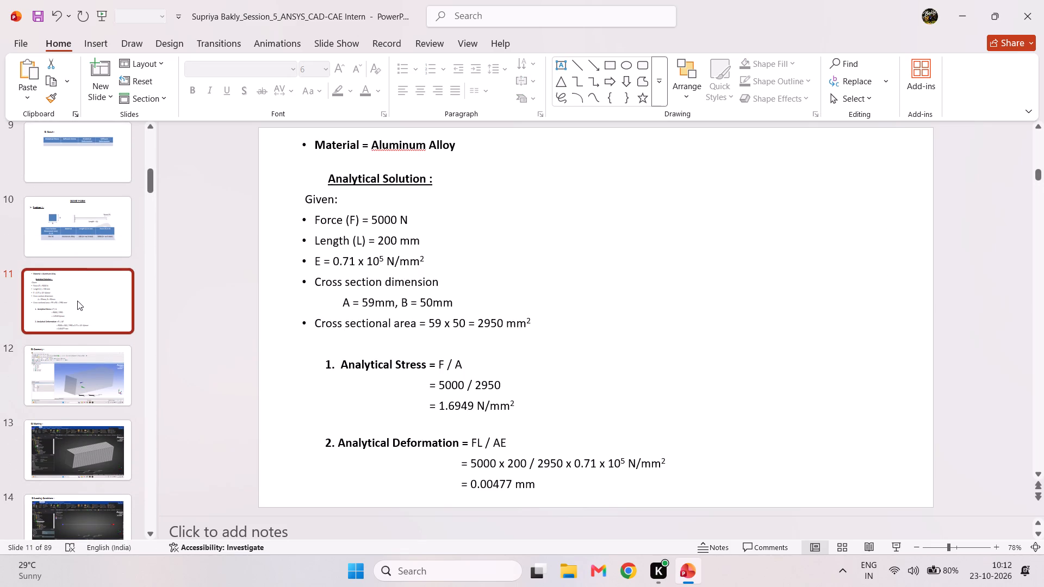
scroll(77, 301, down, 9)
scroll(77, 301, up, 1)
scroll(77, 301, down, 3)
scroll(77, 301, up, 2)
scroll(77, 301, down, 1)
scroll(77, 301, up, 4)
scroll(77, 301, down, 9)
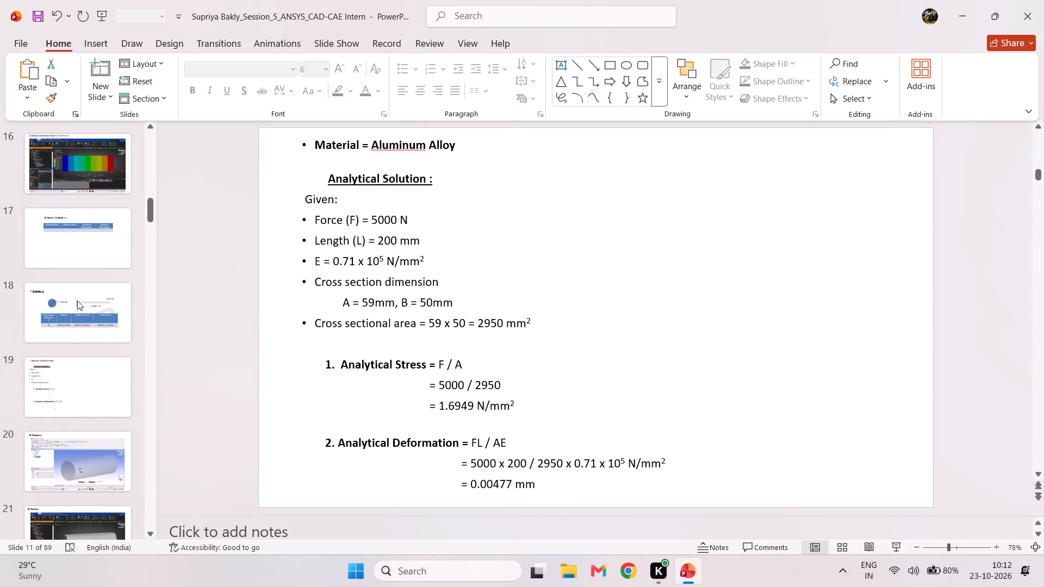
On slide 19, enter 4000 N as the force and 300 mm as the length in the given data.
click(67, 351)
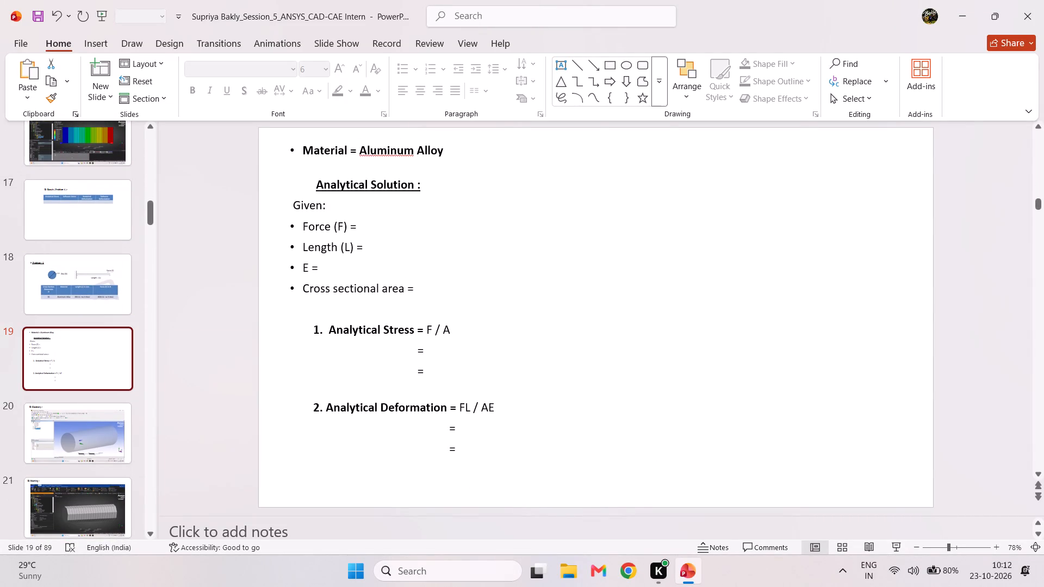
click(388, 223)
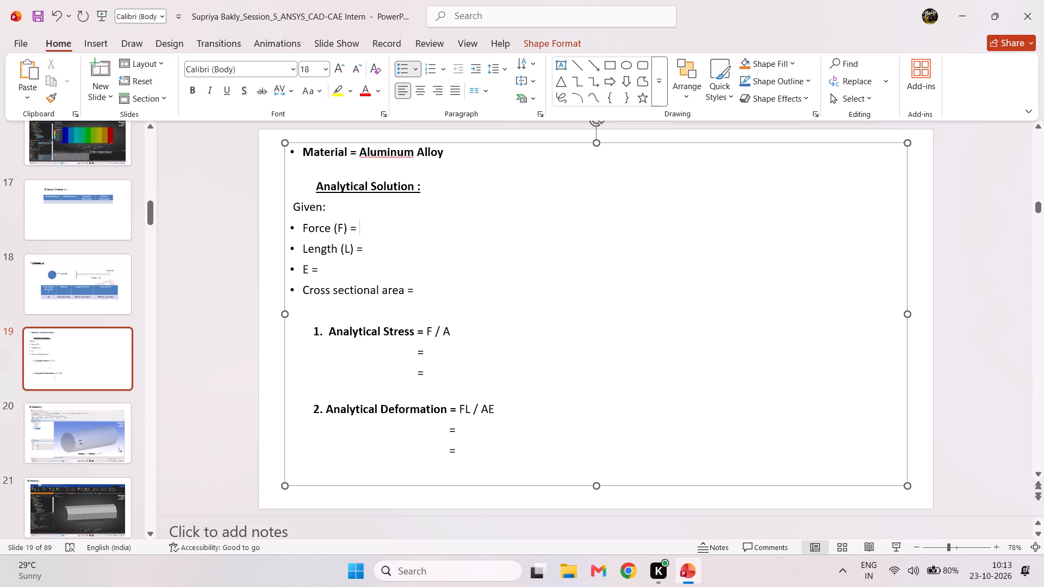
text(4000)
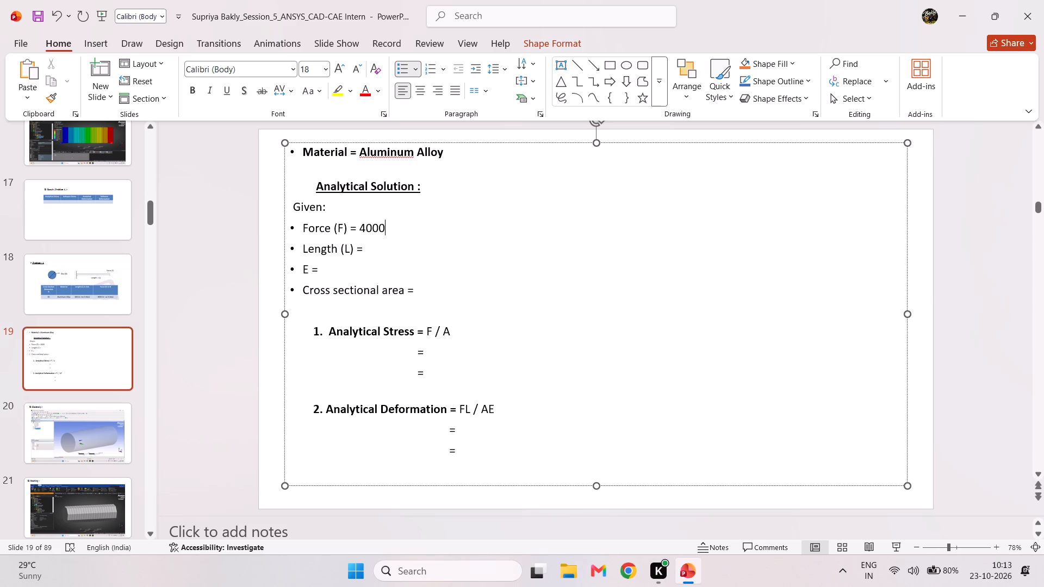
key(space)
key(shift+n)
click(430, 253)
text(300)
key(space)
text(mm)
Paste the copied "0.71 x 105 N/mm2" as the E value in slide 19's given data.
click(389, 267)
key(super+v)
click(383, 449)
key(ctrl+v)
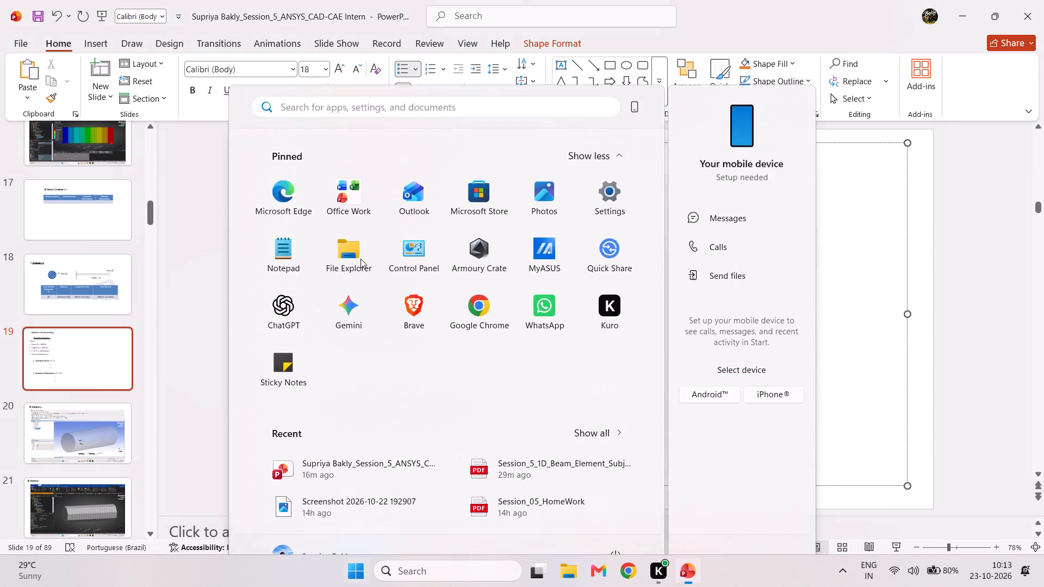
key(super+v)
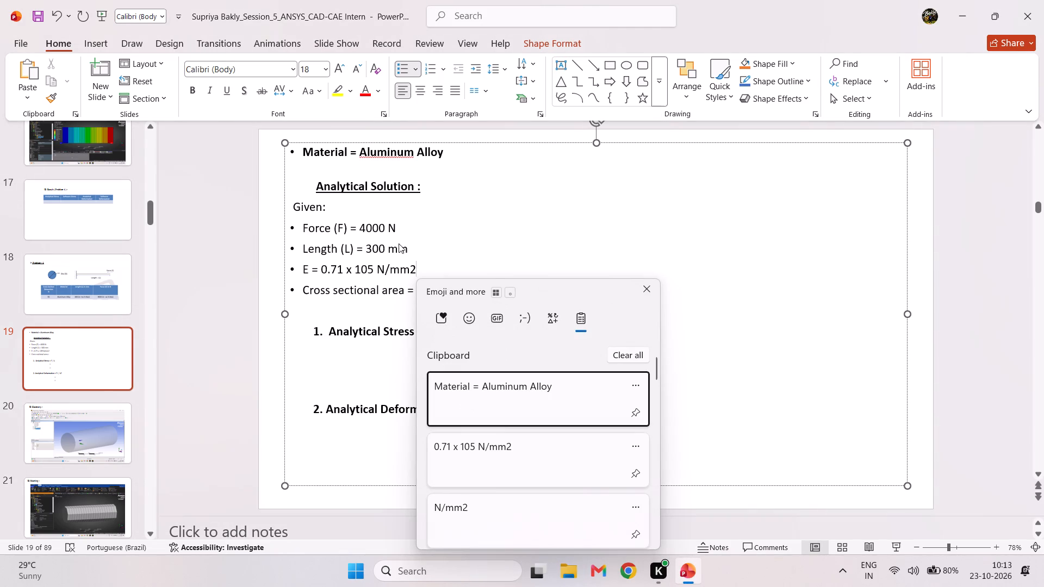
click(421, 258)
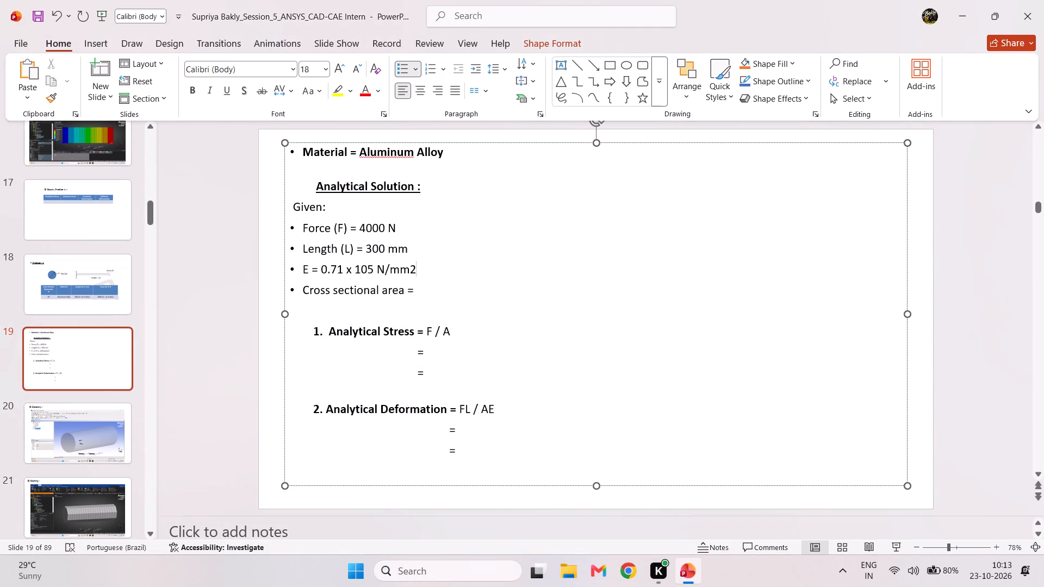
key(super+v)
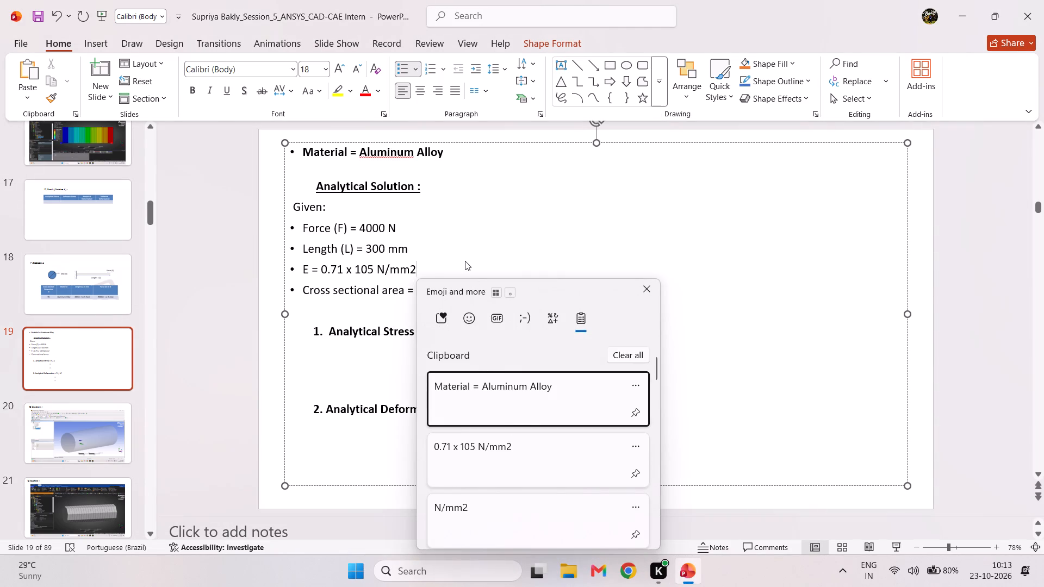
click(465, 261)
Superscript the 2 of mm2 and the 5 of 105 in slide 19's E value.
drag(415, 271, 416, 271)
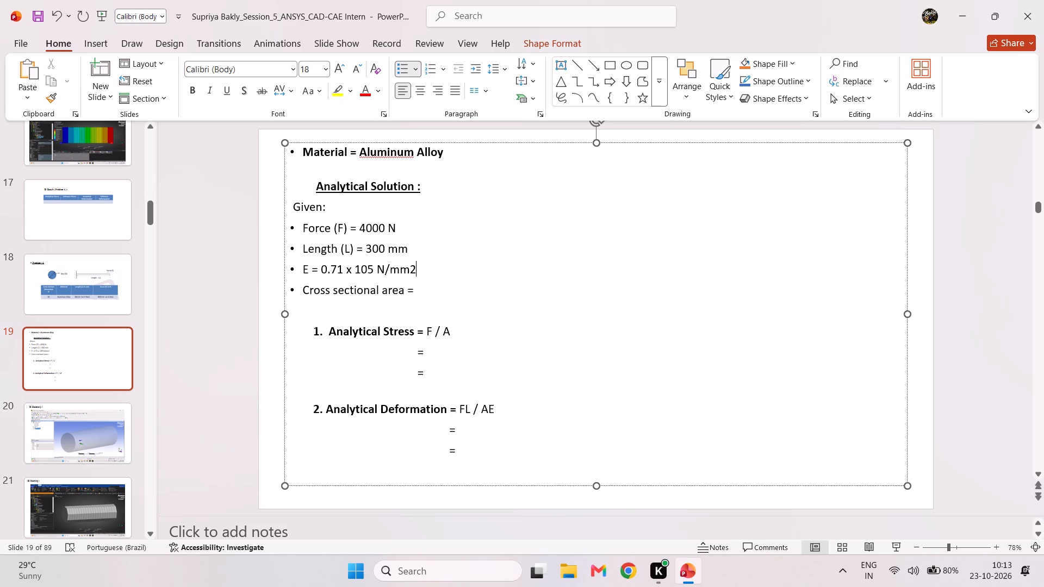
drag(416, 271, 408, 273)
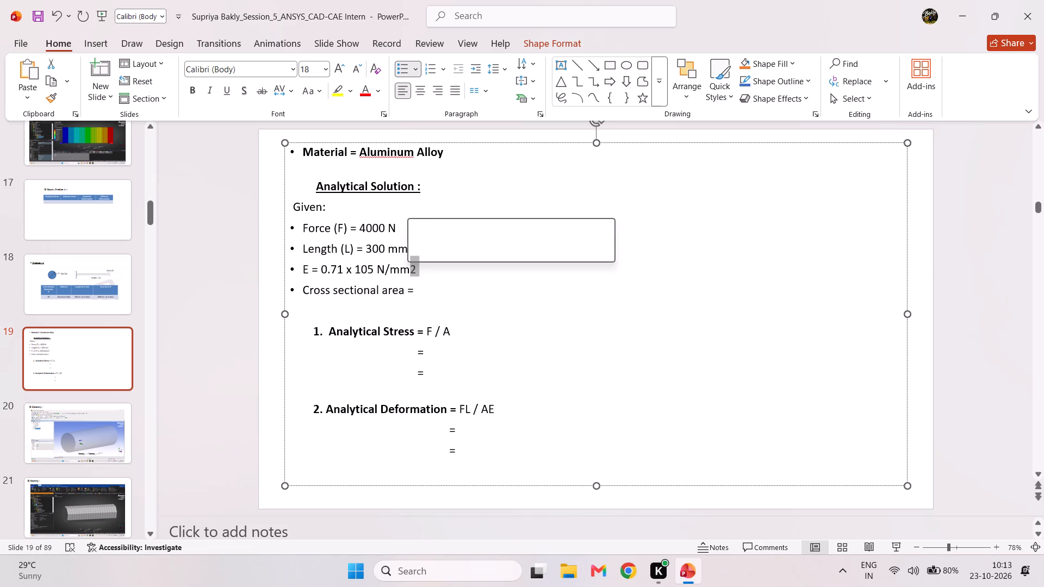
key(ctrl+shift+equal)
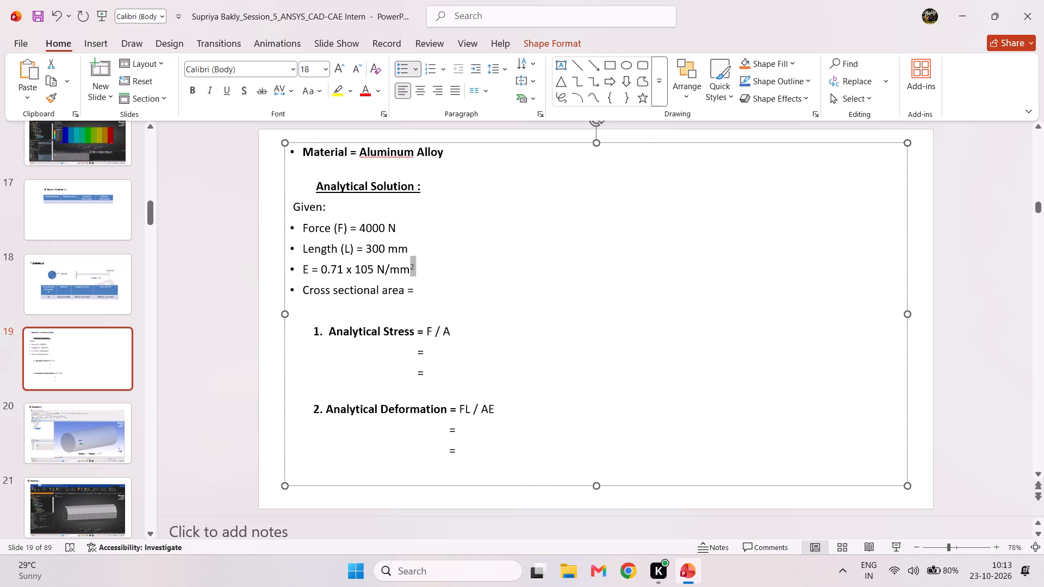
drag(372, 268, 369, 276)
key(ctrl+shift+equal)
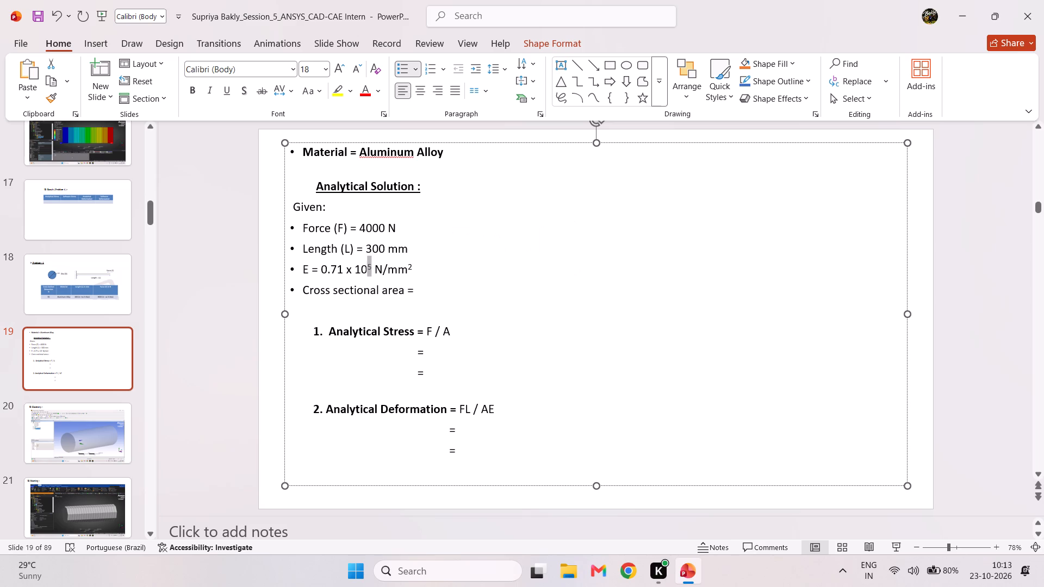
Copy the formatted E value "0.71 x 10⁵ N/mm²" to the clipboard for reuse.
drag(449, 271, 315, 273)
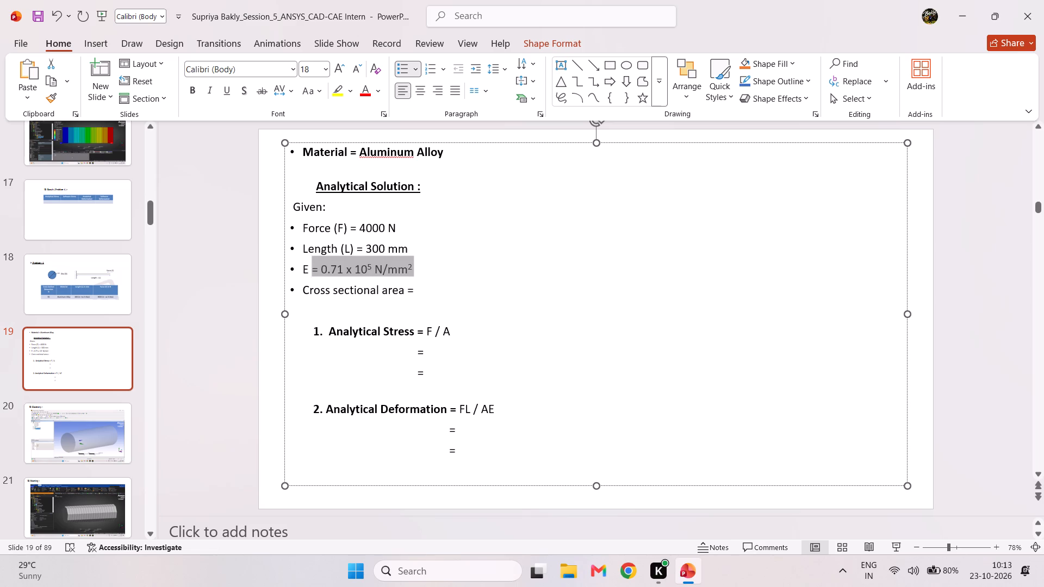
drag(315, 273, 320, 273)
key(ctrl+c)
key(super+v)
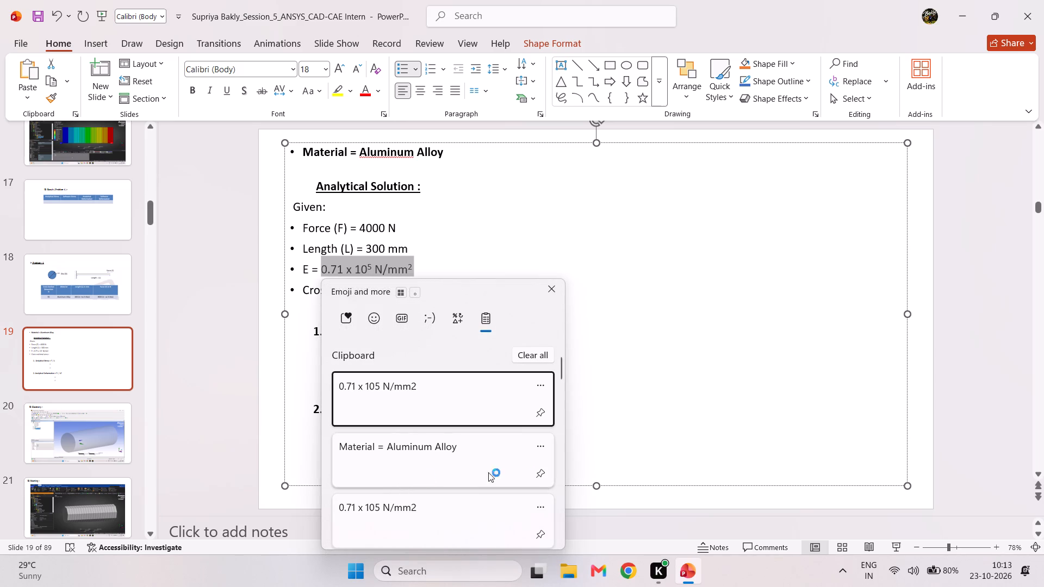
click(954, 307)
Add a "Cross section dimension" bullet below the E line from the clipboard history, at font size 18.
click(438, 292)
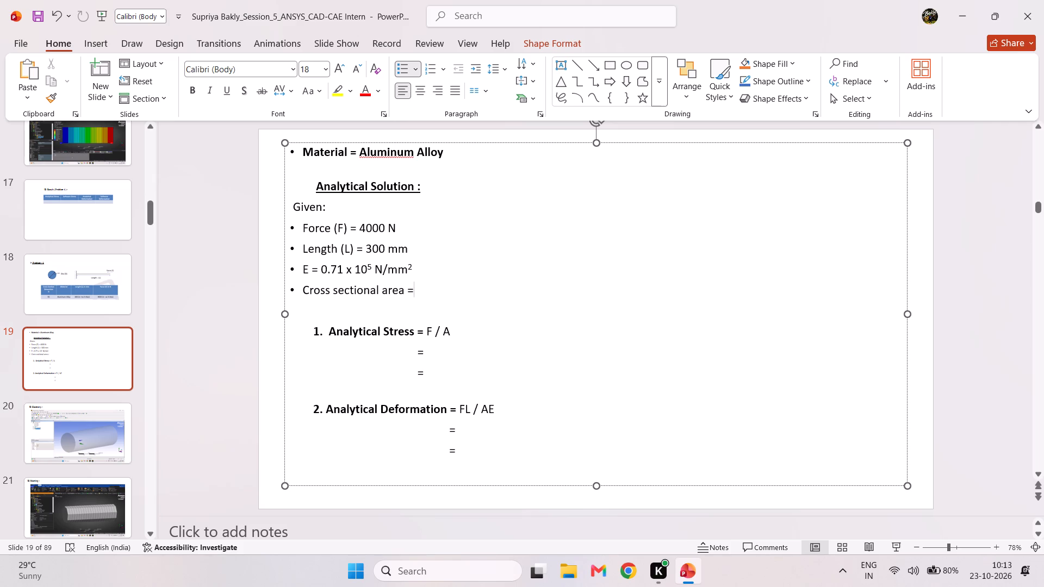
click(419, 264)
key(Return)
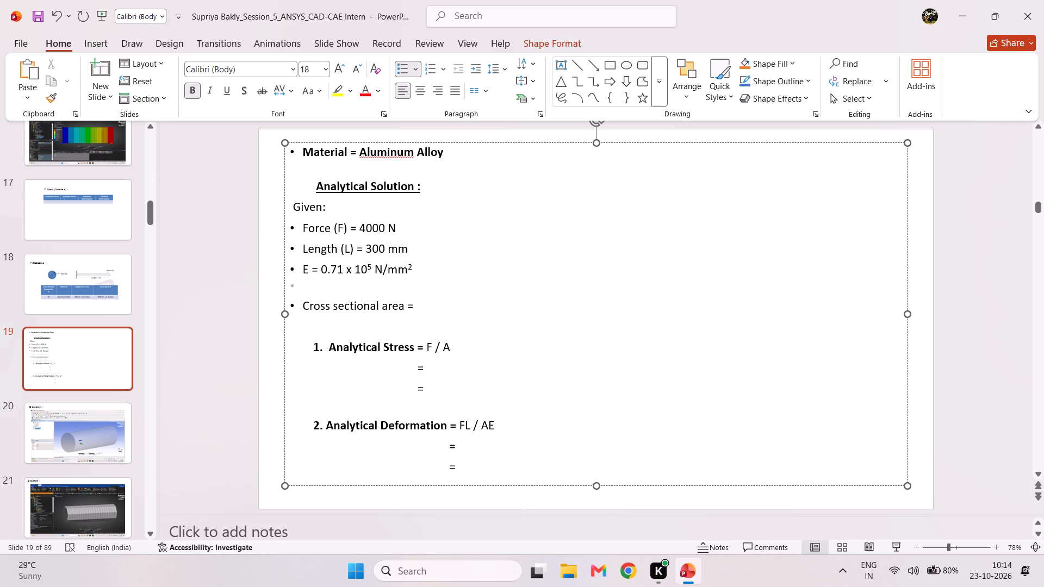
key(super+v)
scroll(405, 483, down, 2)
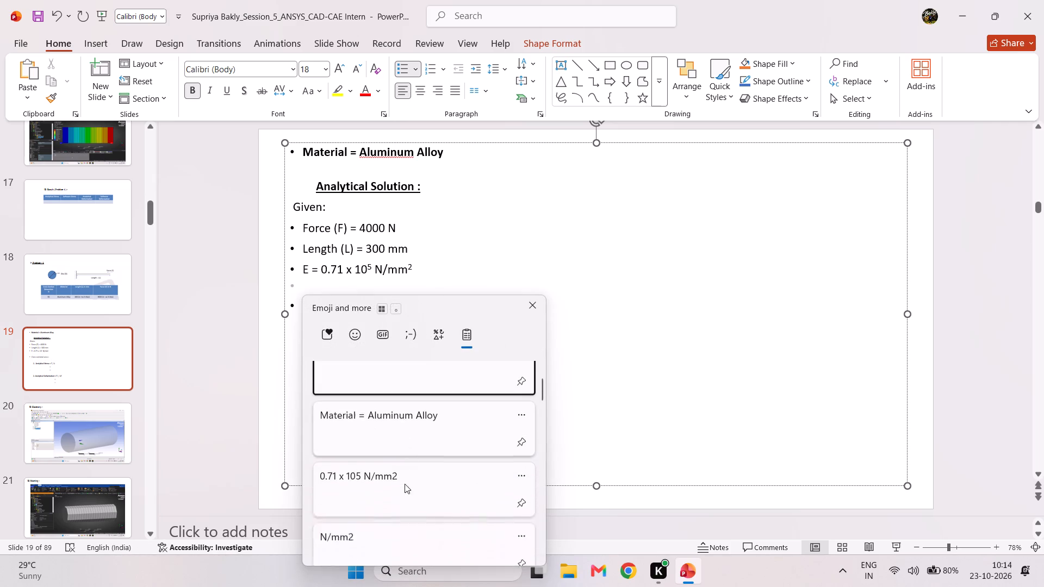
scroll(405, 484, down, 5)
click(415, 442)
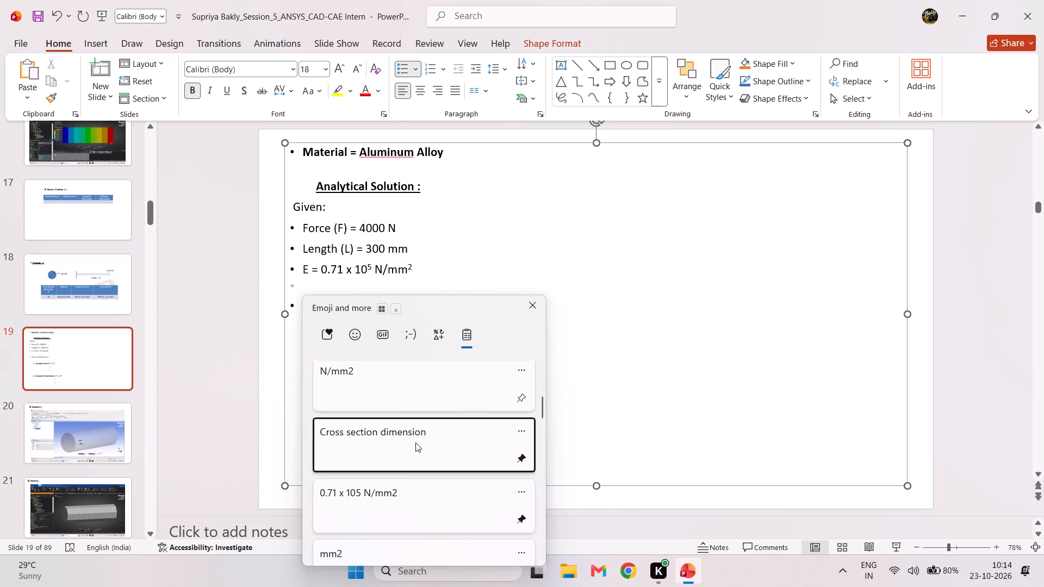
key(ctrl+v)
drag(499, 282, 341, 290)
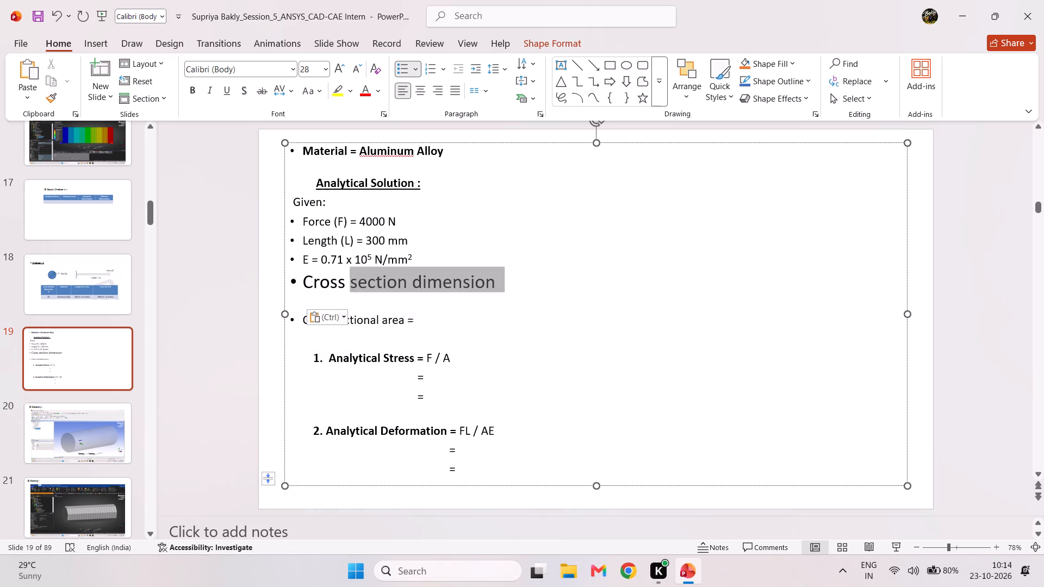
drag(341, 290, 285, 290)
click(371, 246)
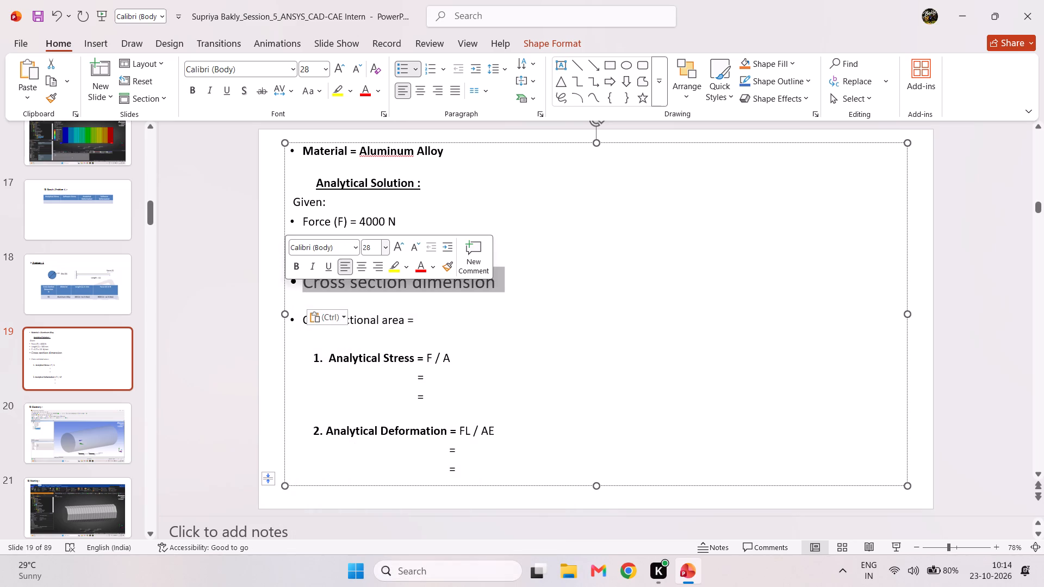
text(18)
key(Return)
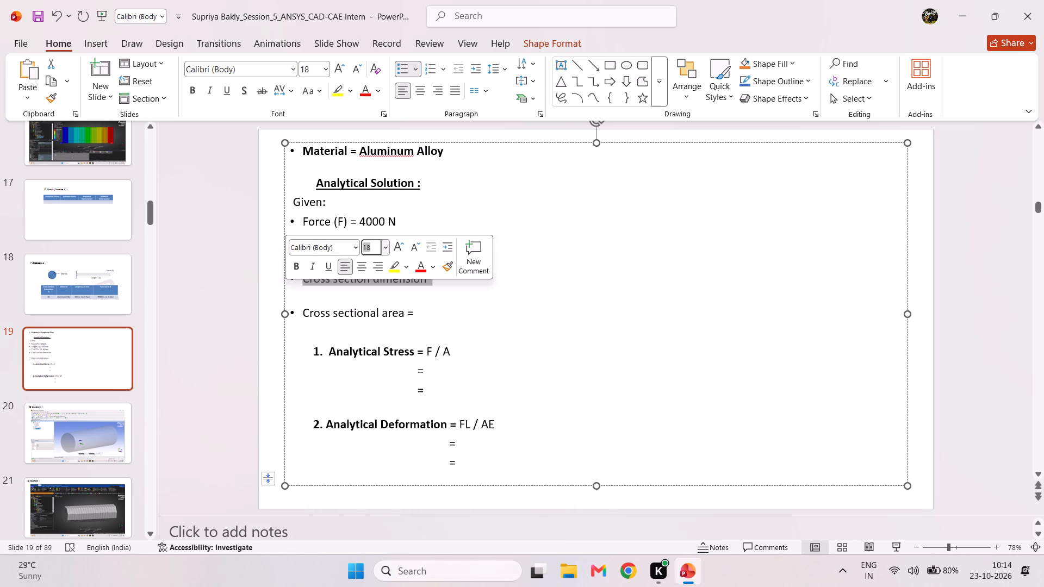
click(460, 295)
click(454, 273)
Remove the bullet and superscript formatting from the blank line beneath "Cross section dimension" and indent that line with spaces.
click(408, 294)
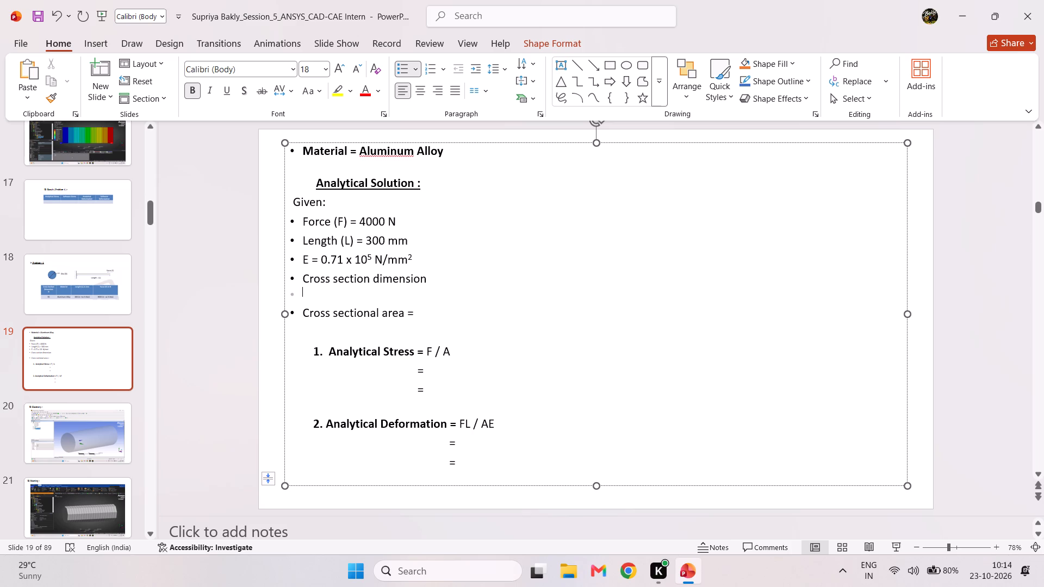
key(space)
key(space)
key(BackSpace)
key(BackSpace)
key(BackSpace)
key(ctrl+shift+equal)
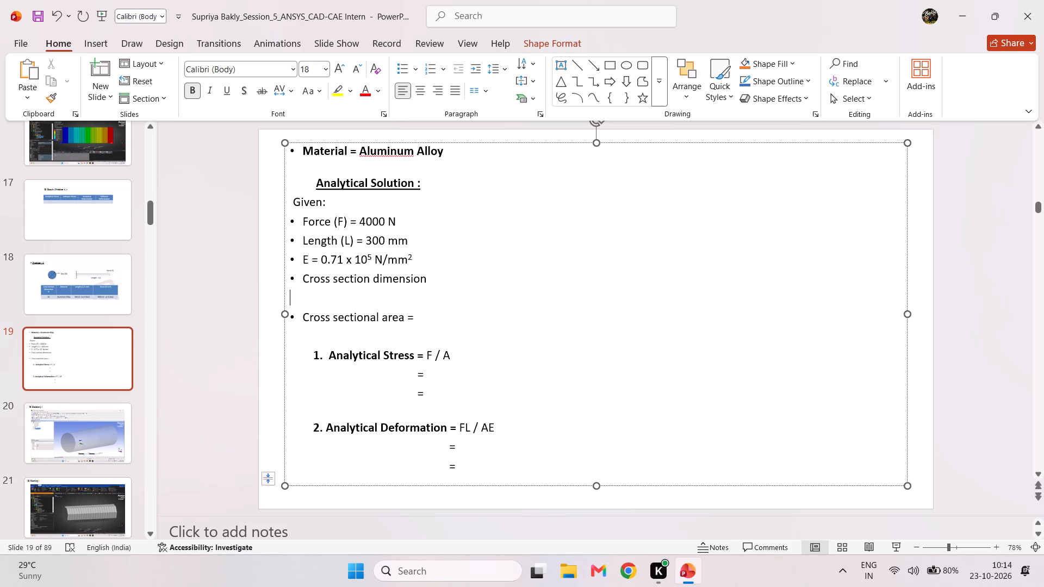
key(space)
key(space)
key(space)
key(space)
key(space)
key(space)
key(space)
key(space)
key(space)
key(space)
key(space)
key(space)
key(space)
key(space)
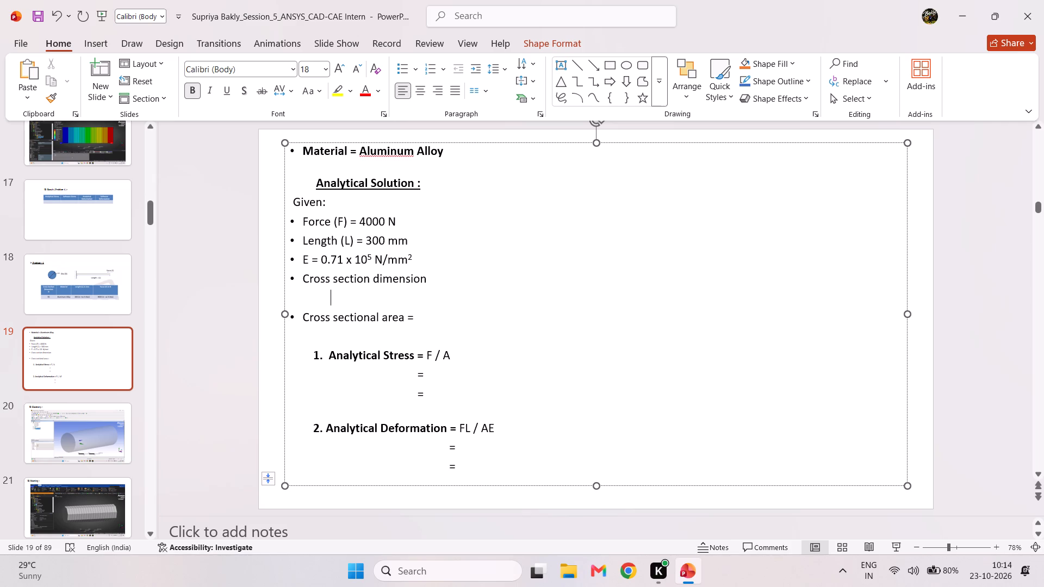
Look up the diameter on slide 18 and complete slide 19's cross section dimension line with "D = 95 mm".
click(471, 284)
click(104, 297)
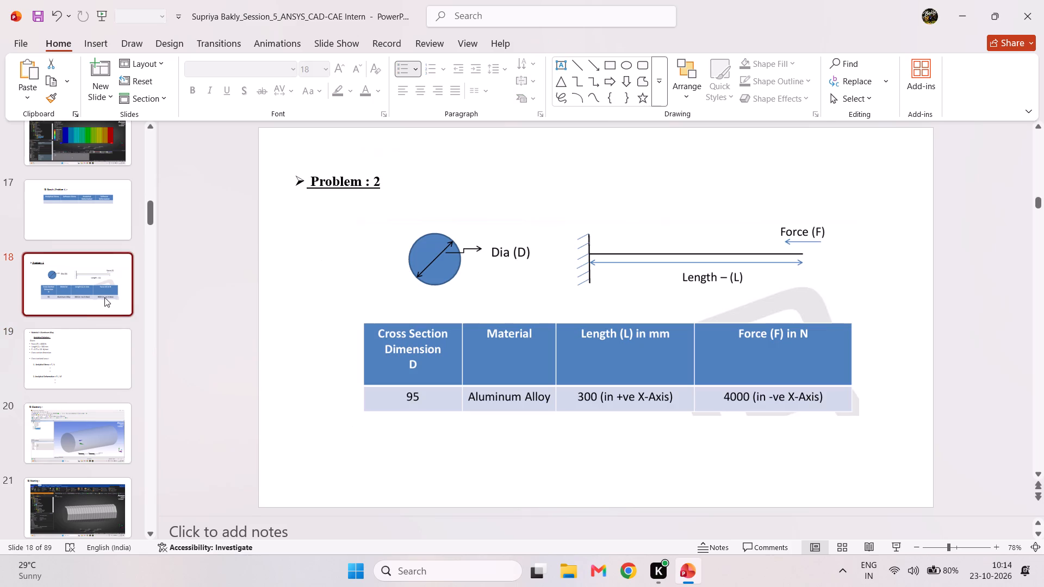
click(108, 362)
click(437, 275)
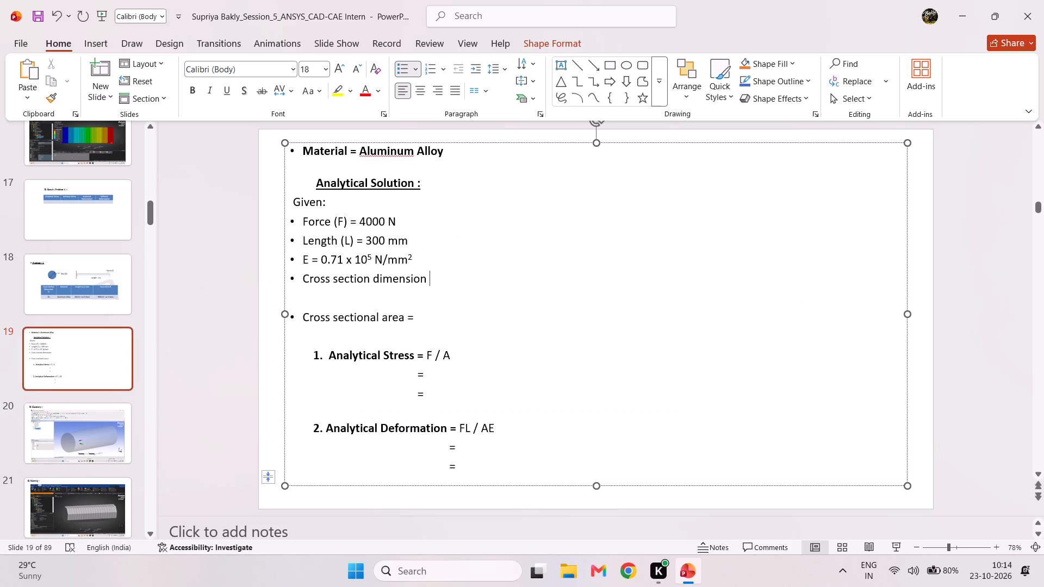
key(shift+d)
key(space)
text(=)
key(space)
text(95)
key(space)
text(mm)
Recheck Problem 2's cross section figure and data table on slide 18, and return to slide 19.
right_drag(442, 305, 459, 412)
click(57, 284)
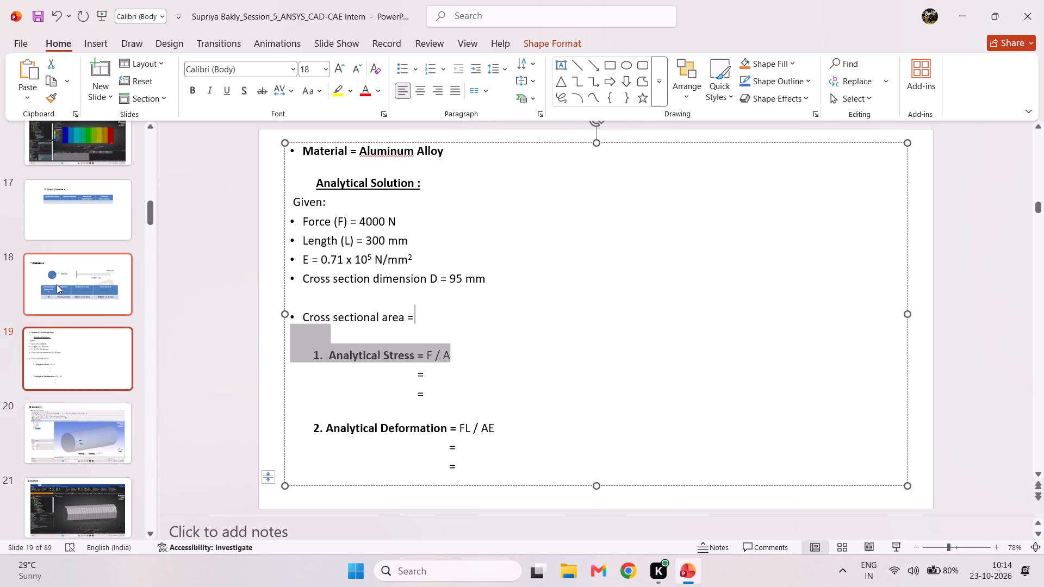
click(57, 284)
click(72, 329)
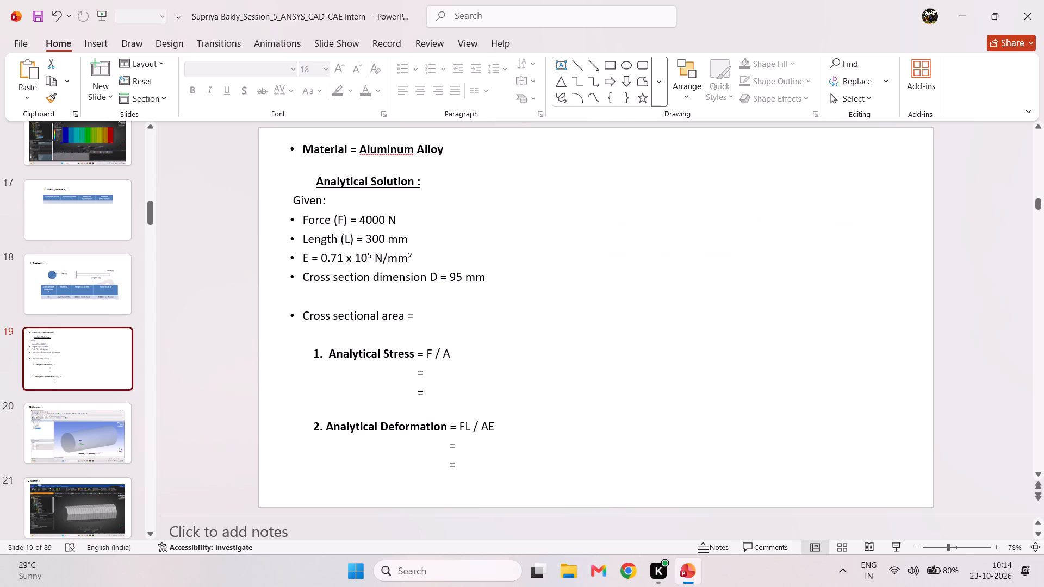
Remove the "mm" unit from the end of the cross section dimension line on slide 19.
click(504, 284)
click(491, 276)
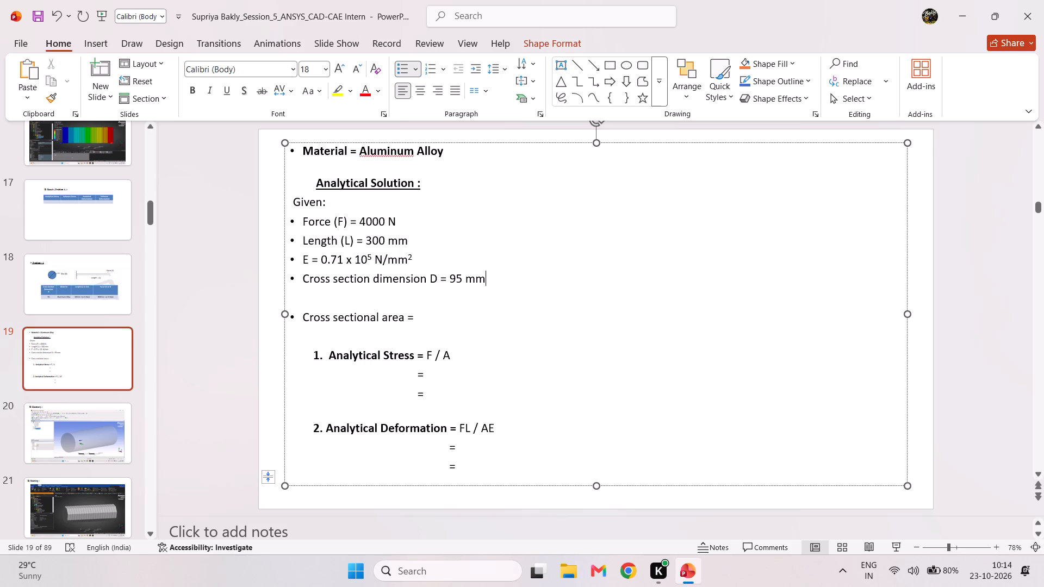
key(BackSpace)
key(BackSpace)
Delete the blank indented line between the cross section dimension and cross sectional area bullets.
click(399, 304)
key(BackSpace)
key(BackSpace)
key(BackSpace)
key(BackSpace)
key(BackSpace)
key(BackSpace)
key(BackSpace)
key(BackSpace)
key(BackSpace)
key(BackSpace)
key(BackSpace)
key(BackSpace)
key(BackSpace)
key(BackSpace)
key(BackSpace)
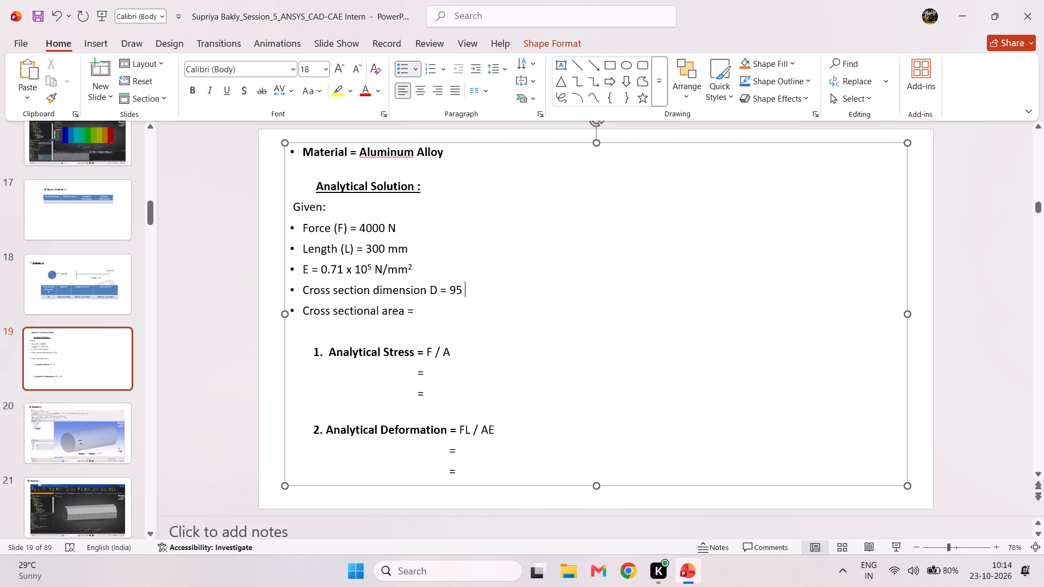
Add a space after "Cross sectional area =", and open the Session 4 ANSYS presentation at Problem 2's analytical solution on slide 19.
click(428, 309)
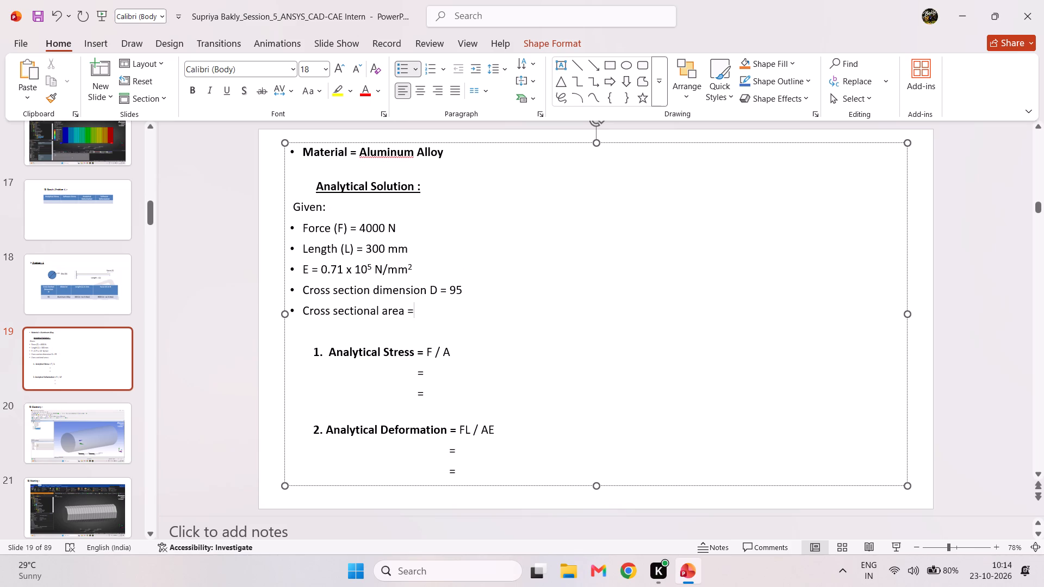
key(space)
click(34, 20)
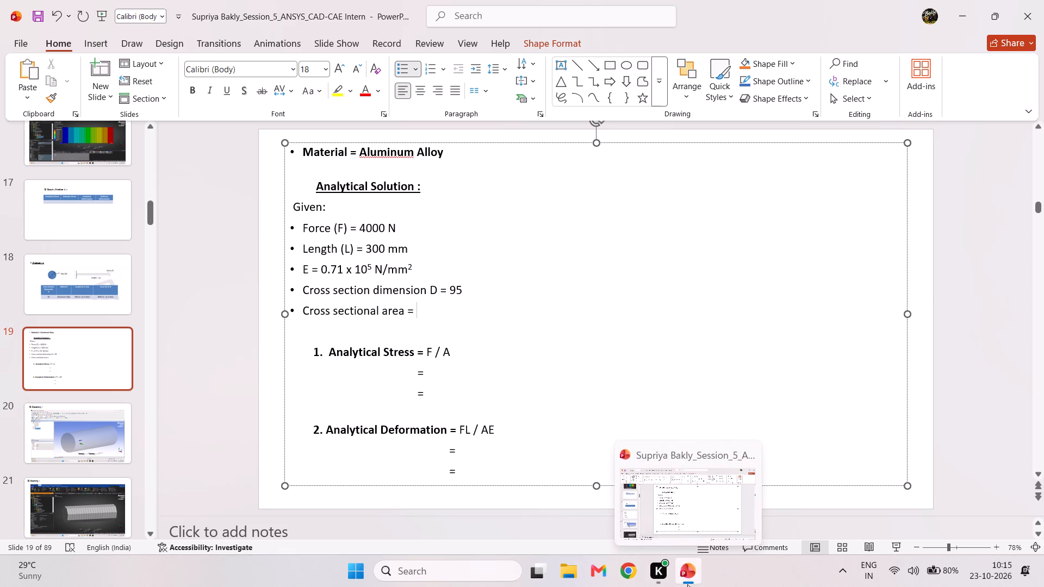
click(16, 34)
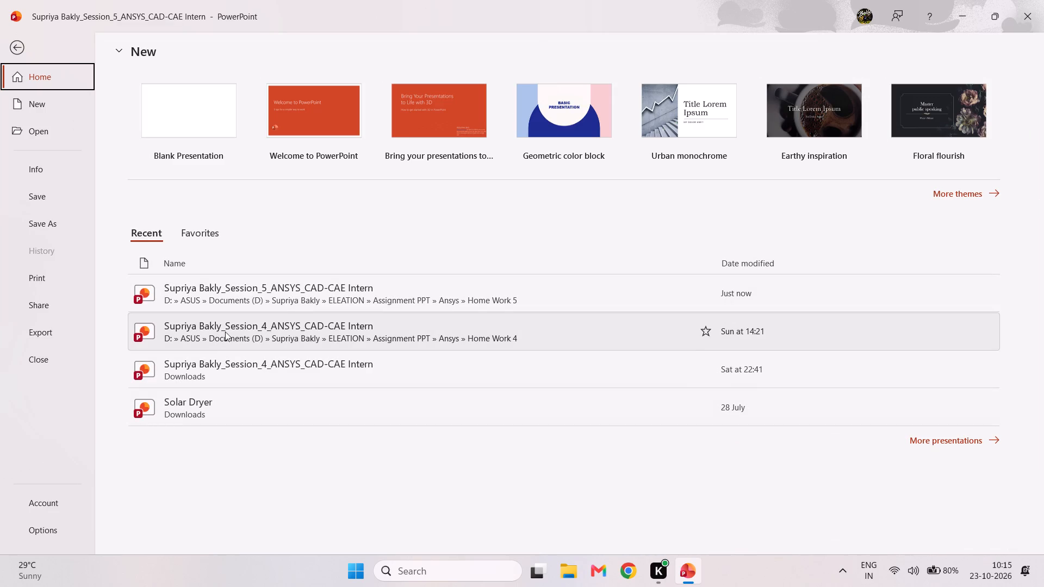
click(263, 330)
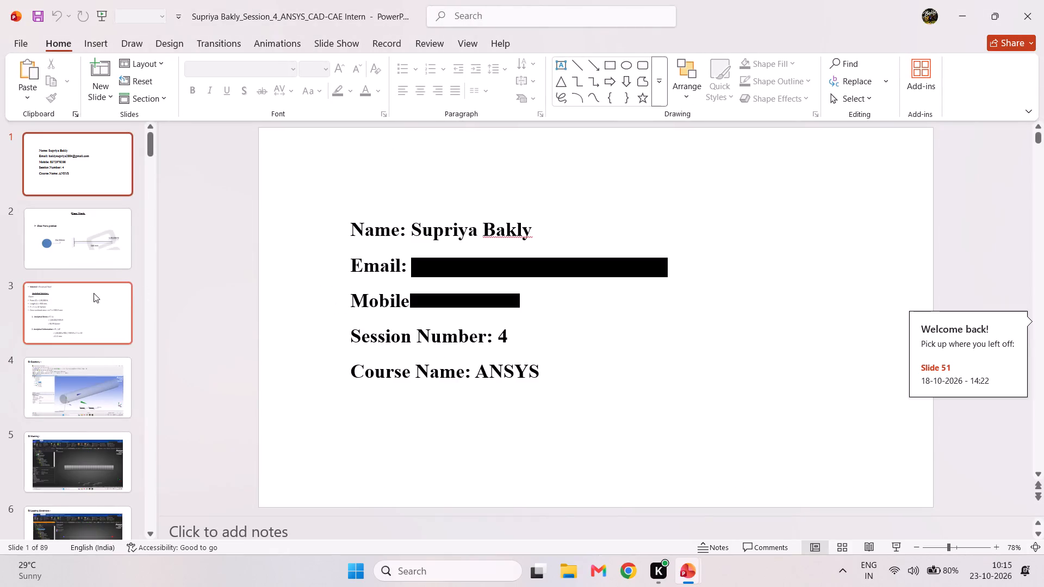
scroll(91, 295, up, 3)
scroll(91, 295, down, 3)
scroll(91, 295, up, 1)
scroll(91, 296, down, 16)
click(91, 283)
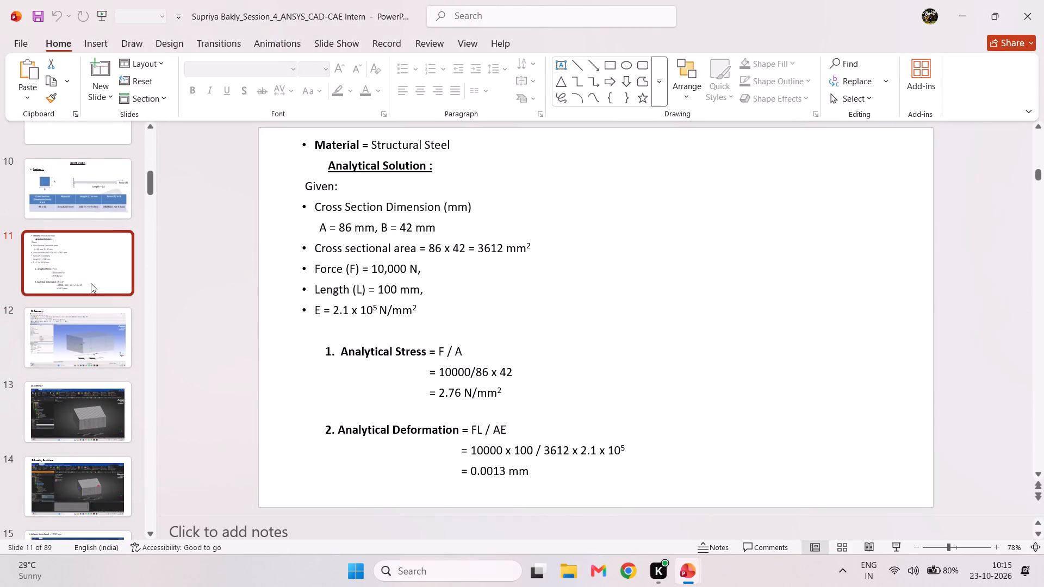
click(68, 204)
scroll(74, 327, down, 5)
scroll(74, 327, up, 2)
scroll(74, 327, down, 10)
click(74, 324)
scroll(74, 322, down, 6)
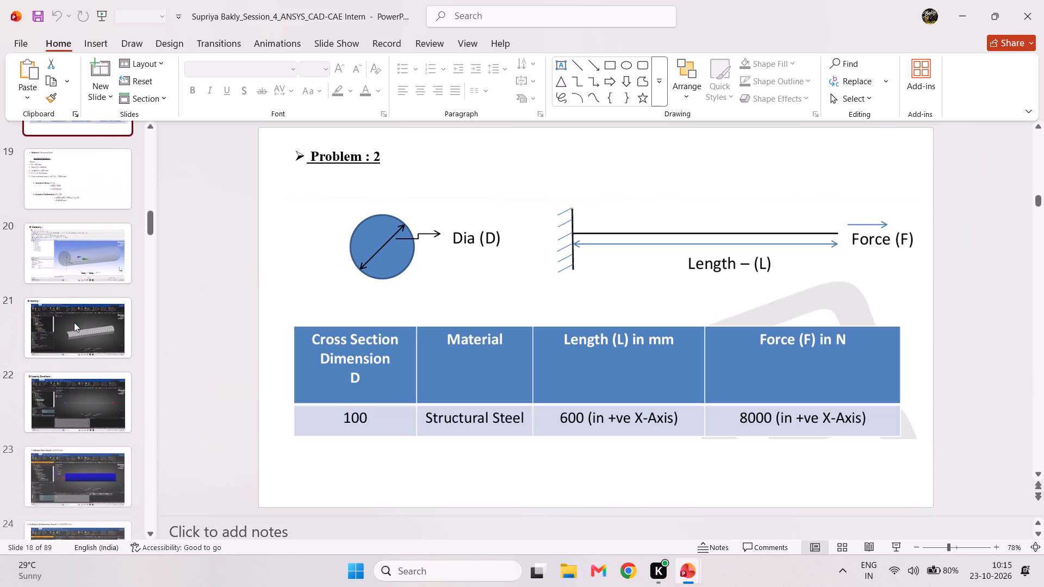
click(73, 193)
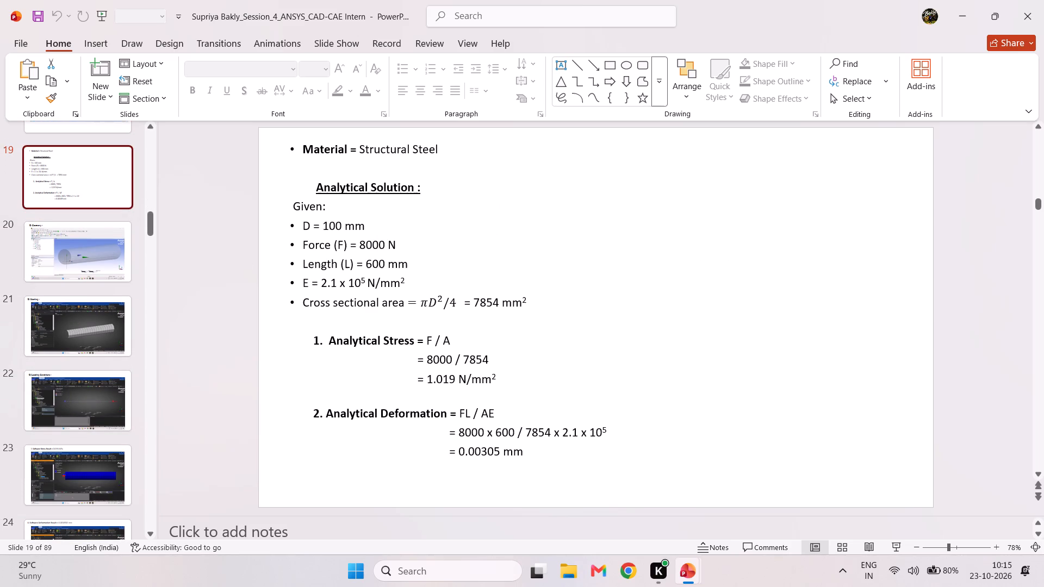
Copy the πD²/4 formula from Session 4's cross sectional area line into the same line on slide 19 of the Session 5 presentation.
drag(418, 307, 455, 306)
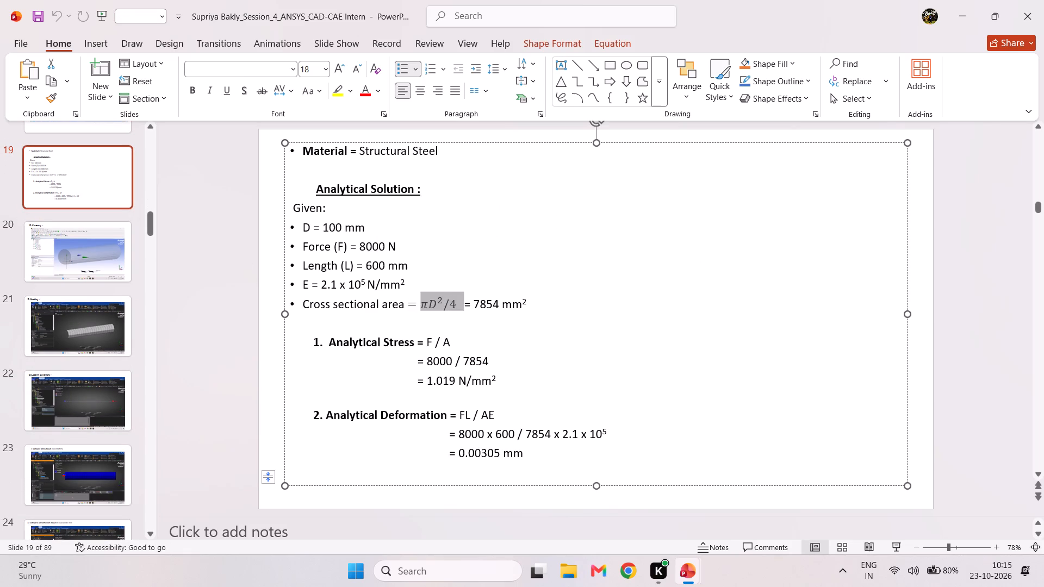
drag(455, 306, 457, 305)
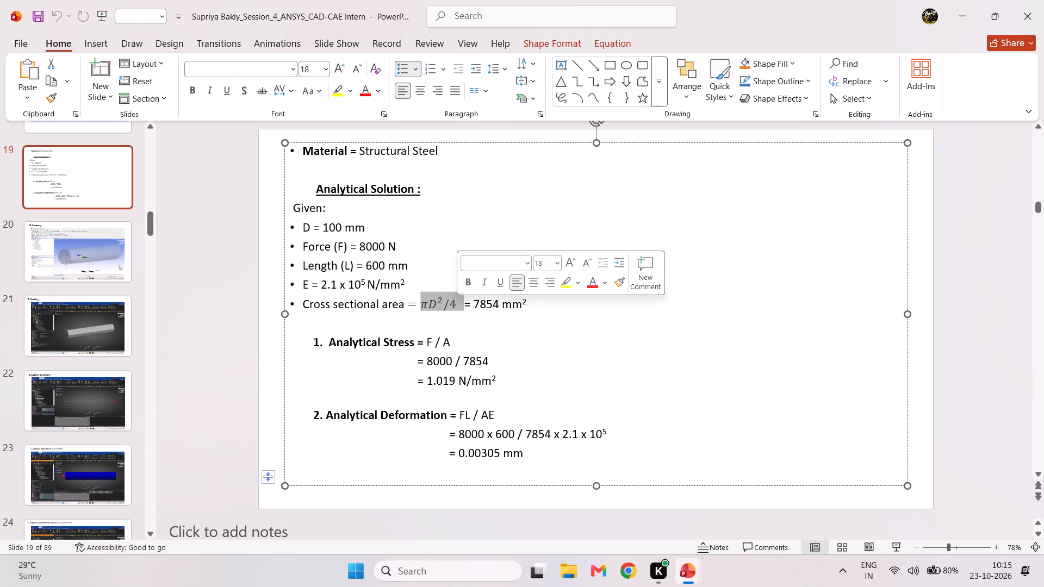
right_click(442, 302)
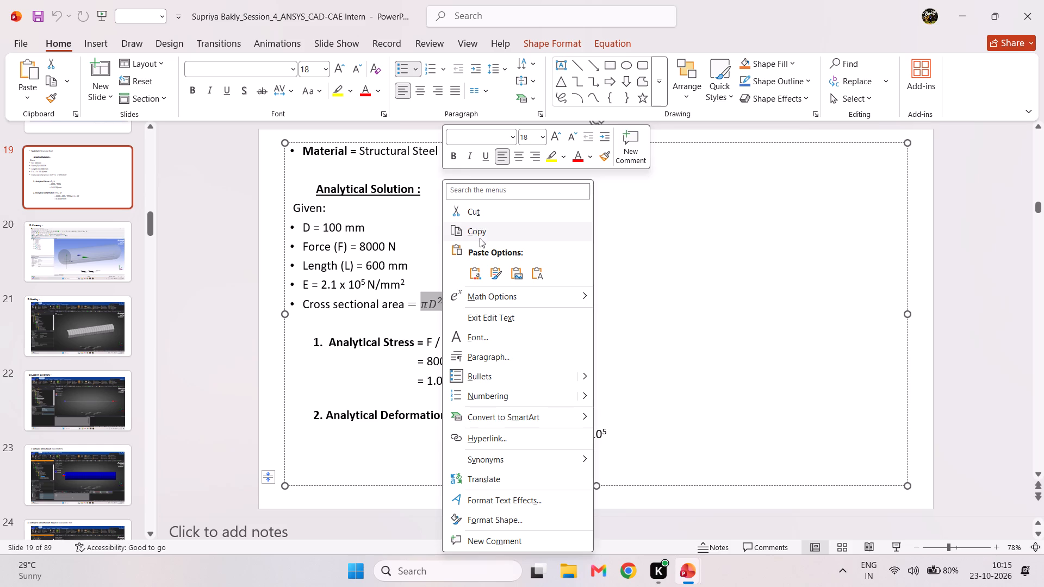
click(480, 238)
click(550, 313)
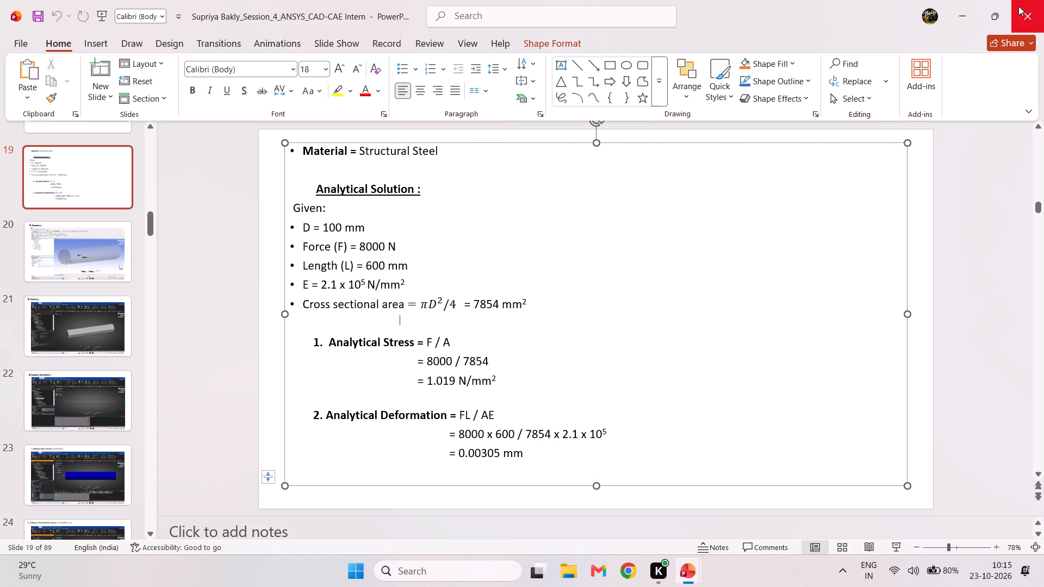
click(969, 23)
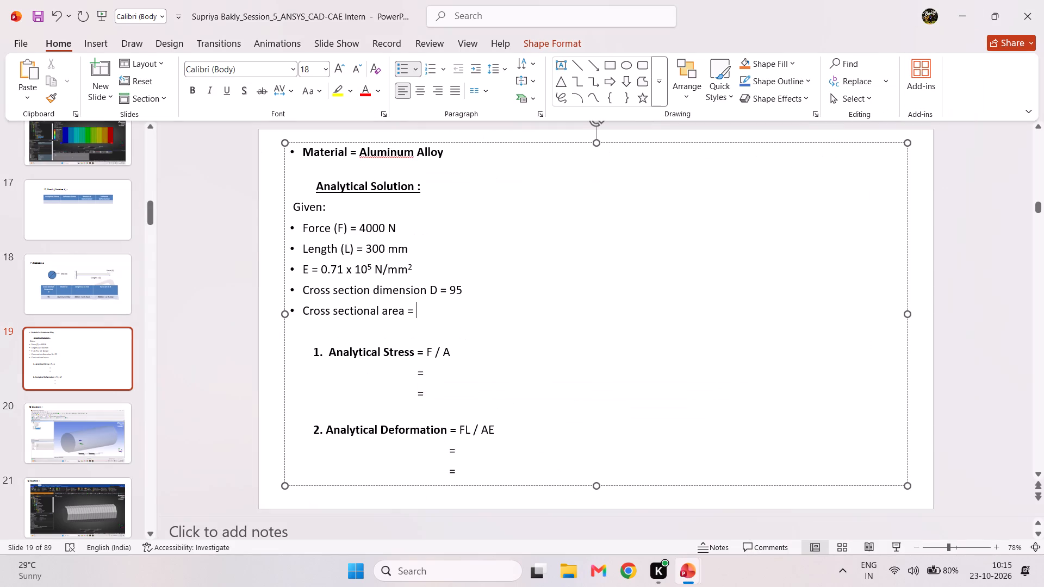
key(ctrl+v)
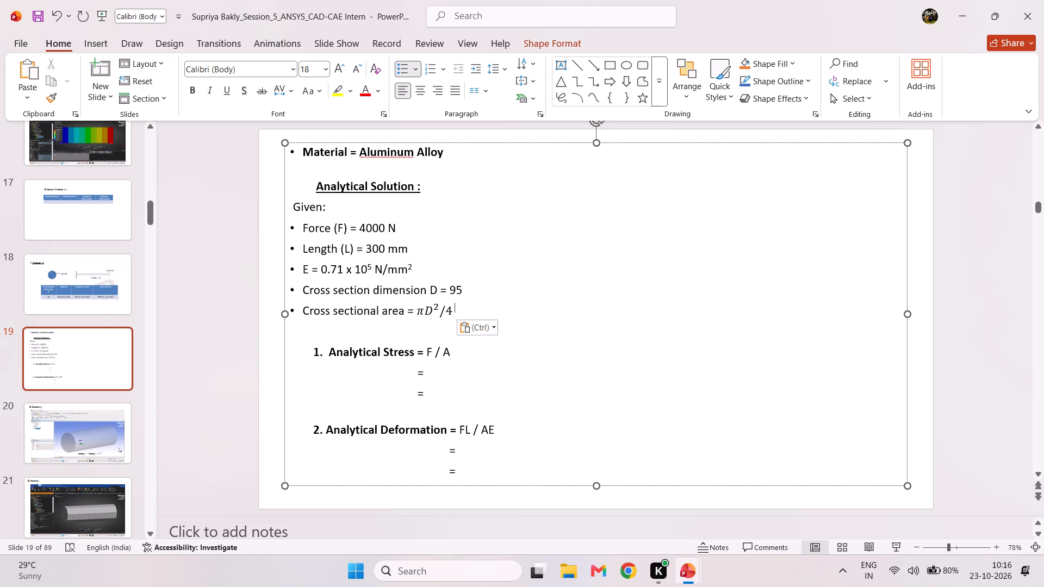
Add an equals sign in normal, non-superscript text after πD²/4, and an extra space before the formula.
key(space)
text(=)
key(space)
key(BackSpace)
key(BackSpace)
key(ctrl+shift+equal)
key(ctrl+shift+equal)
key(equal)
drag(469, 311, 456, 311)
key(ctrl+shift+equal)
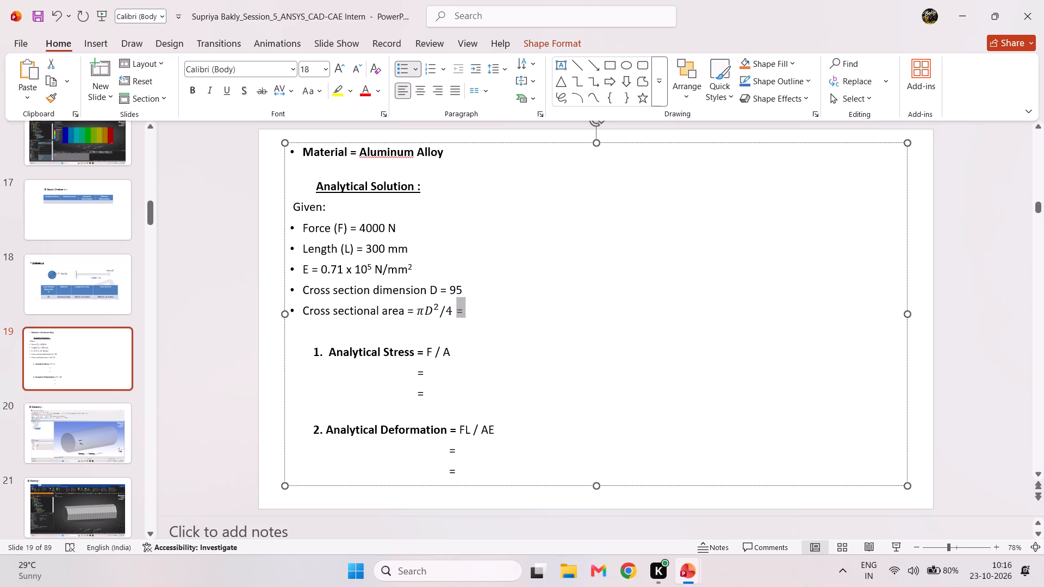
click(480, 314)
key(space)
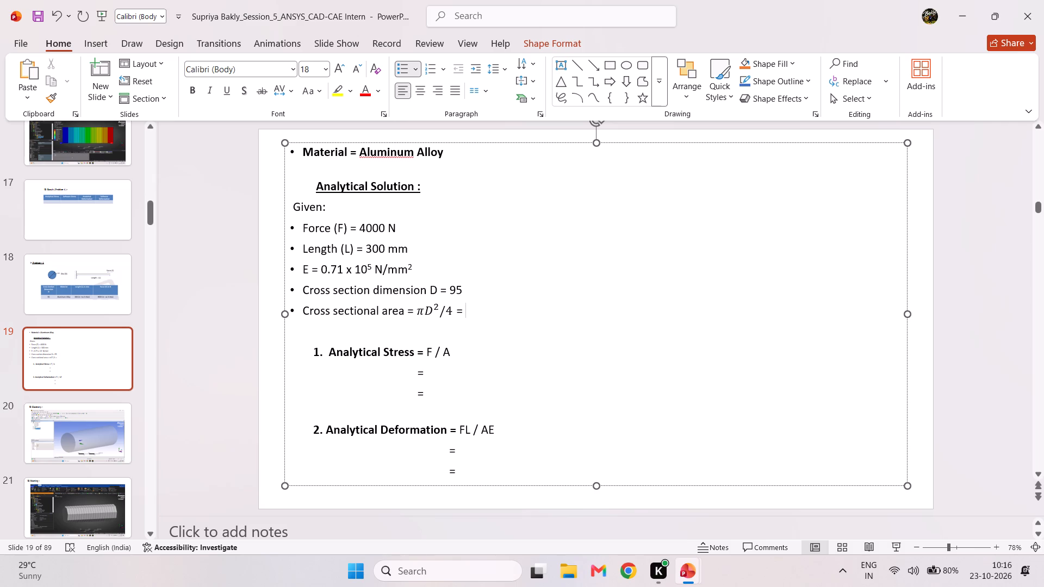
click(417, 310)
key(space)
click(481, 313)
Enter the cross sectional area result as 7088.22 mm², with the 2 in superscript.
text(70)
text(88)
key(period)
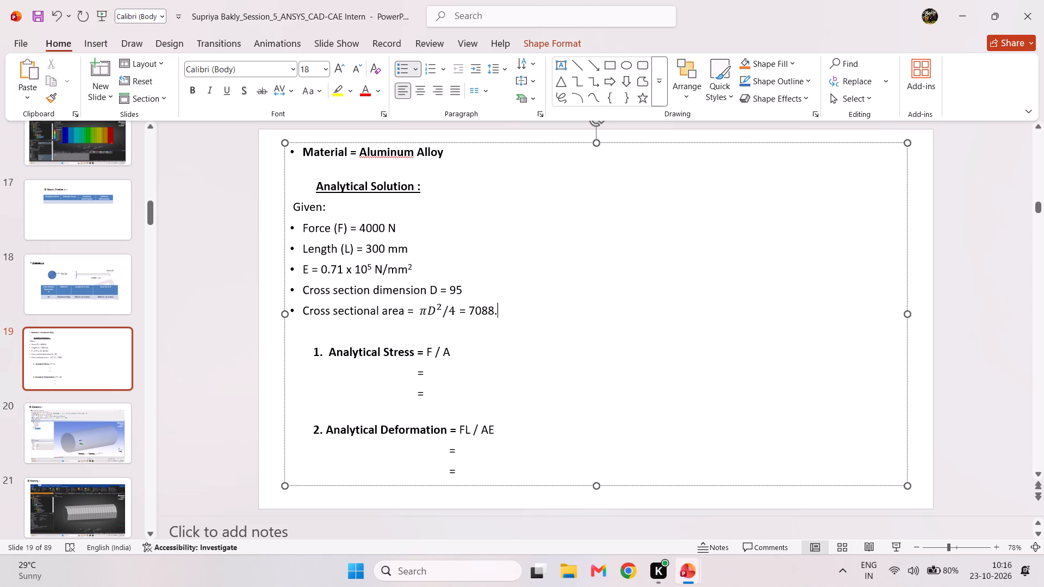
text(22)
key(space)
text(mm)
key(2)
drag(543, 312, 544, 312)
drag(544, 312, 535, 315)
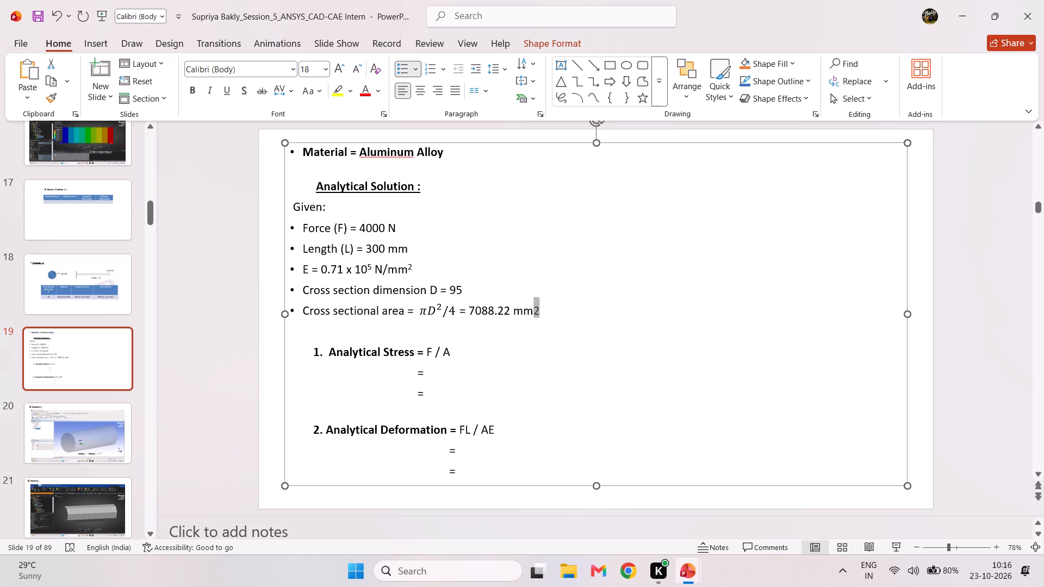
key(ctrl+shift+equal)
click(980, 296)
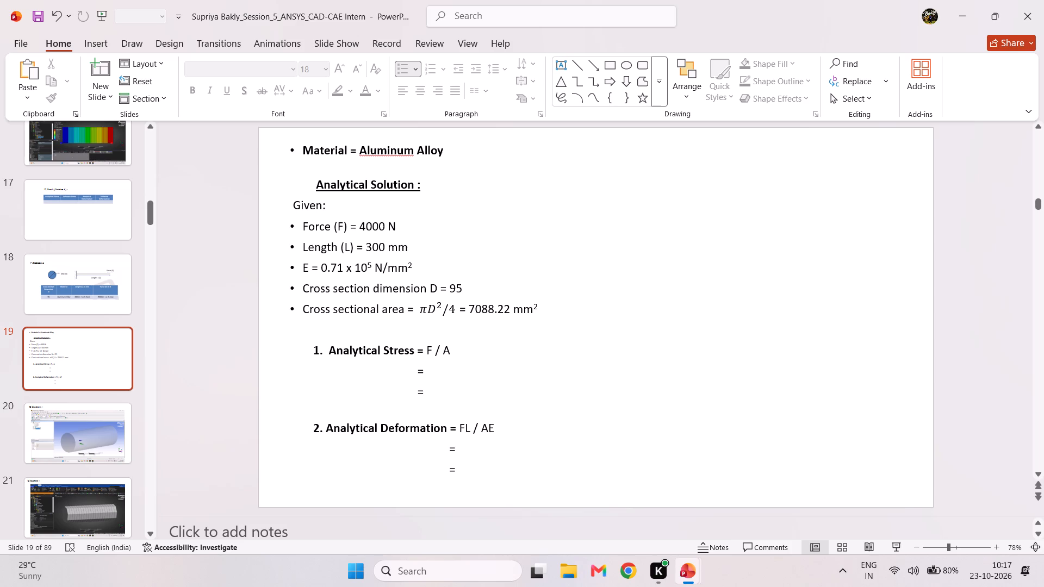
Enter the substitution 4000 / 7088.22 on the first blank equals line under Analytical Stress.
click(469, 374)
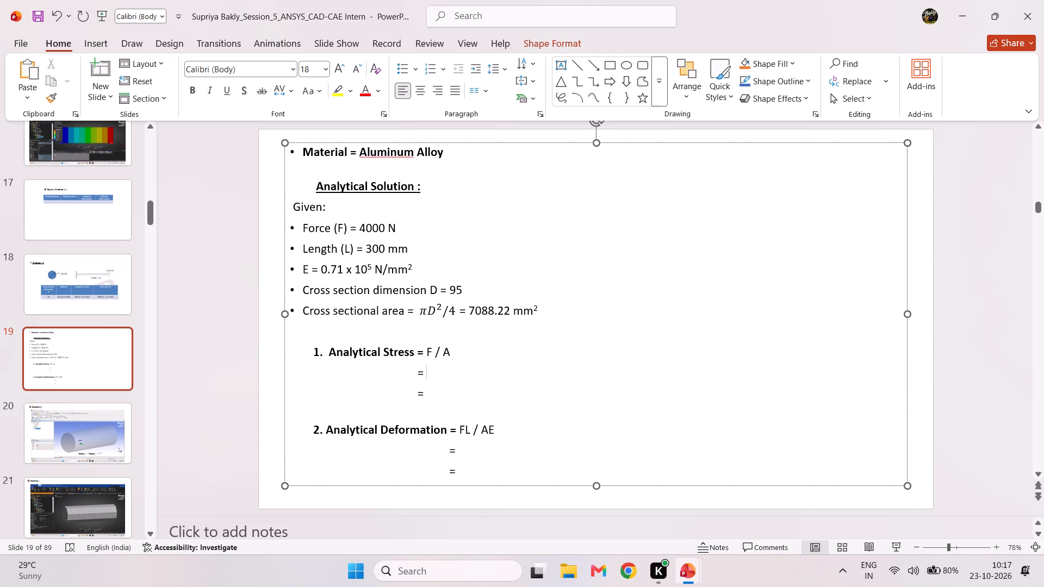
key(4)
text(000)
key(space)
text(/)
key(space)
text(7088)
text(.22)
Enter the analytical stress result as 0.564 N/mm², with the 2 in superscript.
click(456, 401)
click(450, 391)
text(0.)
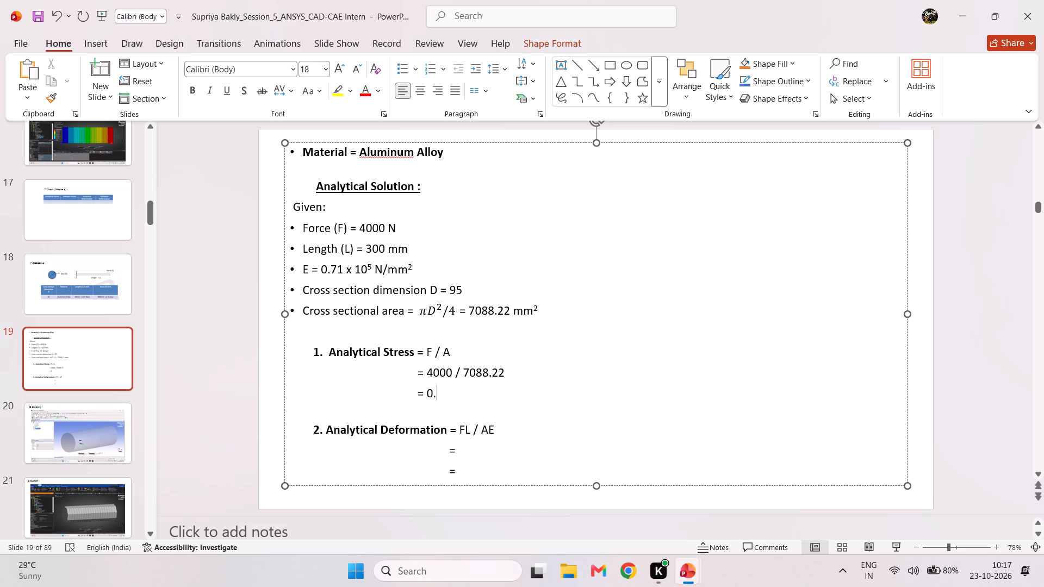
text(564)
key(space)
key(shift+n)
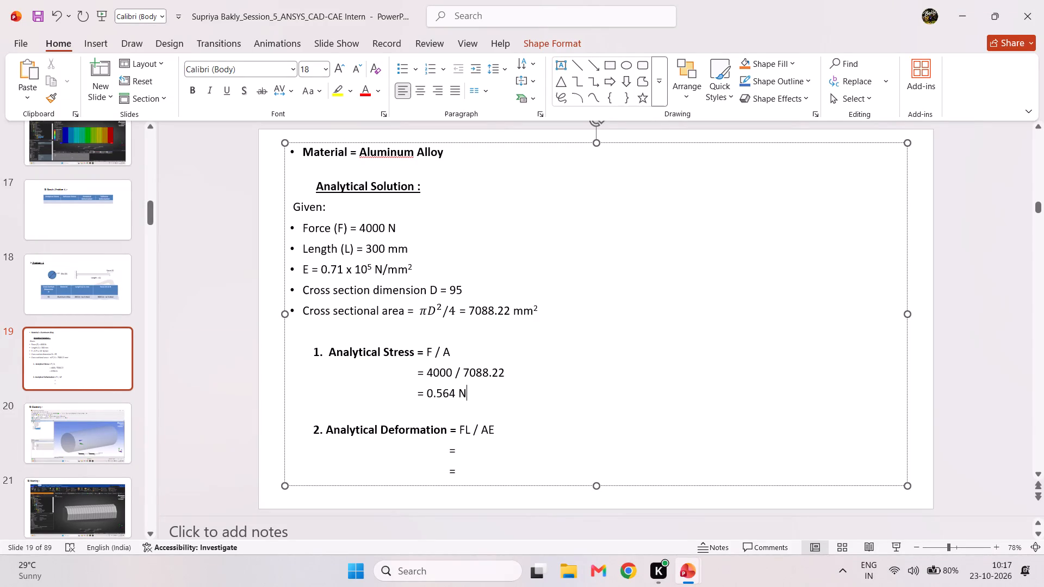
key(slash)
text(mm)
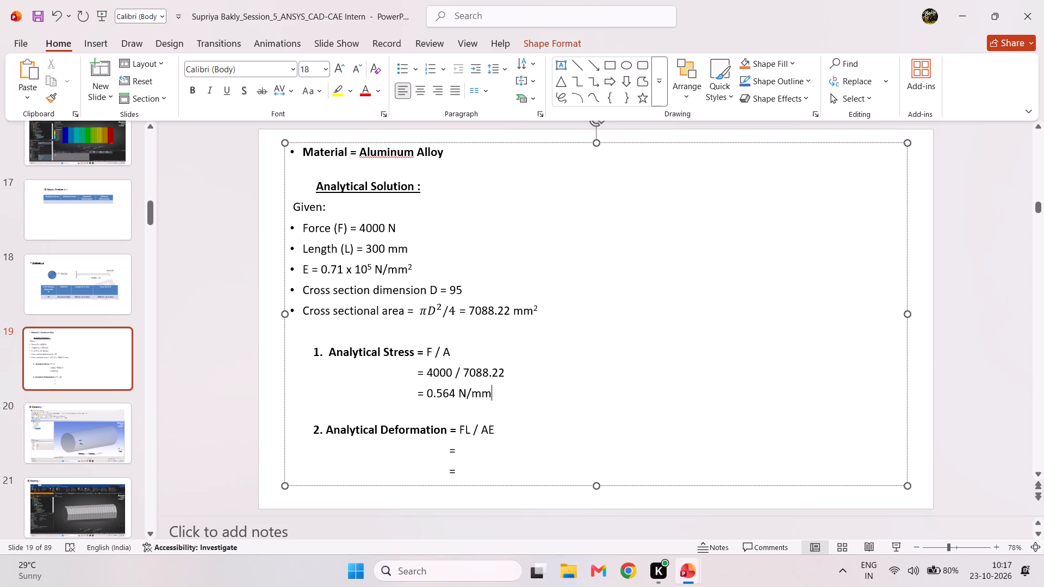
key(2)
drag(507, 389, 494, 396)
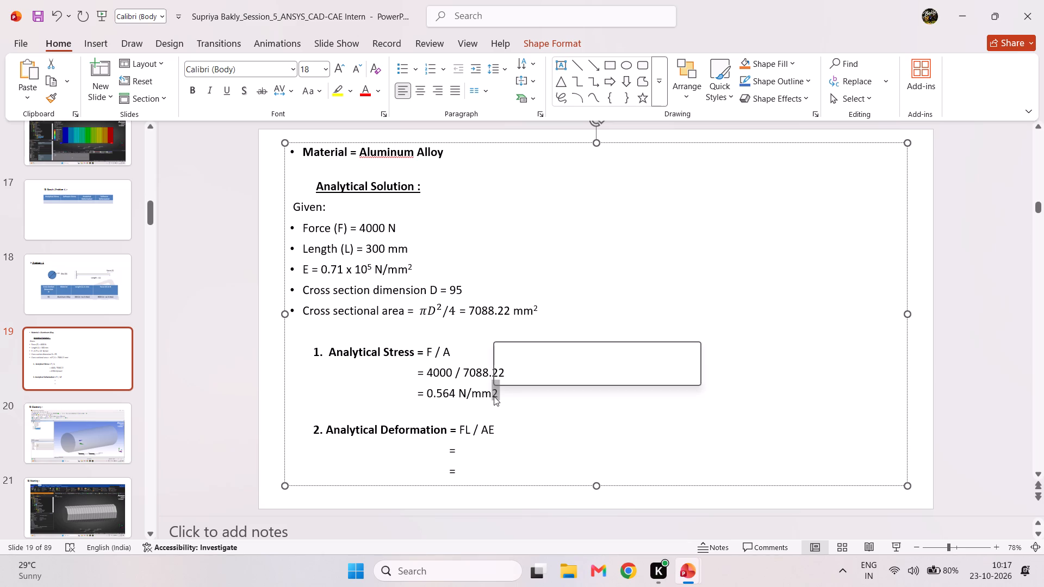
key(ctrl+shift+equal)
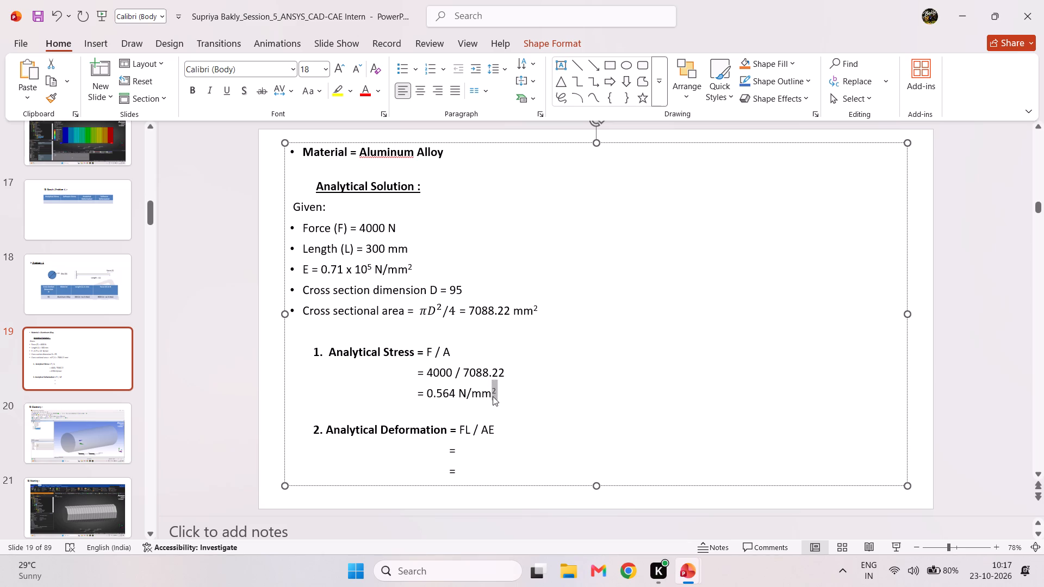
Enter 4000 x 300 / 7088.22 x on the first blank line under Analytical Deformation, and paste the copied 0.71 x 10⁵ N/mm² after it.
click(502, 452)
text(4000)
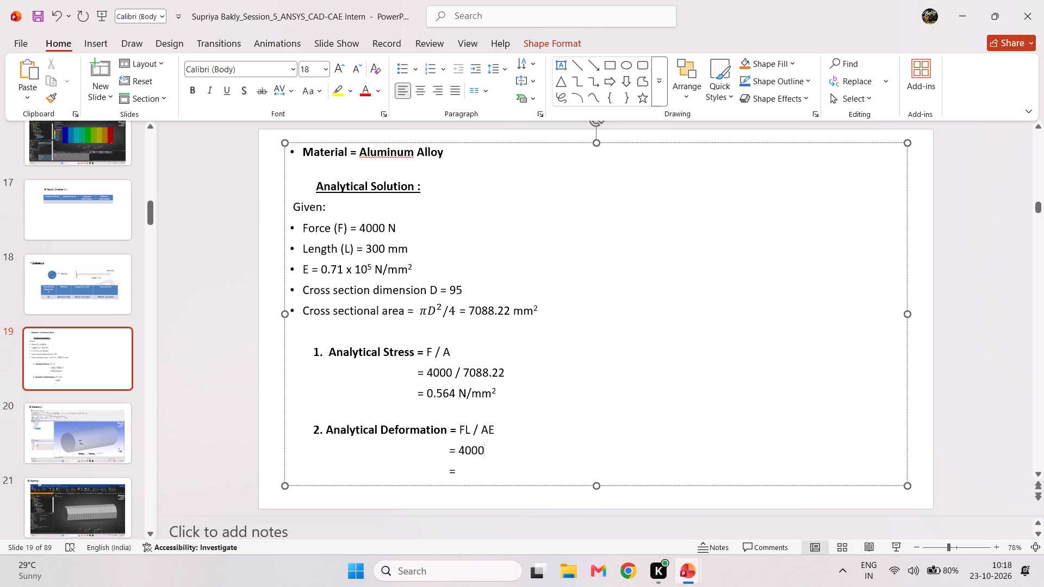
key(space)
text(x)
key(space)
text(300)
key(space)
text(/)
key(space)
text(7088.22)
key(space)
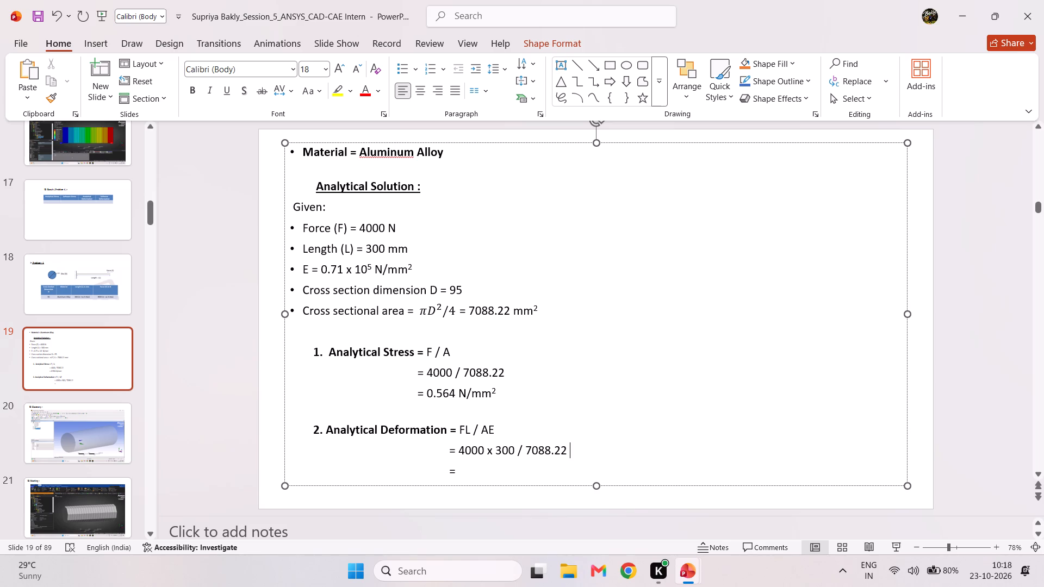
text(x)
key(space)
key(super+v)
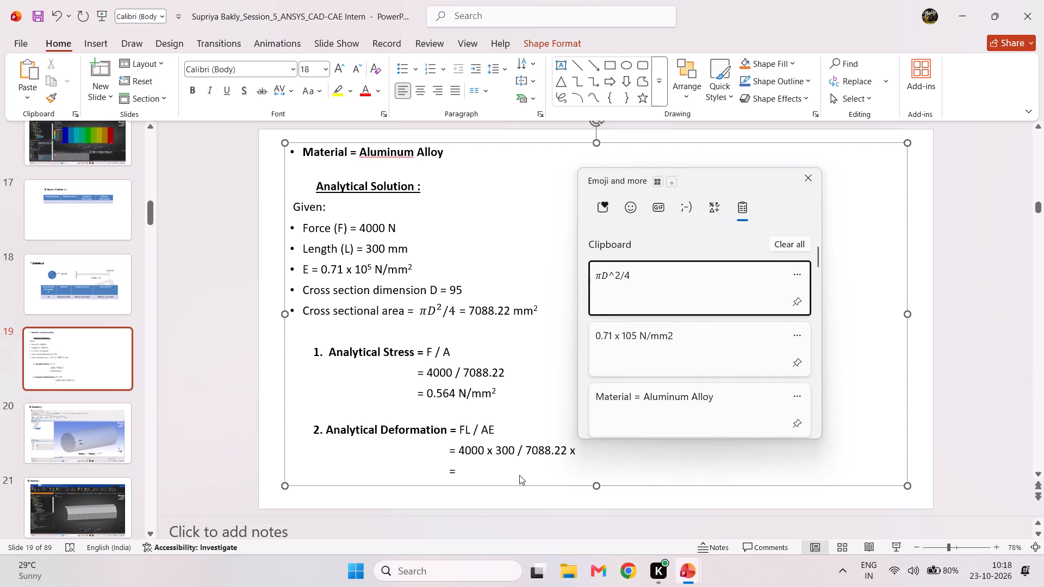
click(664, 343)
key(ctrl+v)
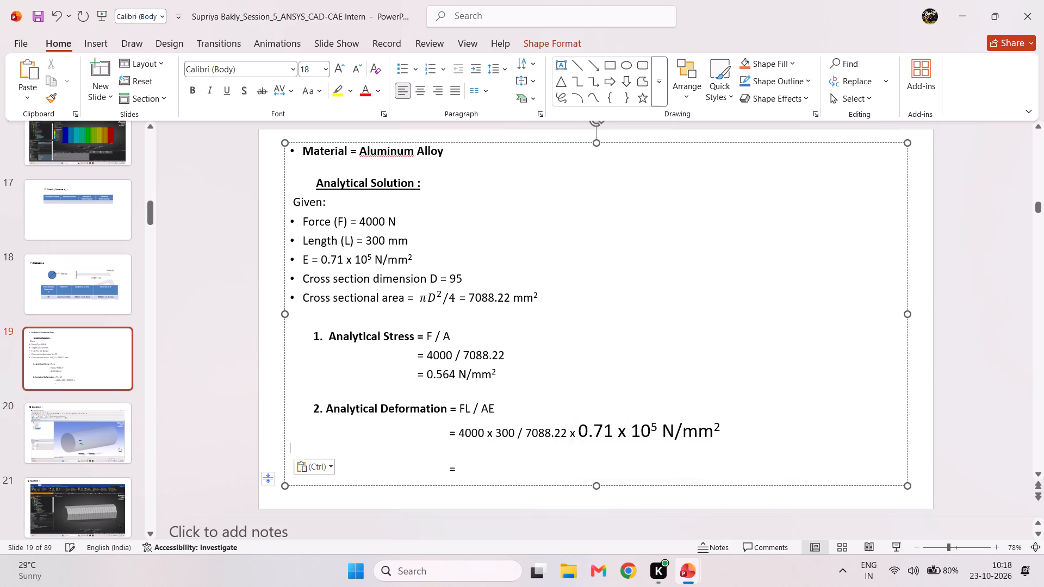
Set the pasted 0.71 x 10⁵ N/mm² text to font size 18 and remove the blank line below it.
drag(729, 428, 618, 441)
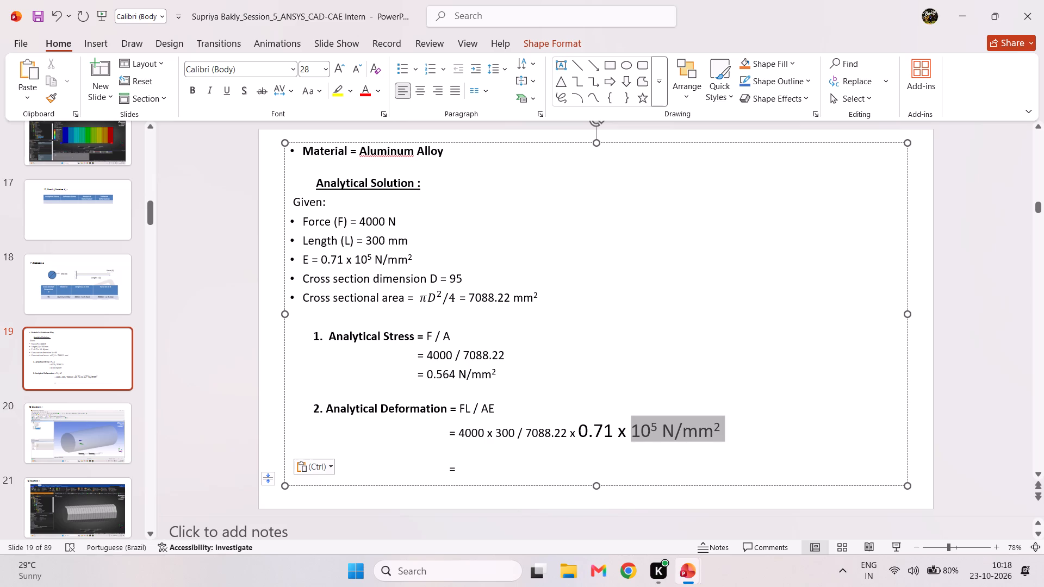
drag(618, 441, 591, 441)
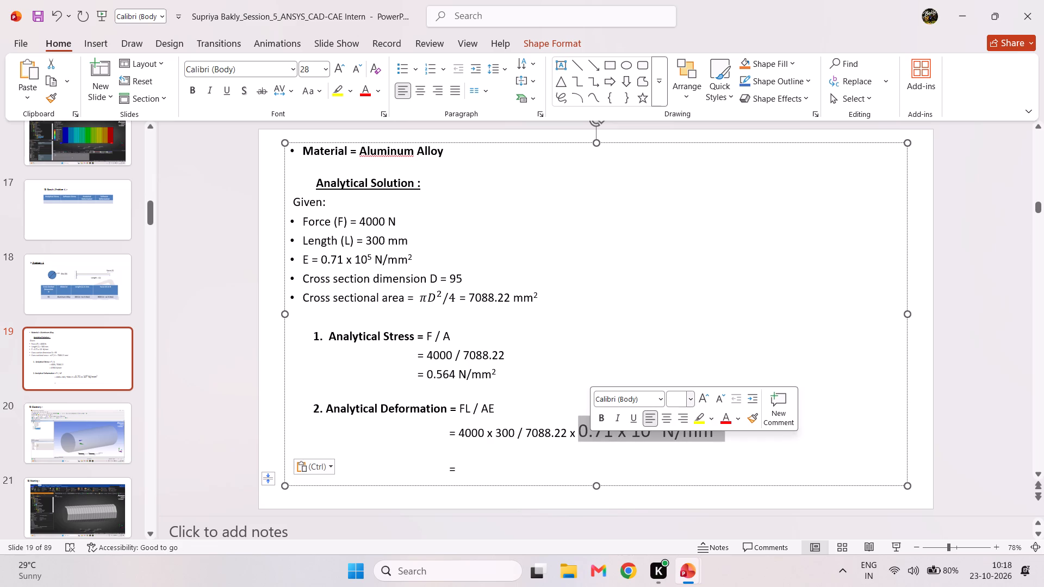
click(679, 396)
text(18)
key(Return)
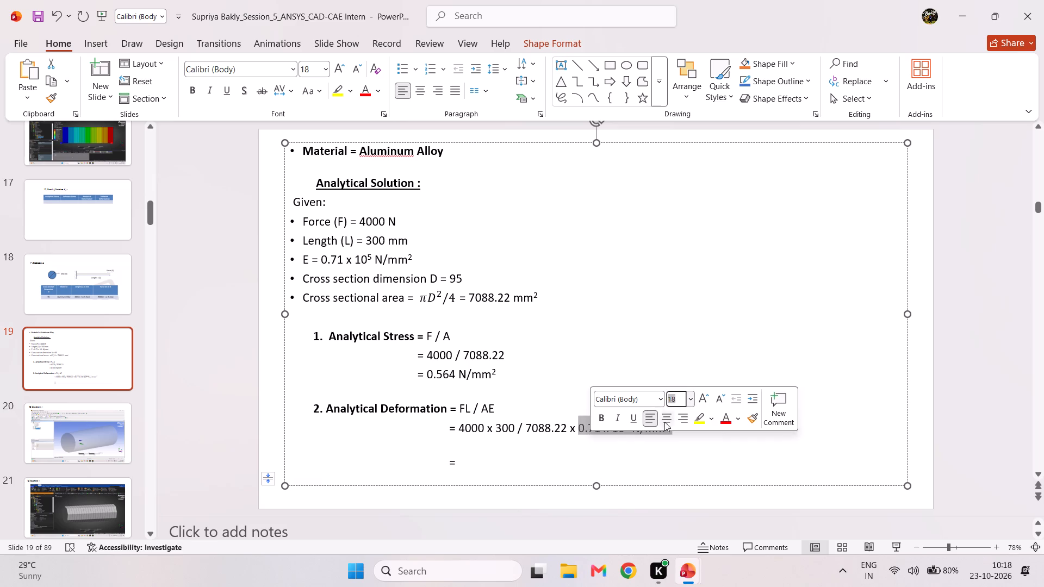
click(645, 461)
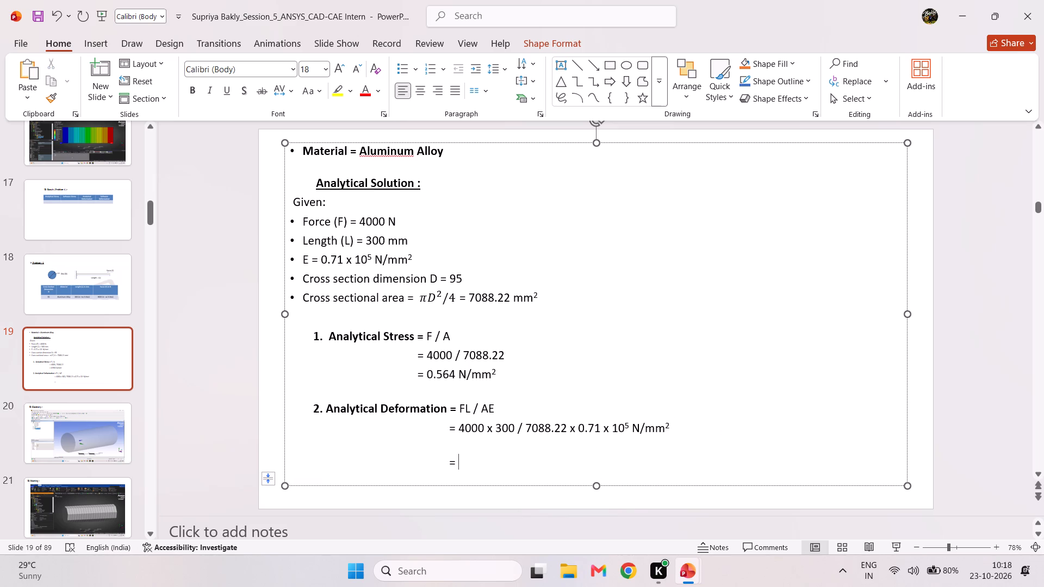
click(487, 448)
key(BackSpace)
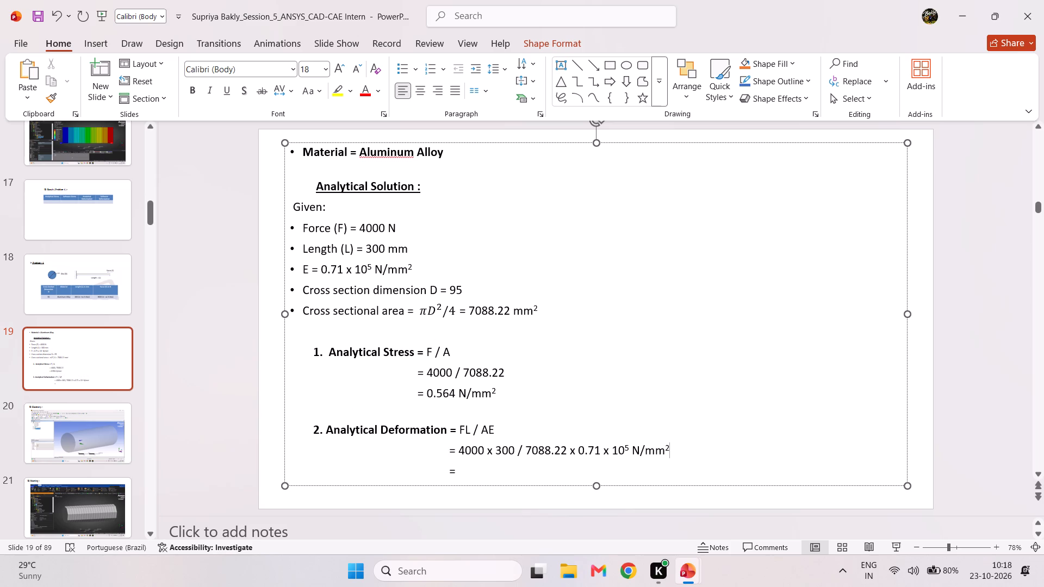
Delete the N/mm² unit from the end of the deformation substitution line.
click(481, 480)
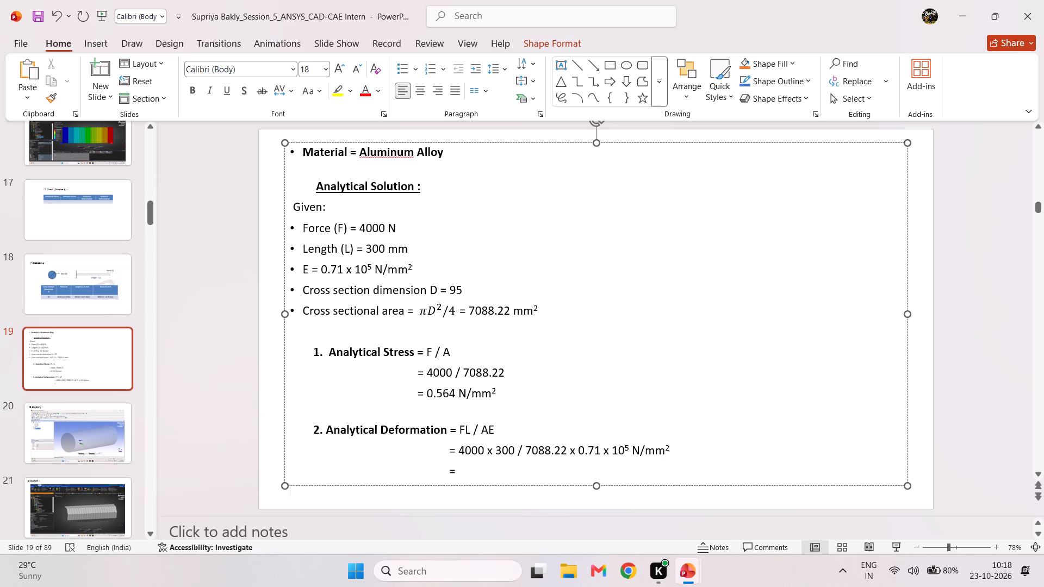
click(482, 473)
drag(676, 452, 630, 458)
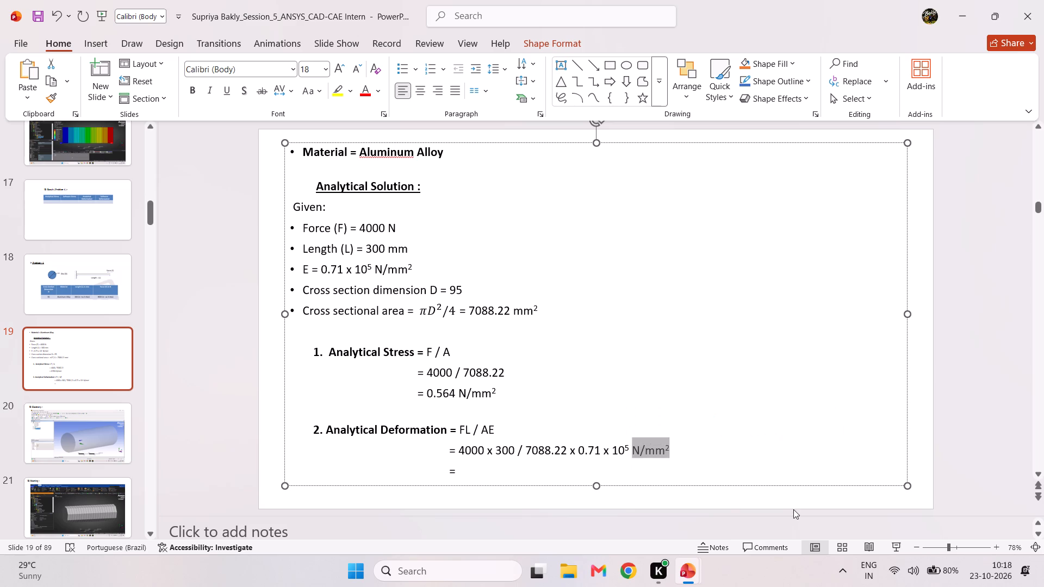
key(BackSpace)
Enter the analytical deformation result as 0.00238 mm.
click(518, 475)
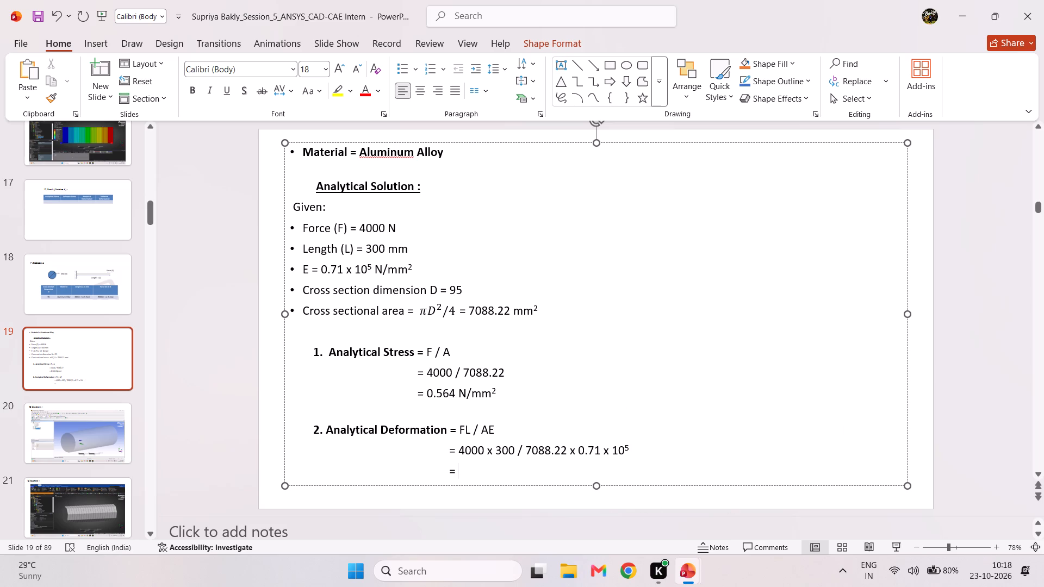
text(0.)
text(00238)
key(space)
text(mm)
Delete the N/mm² unit from the end of the analytical deformation substitution line on slide 11.
scroll(84, 267, down, 6)
scroll(83, 263, up, 2)
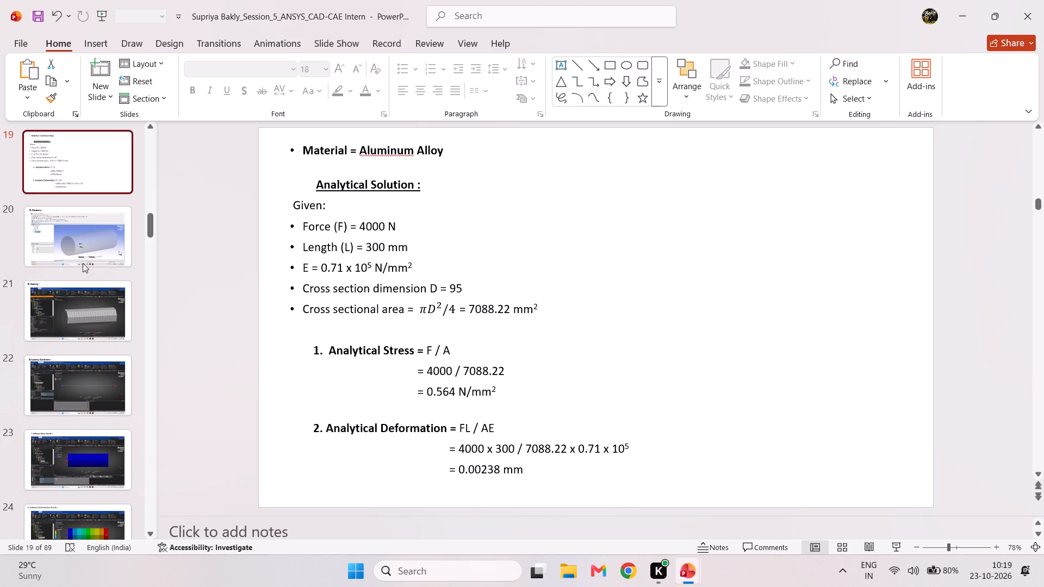
scroll(83, 263, up, 20)
click(79, 334)
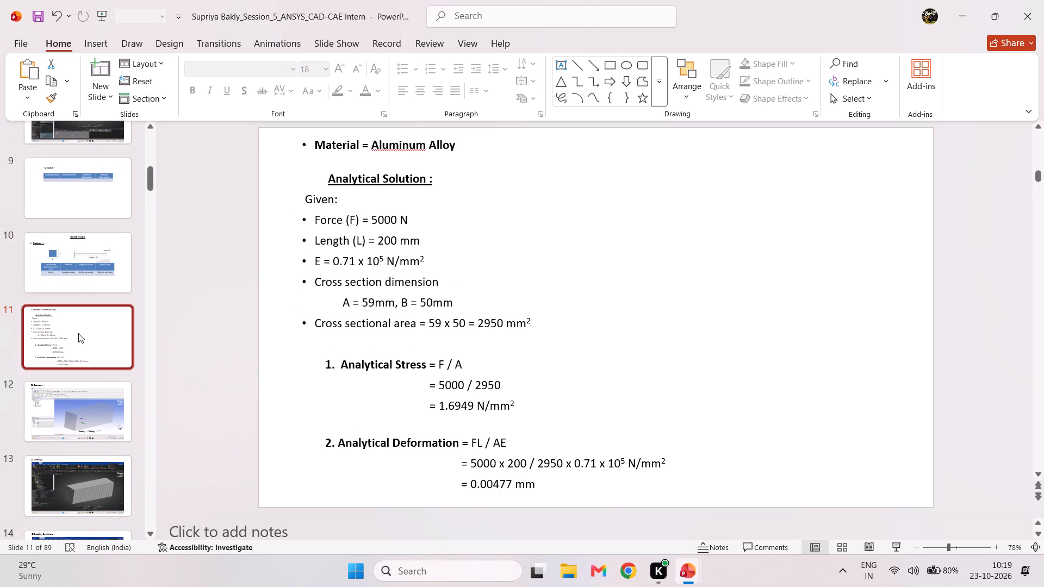
click(671, 467)
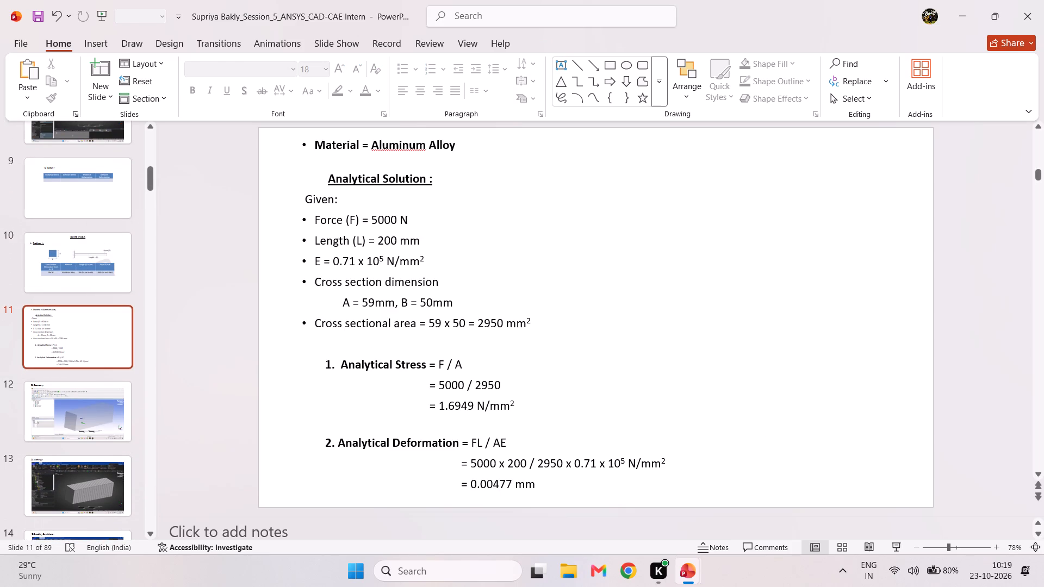
drag(664, 463, 631, 467)
key(BackSpace)
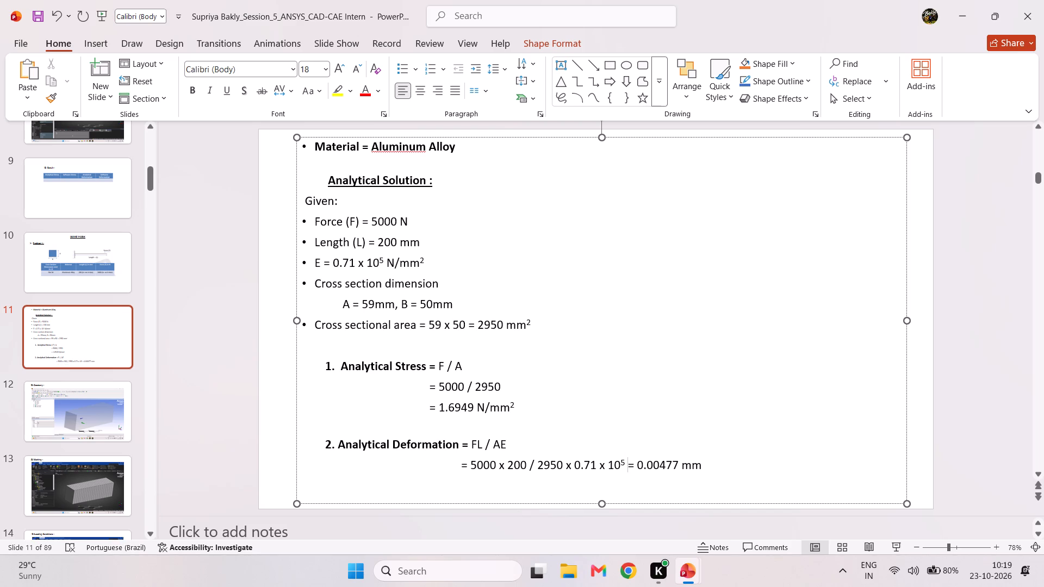
Put = 0.00477 mm back on its own line, aligned under the equals sign of the substitution line above.
key(Return)
key(space)
key(space)
key(space)
key(space)
key(space)
key(space)
key(space)
key(space)
key(space)
key(space)
key(space)
key(space)
key(space)
key(space)
key(space)
key(space)
key(space)
key(space)
key(space)
key(space)
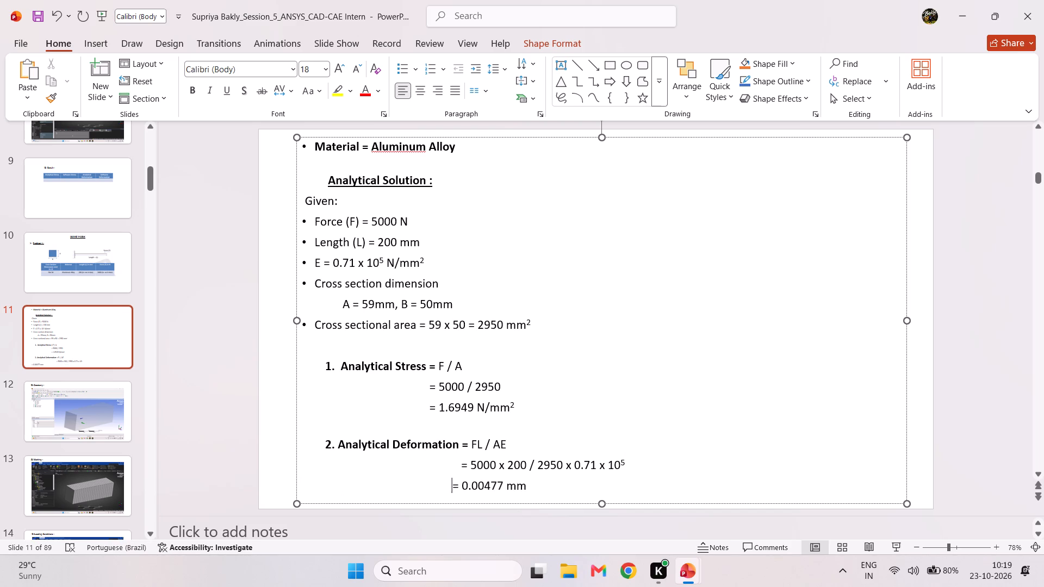
key(space)
key(space)
key(space)
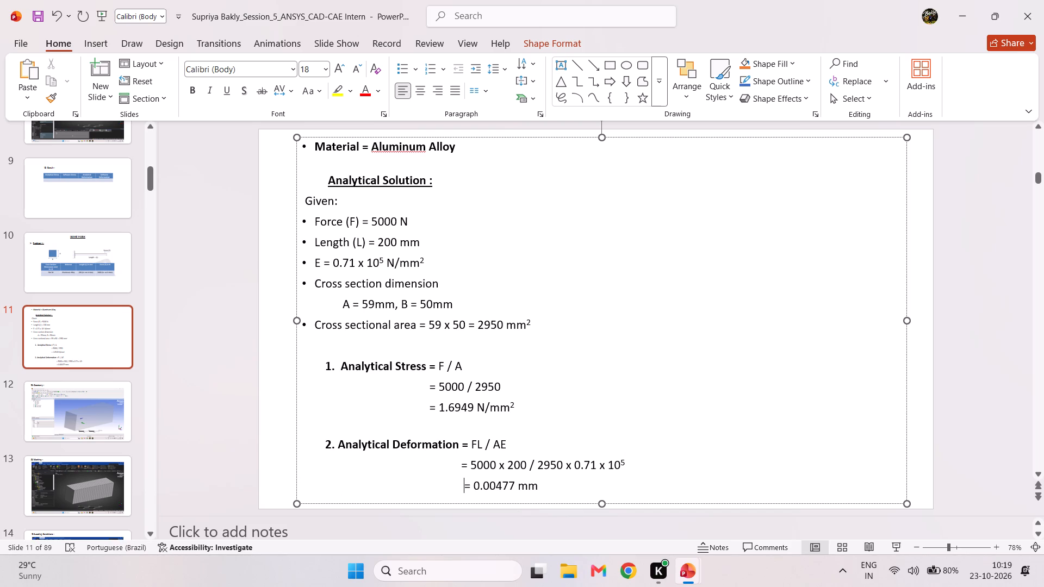
key(BackSpace)
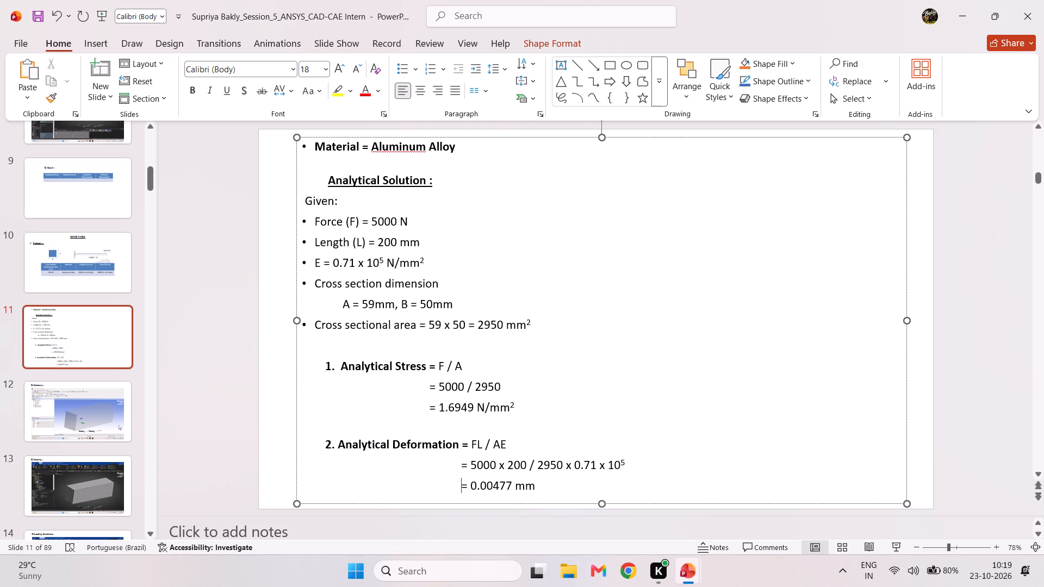
Save the presentation.
click(39, 17)
Delete the N/mm² unit from the end of the analytical deformation substitution line on slide 3.
scroll(57, 191, up, 2)
scroll(57, 191, down, 2)
scroll(57, 191, up, 3)
scroll(57, 191, down, 8)
scroll(57, 191, up, 10)
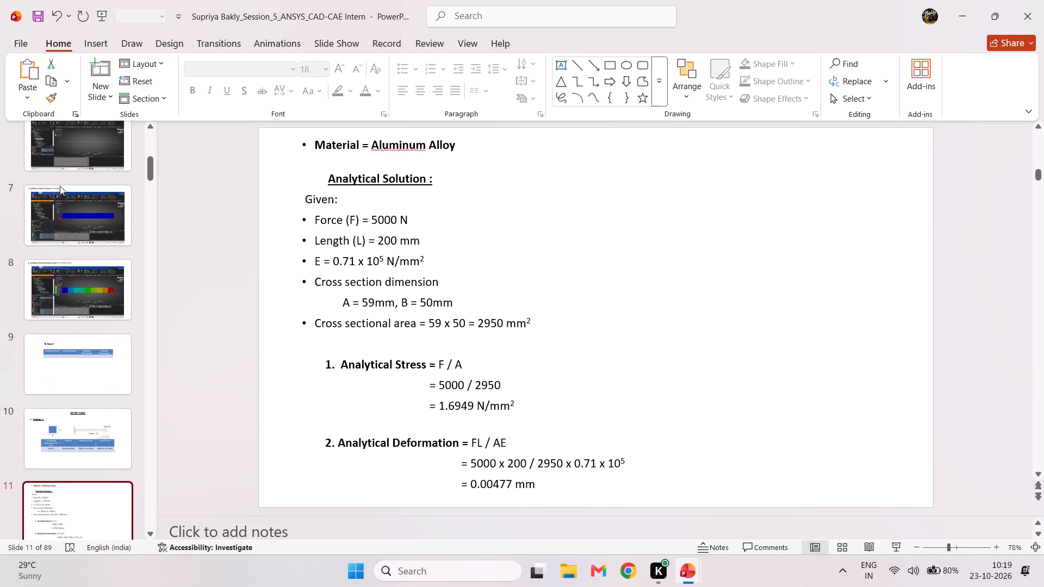
scroll(60, 186, up, 6)
click(86, 145)
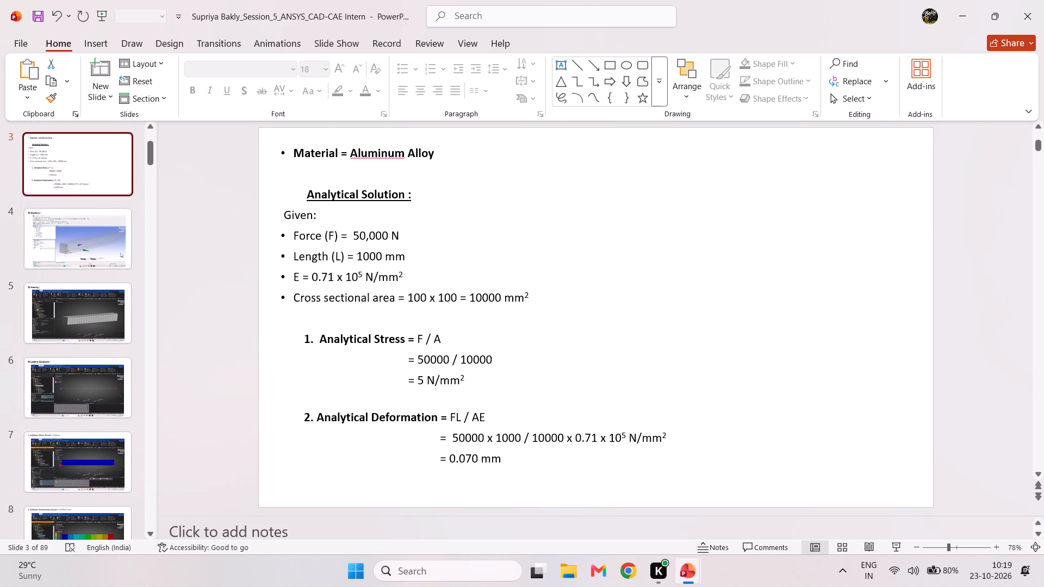
click(669, 439)
click(665, 435)
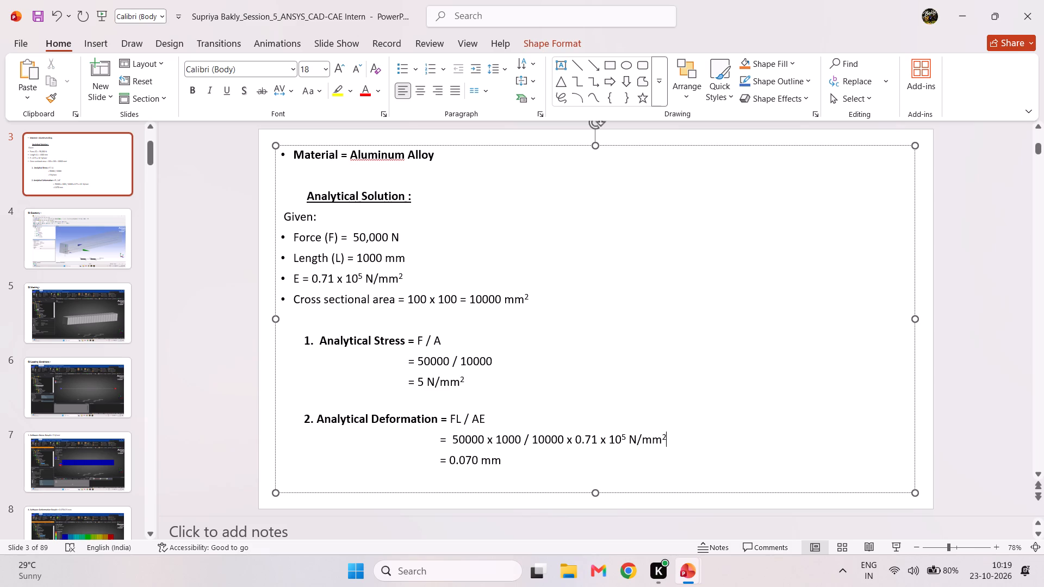
key(BackSpace)
key(BackSpace)
key(BackSpace)
key(BackSpace)
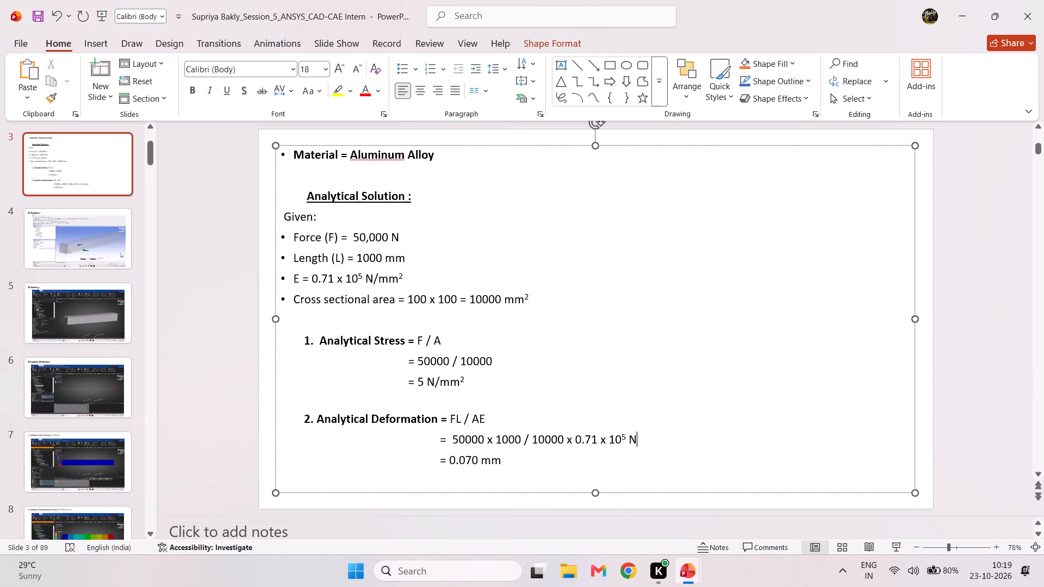
key(BackSpace)
Review the Class Work problem on slide 2 and the circular-section problem with its analytical solution on slides 18 and 19.
click(74, 236)
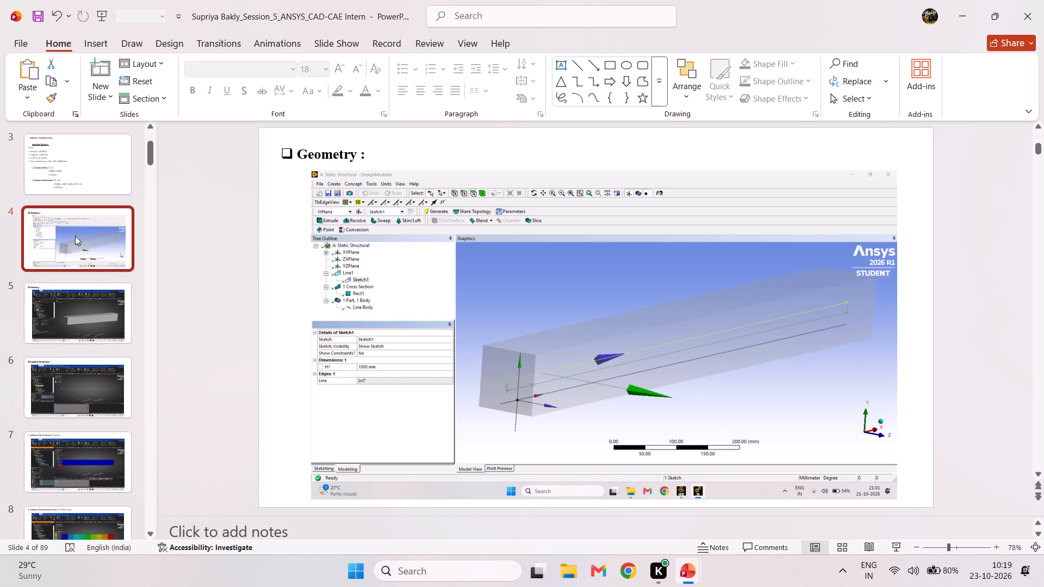
scroll(75, 236, up, 2)
scroll(75, 236, down, 1)
scroll(75, 236, up, 1)
click(78, 182)
scroll(96, 265, up, 1)
scroll(96, 272, down, 9)
scroll(95, 286, up, 1)
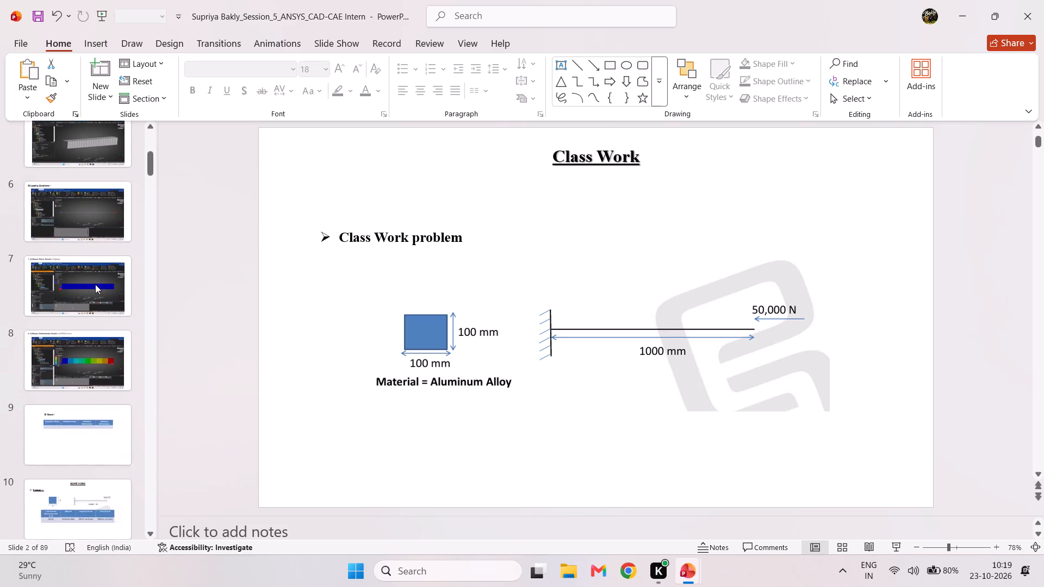
scroll(95, 284, down, 7)
scroll(95, 284, up, 4)
scroll(95, 284, down, 5)
scroll(95, 284, up, 2)
scroll(95, 284, down, 16)
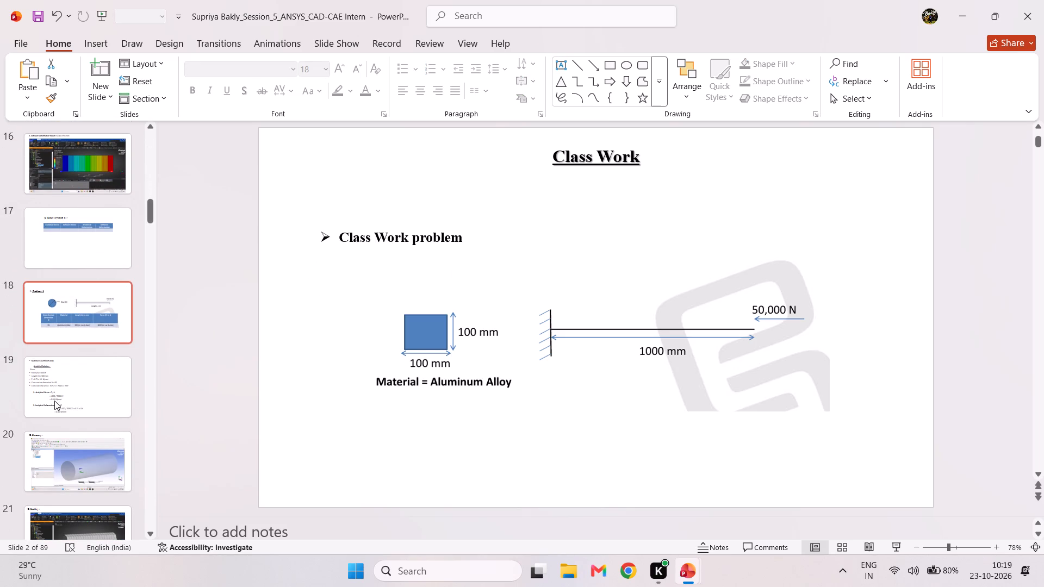
click(54, 401)
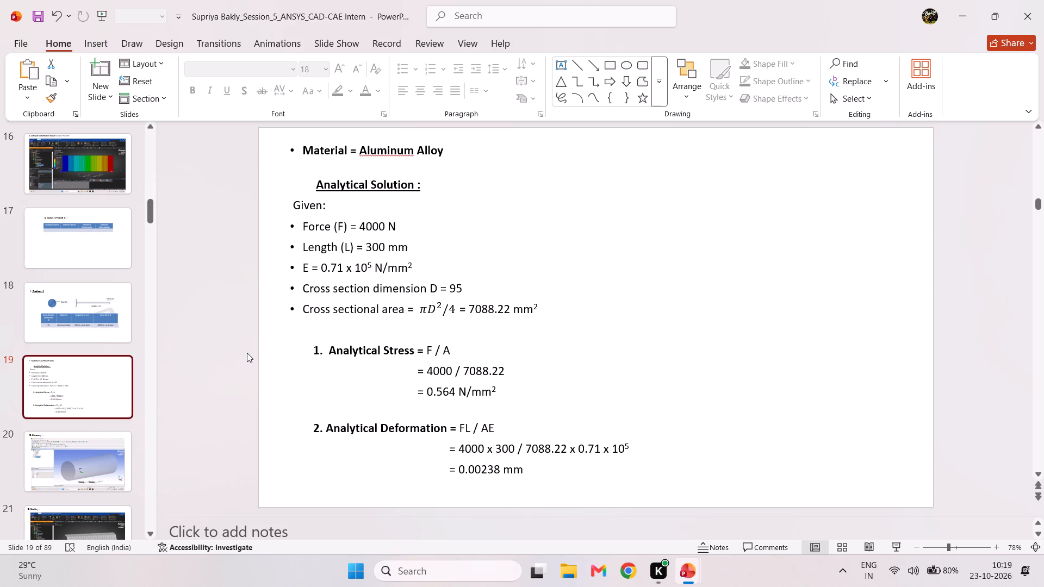
click(109, 323)
click(103, 384)
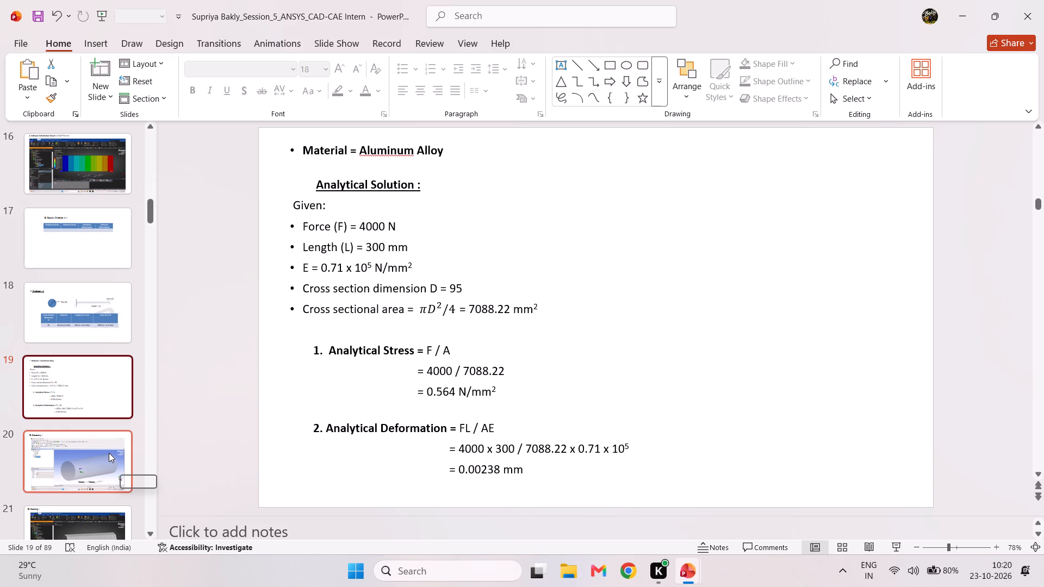
Examine the circular bar's geometry, meshing, loading conditions, software stress and software deformation slides, 20 to 24.
click(109, 453)
scroll(104, 447, down, 4)
scroll(105, 447, up, 2)
scroll(105, 447, down, 1)
scroll(105, 447, up, 1)
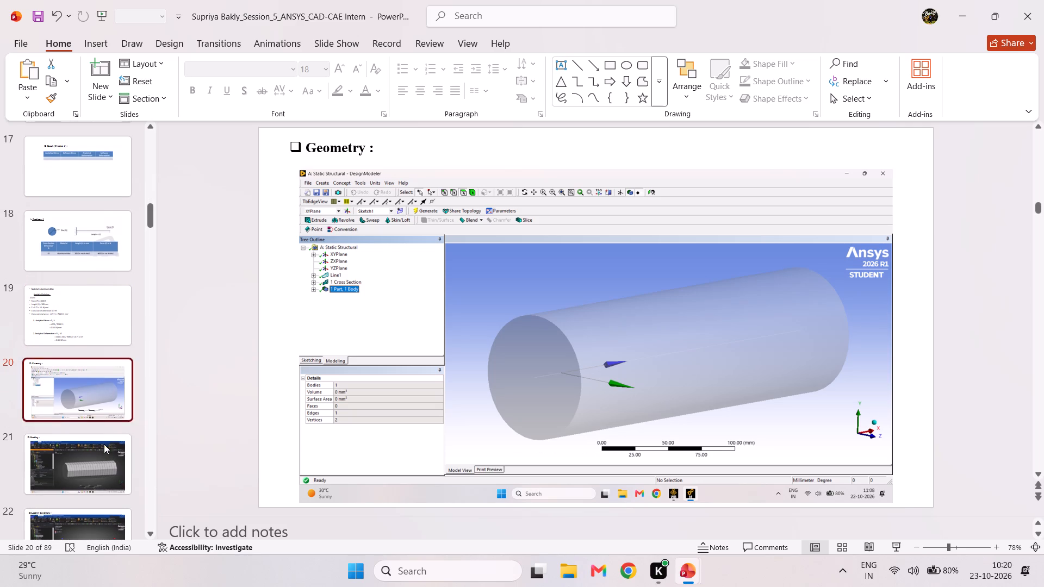
click(101, 455)
scroll(92, 433, down, 1)
scroll(92, 433, up, 1)
scroll(92, 433, down, 4)
click(96, 387)
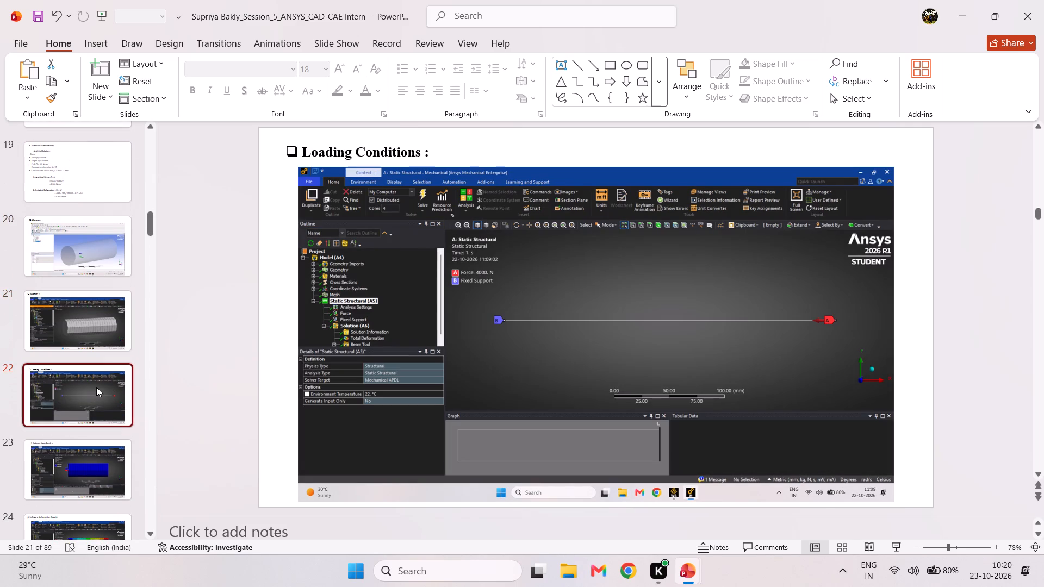
scroll(97, 386, down, 3)
click(84, 345)
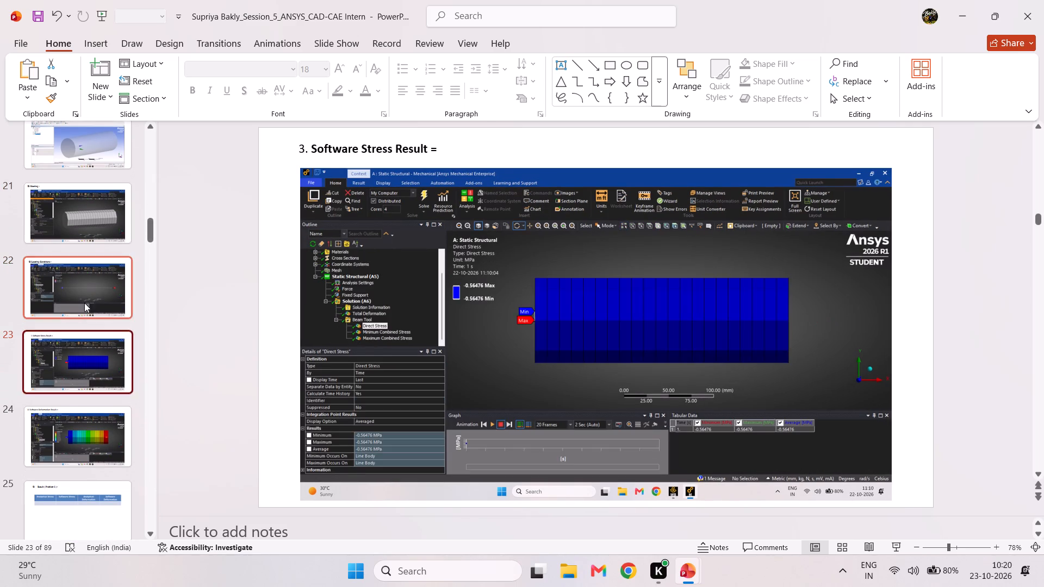
click(84, 302)
click(77, 366)
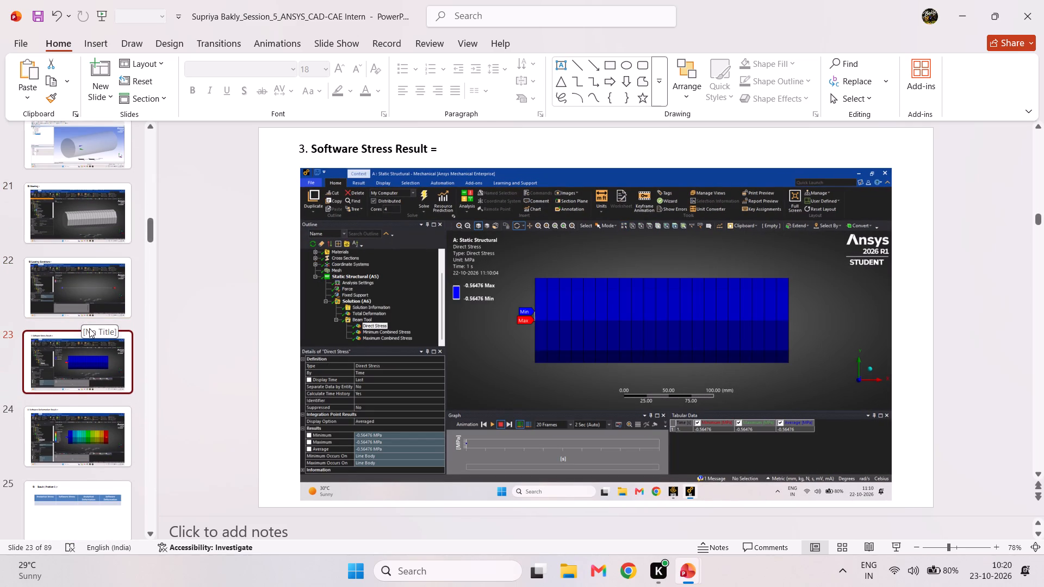
scroll(89, 328, down, 3)
scroll(90, 327, up, 3)
click(90, 309)
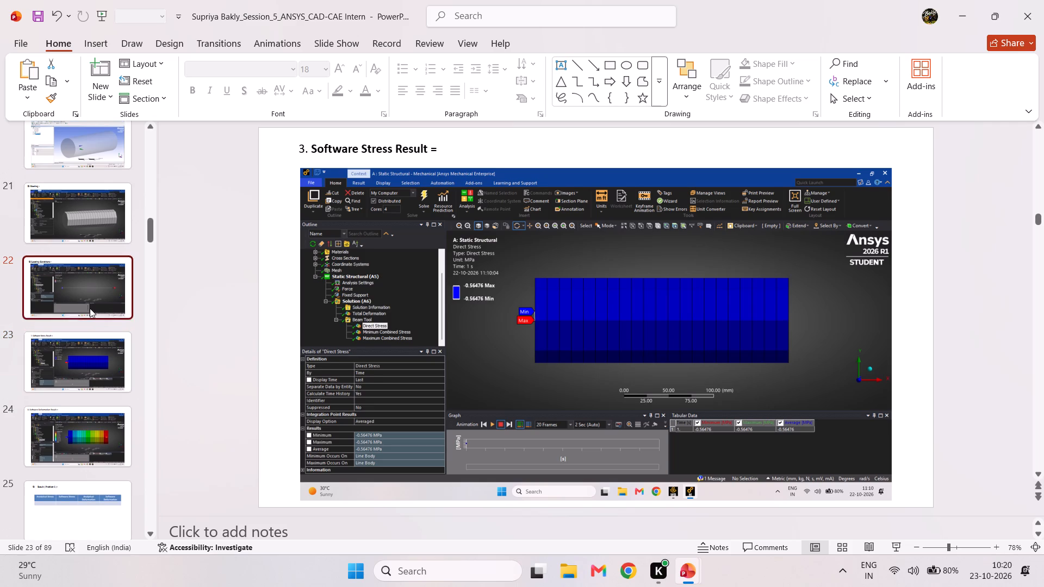
click(93, 359)
click(89, 441)
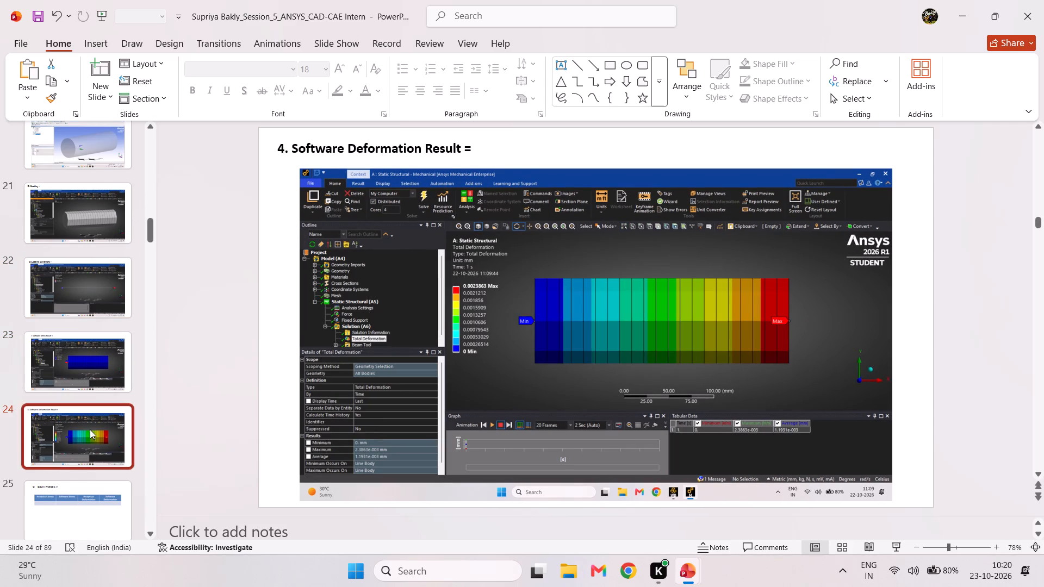
click(98, 360)
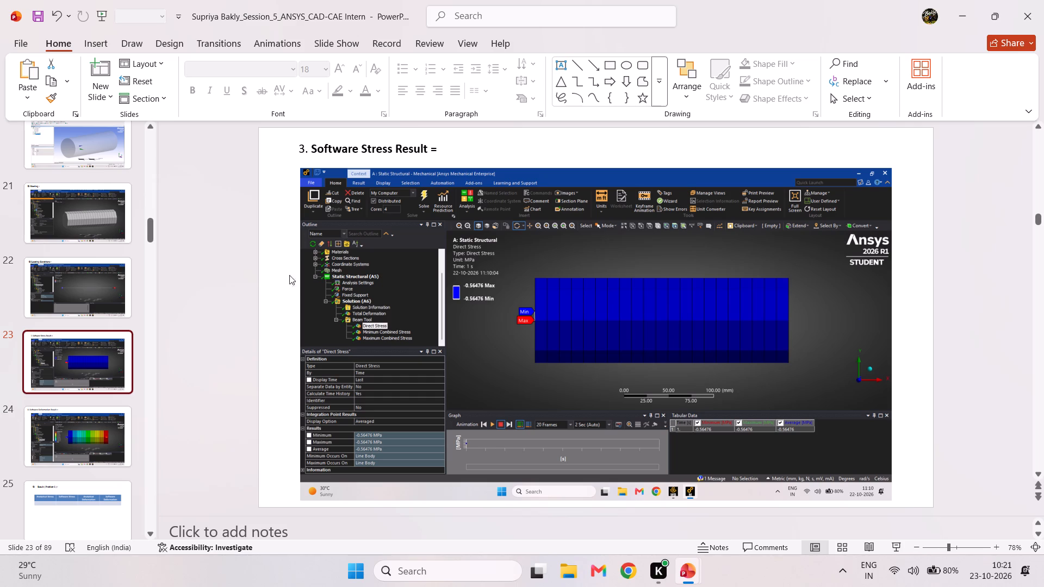
click(62, 429)
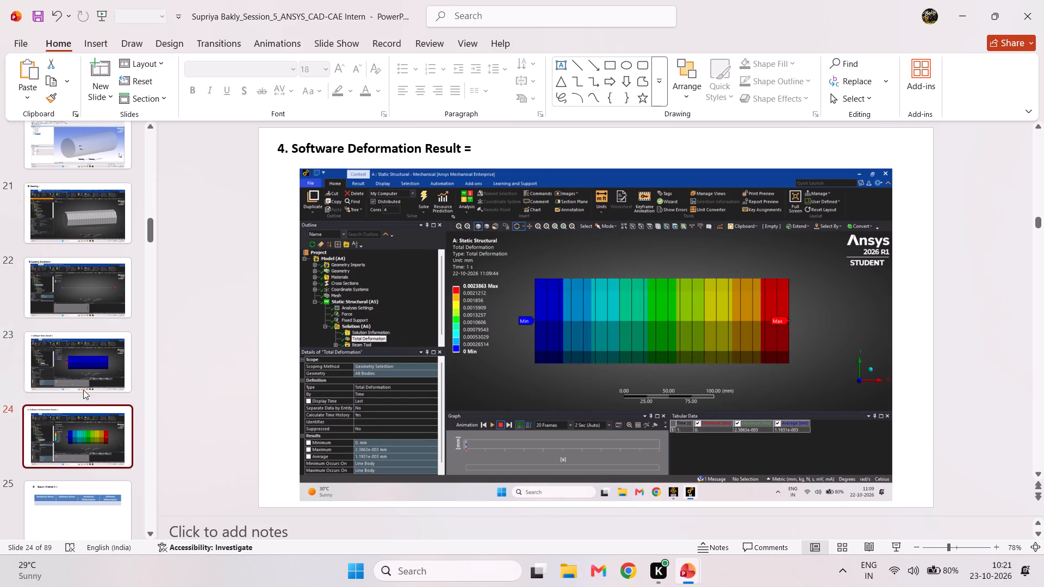
click(84, 388)
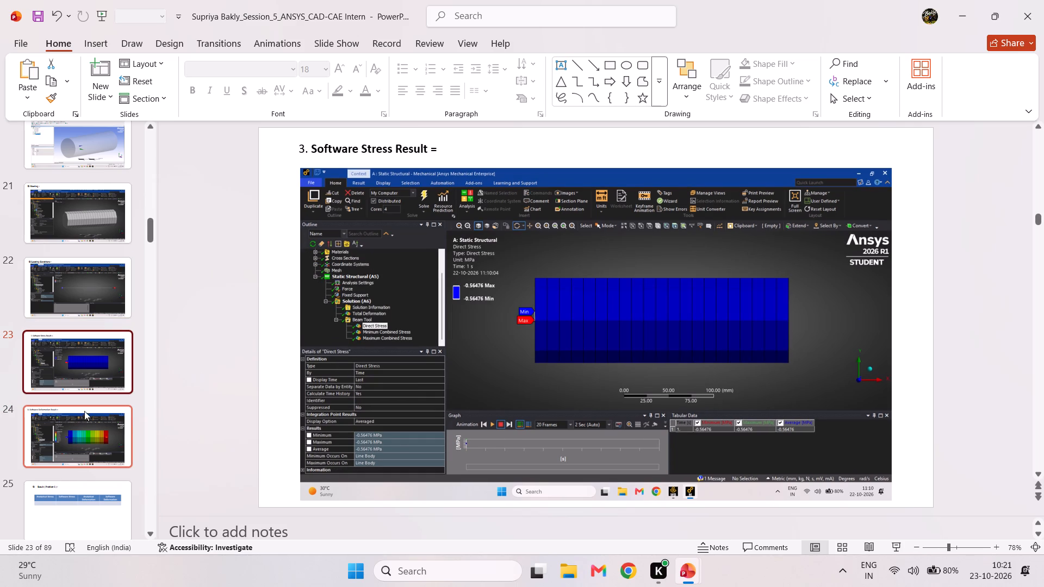
Compare the result headings on slides 23 and 24, and set the Software Deformation Result heading to font size 18.
click(395, 154)
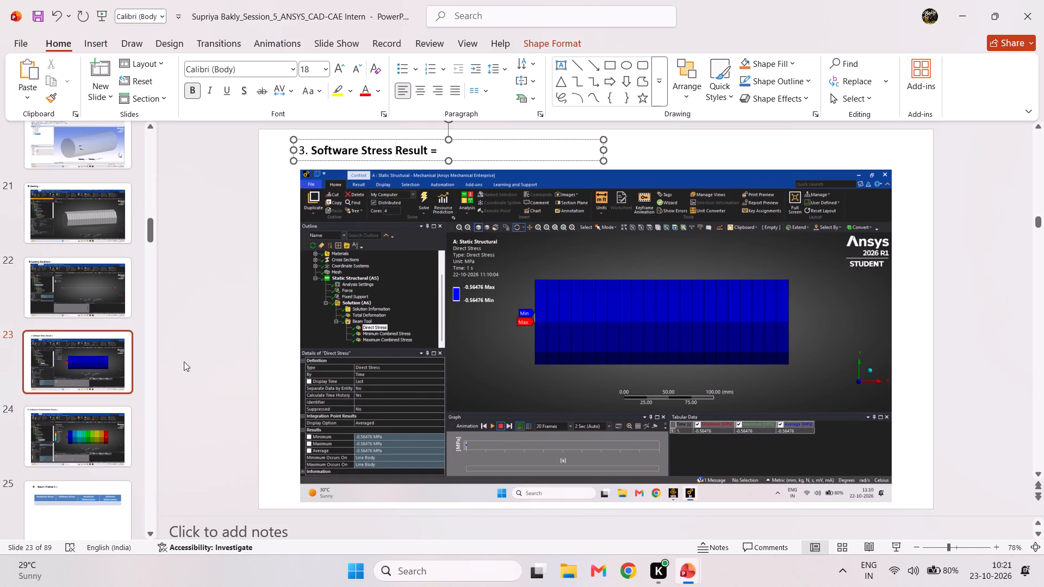
click(95, 445)
click(395, 148)
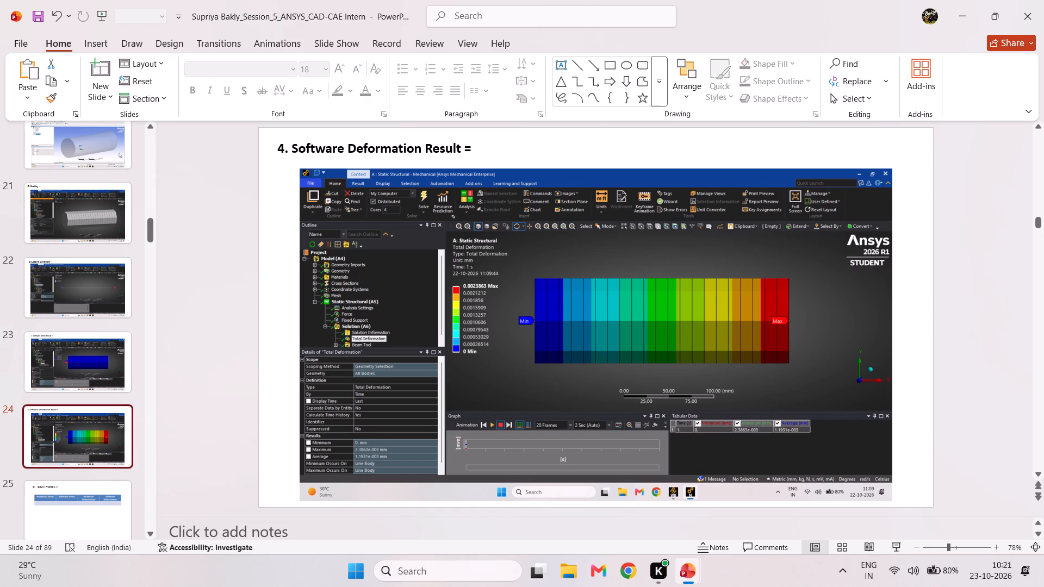
click(89, 348)
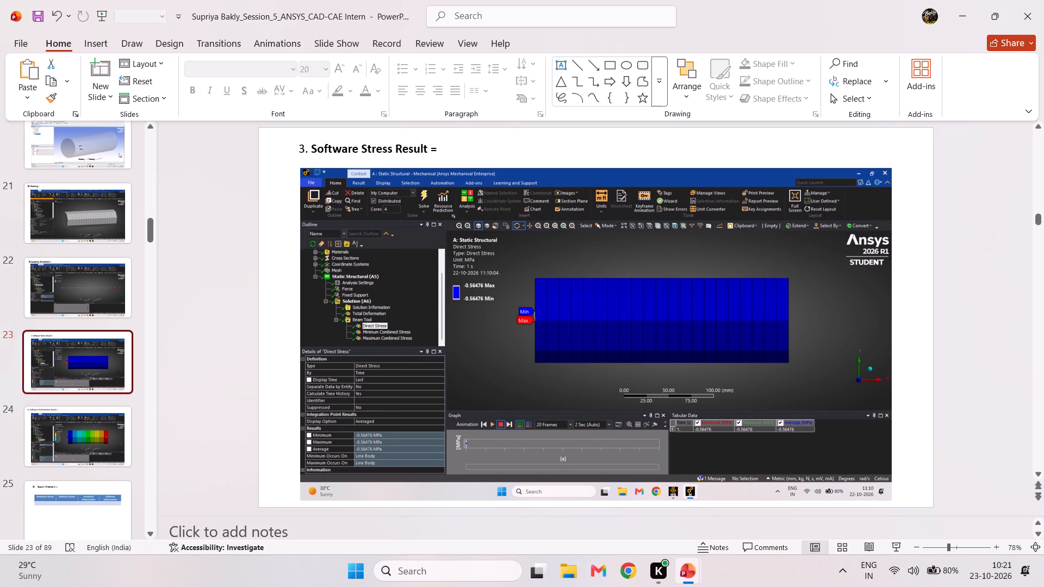
click(374, 149)
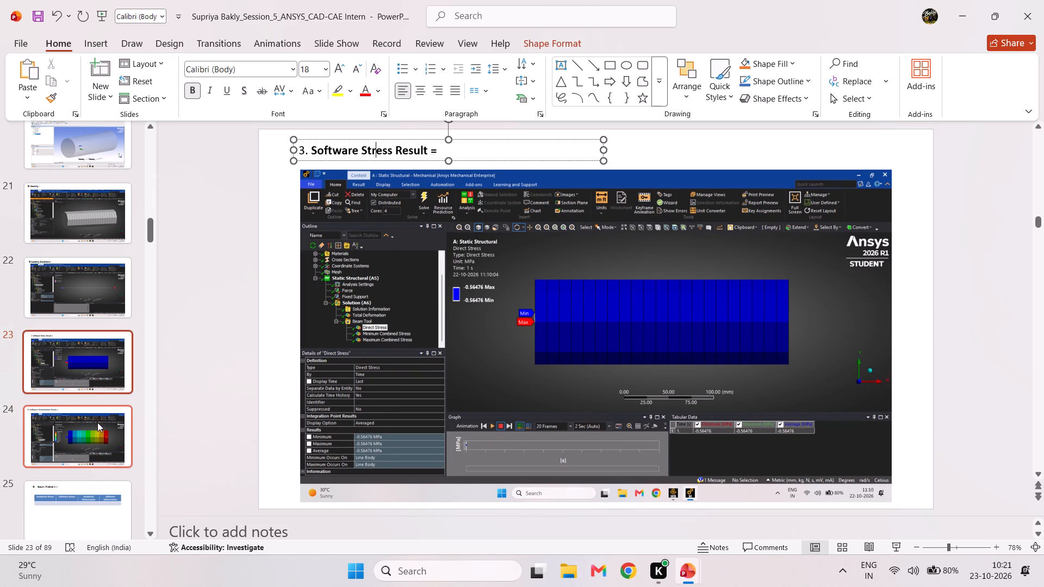
click(94, 425)
click(335, 151)
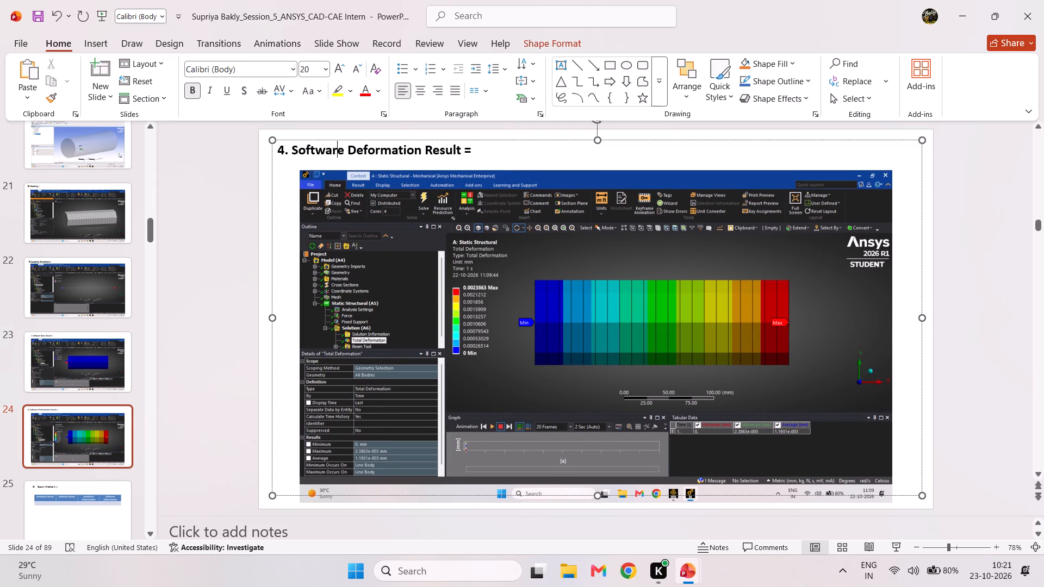
drag(477, 149, 268, 155)
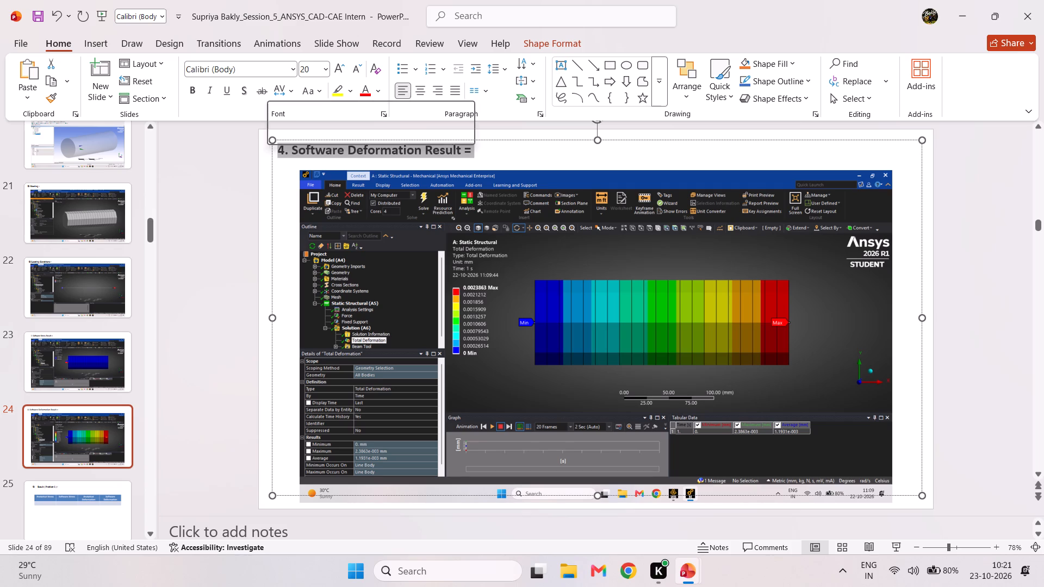
click(351, 66)
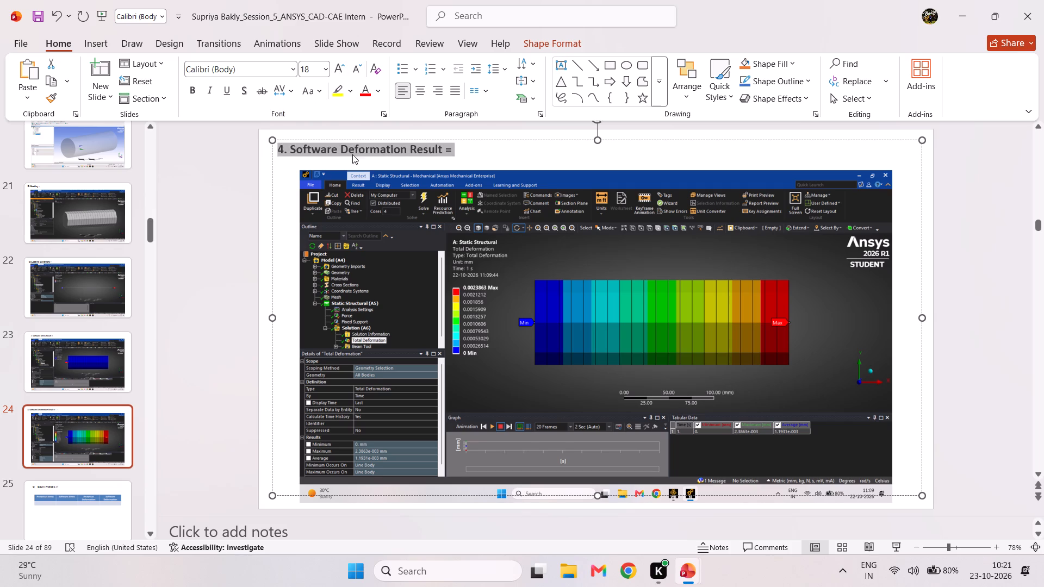
click(353, 159)
click(470, 150)
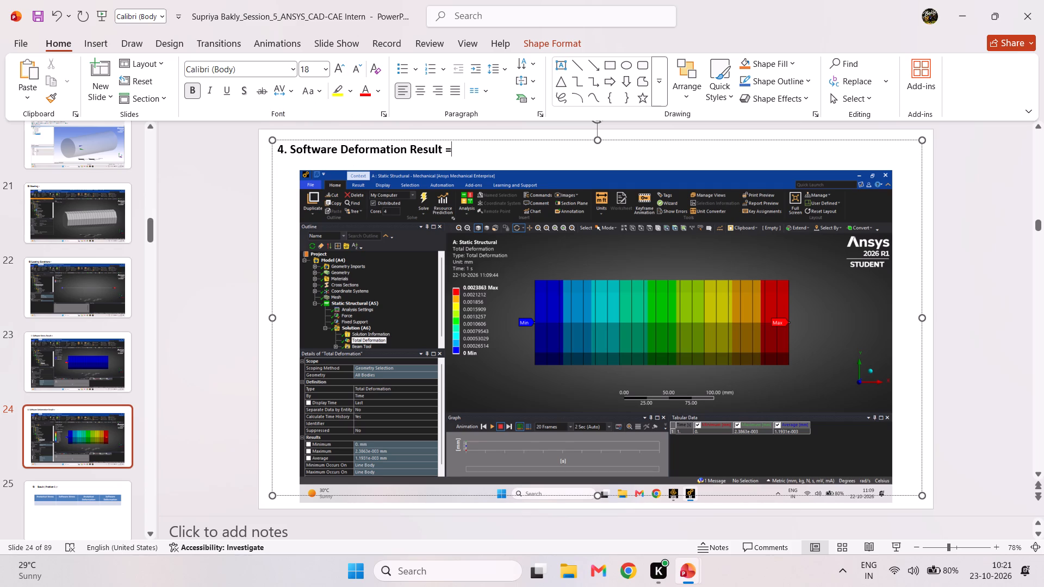
Complete the Software Stress Result heading on slide 23 with the non-bold value 0.56476 N/mm² and save the presentation.
click(104, 374)
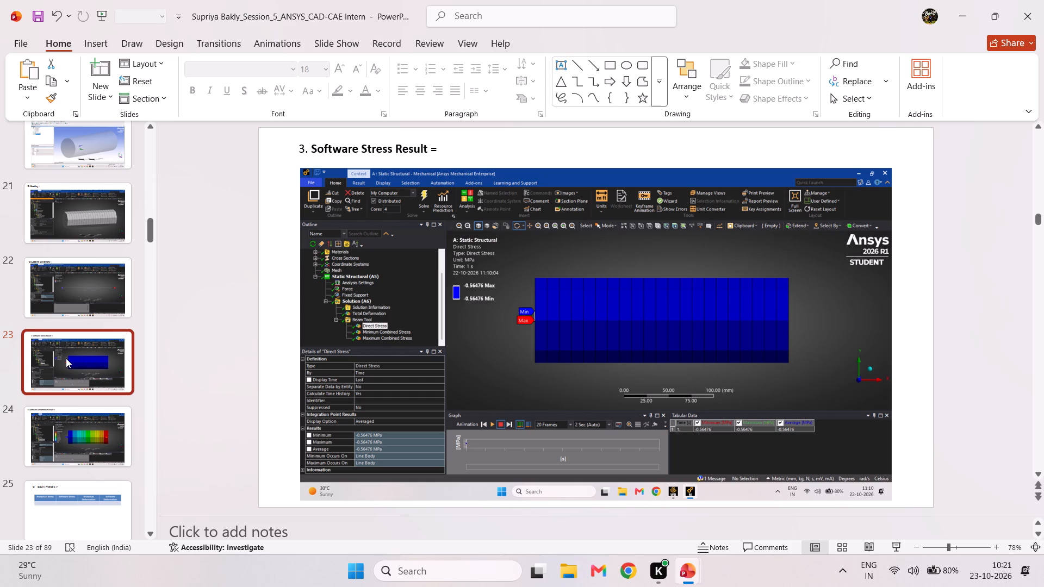
click(436, 152)
key(space)
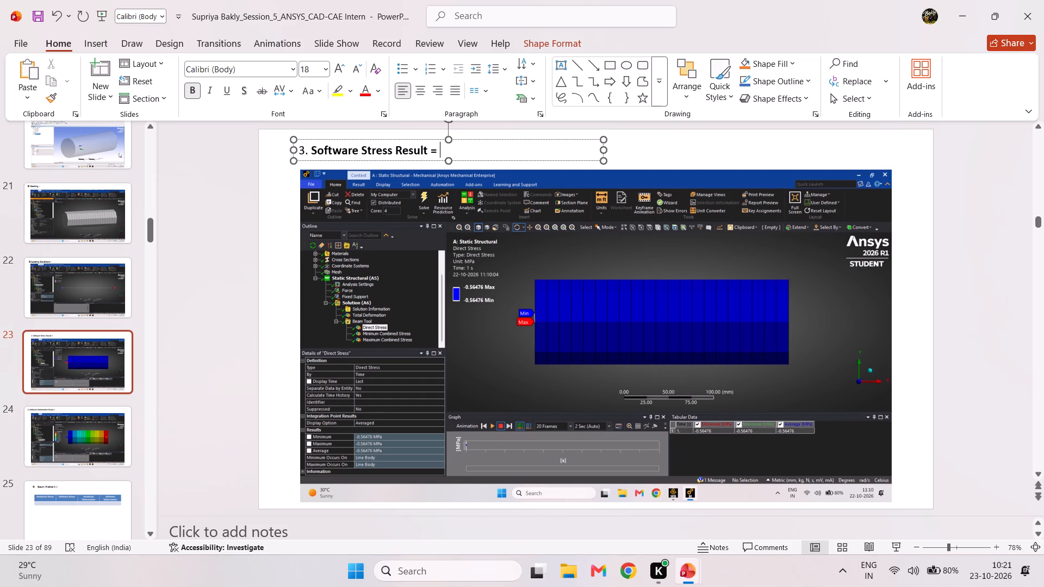
click(188, 93)
text(0.)
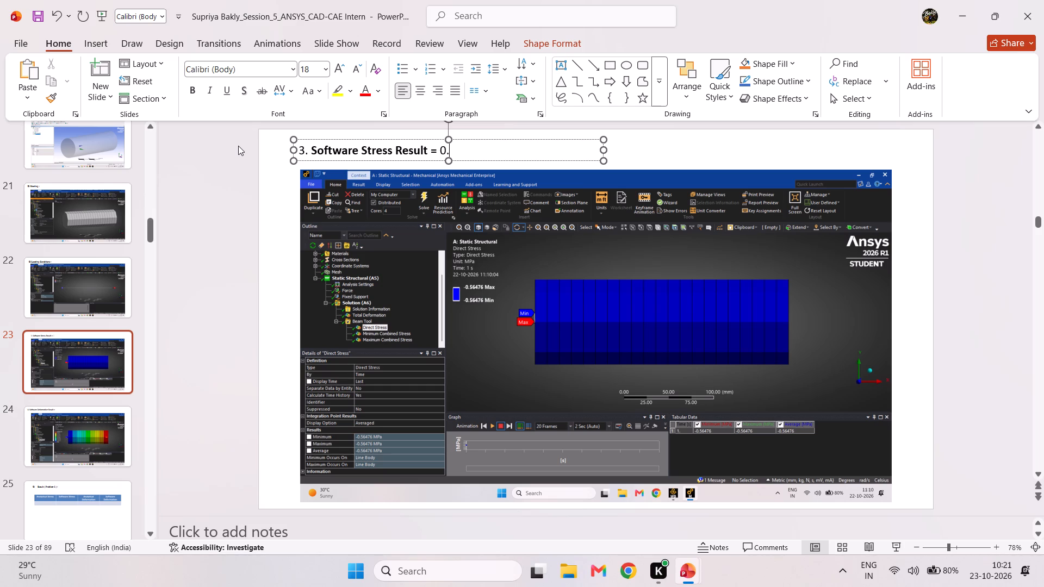
text(564)
text(76)
key(space)
key(super+v)
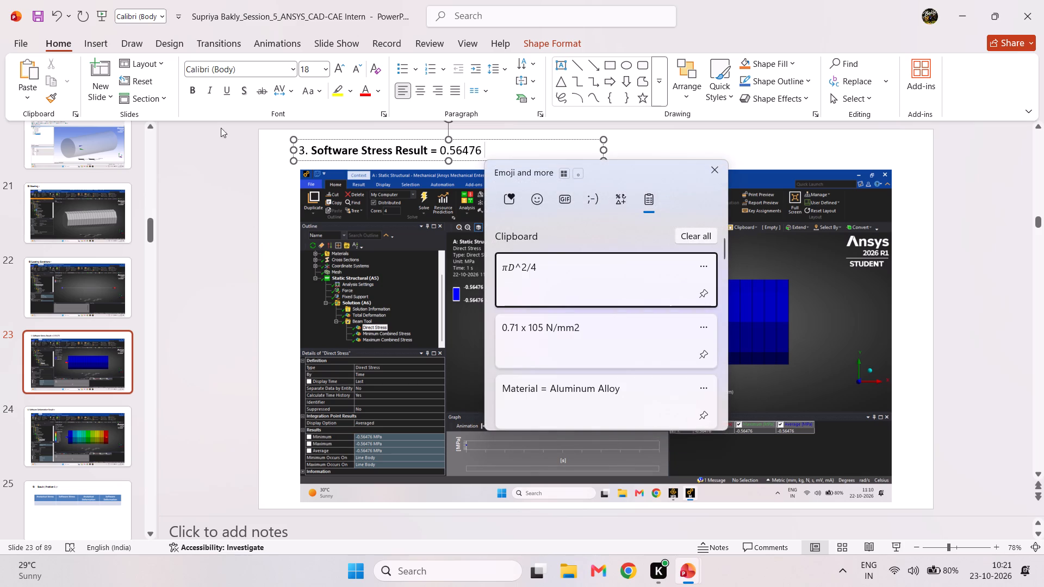
scroll(564, 278, down, 6)
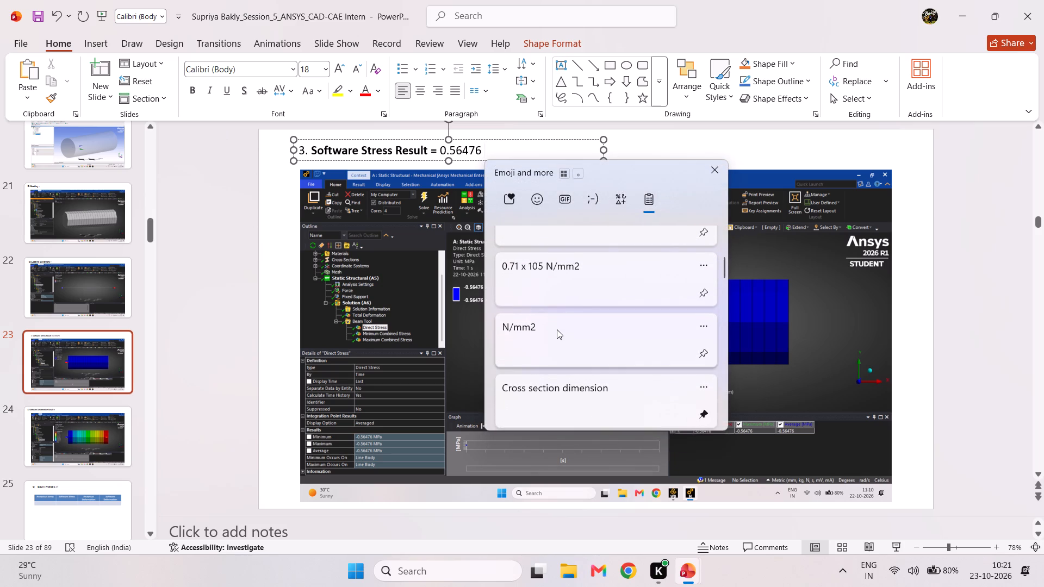
click(557, 329)
key(ctrl+v)
click(953, 199)
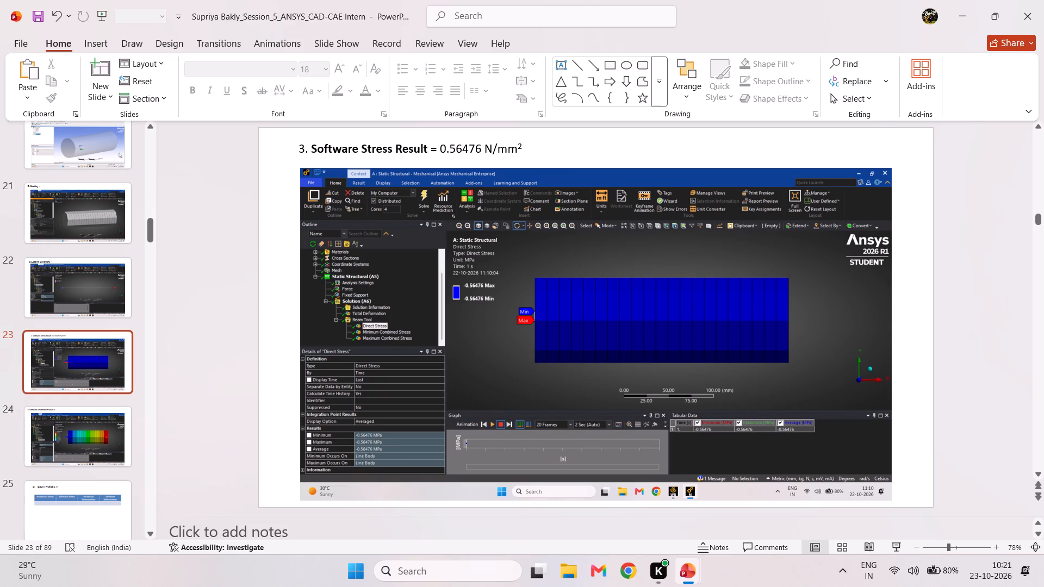
click(32, 15)
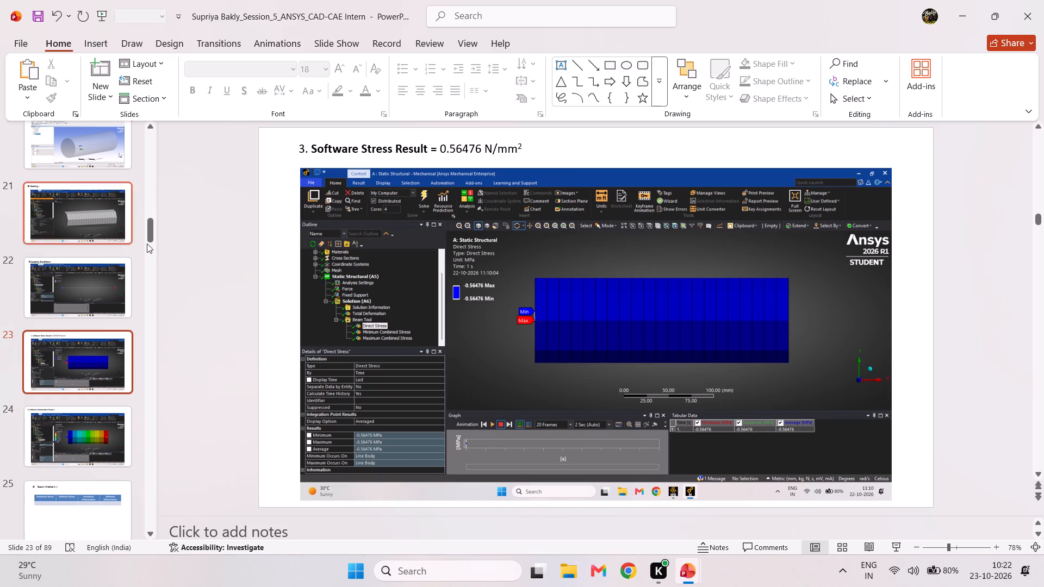
Complete the Software Deformation Result heading on slide 24 with the non-bold value 0.0023863 mm and save the presentation.
click(93, 444)
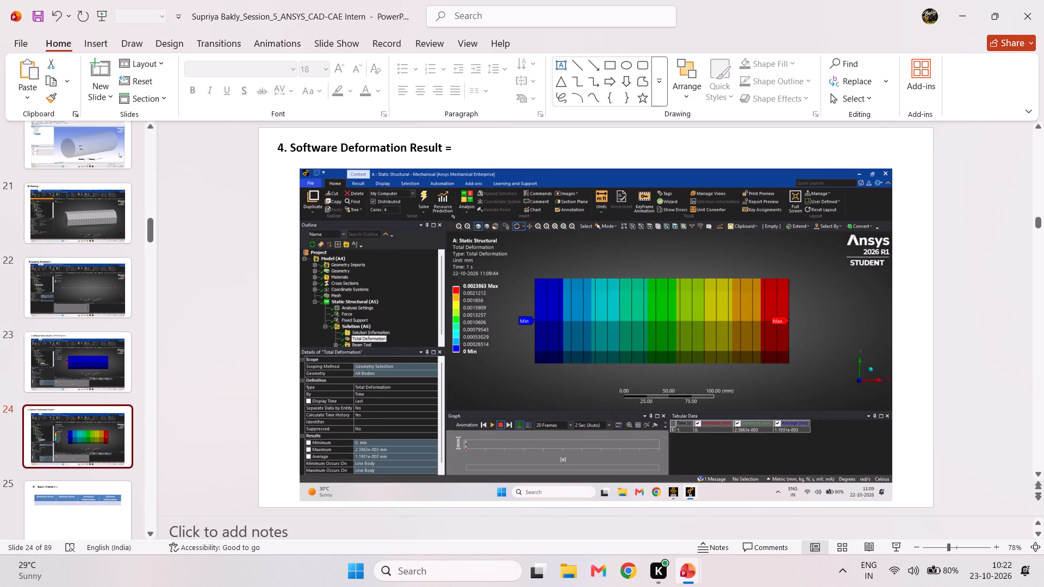
click(455, 148)
click(452, 148)
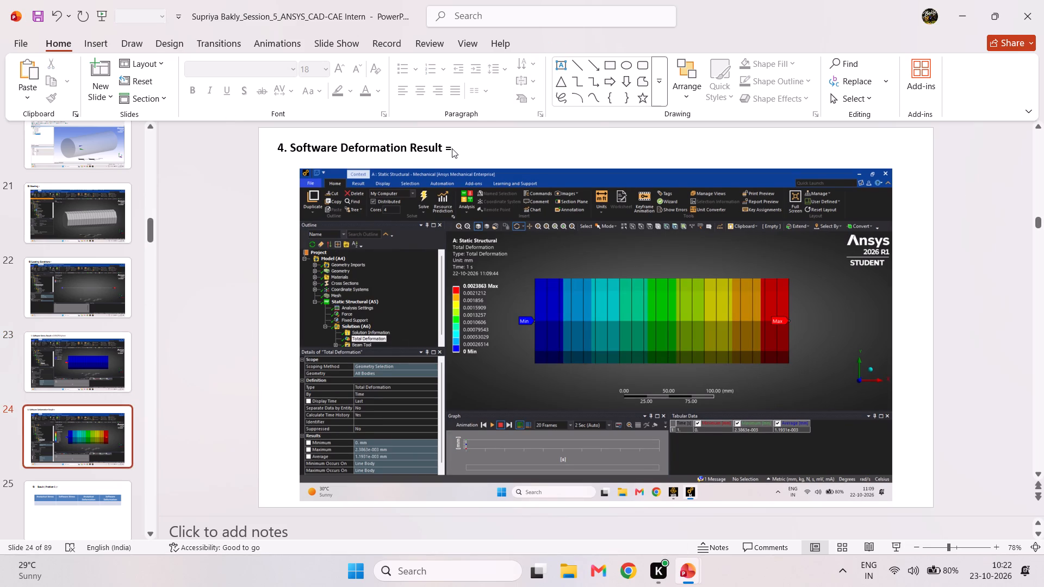
click(451, 148)
key(space)
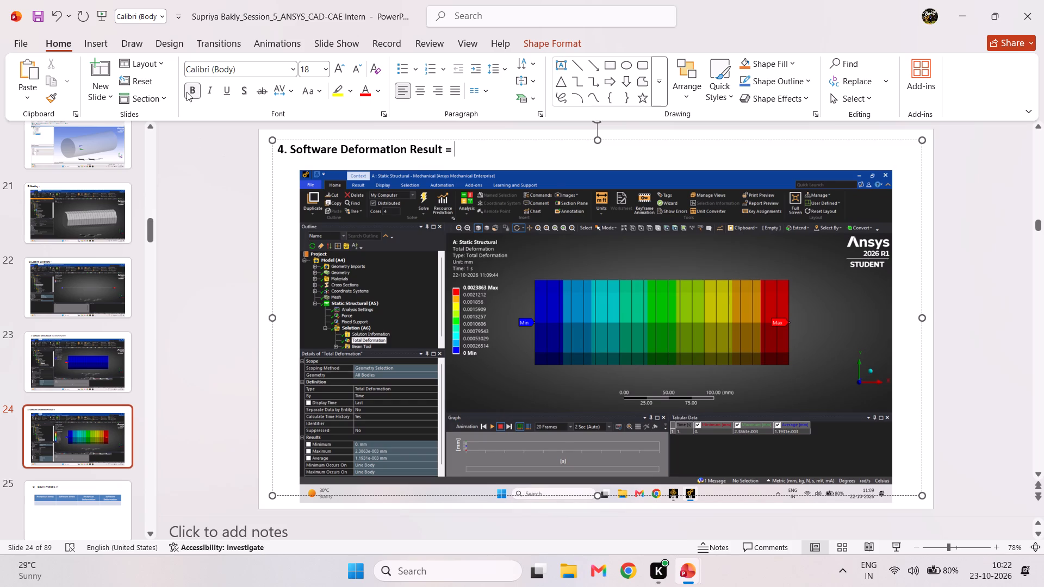
click(187, 92)
text(0.)
text(00)
text(23)
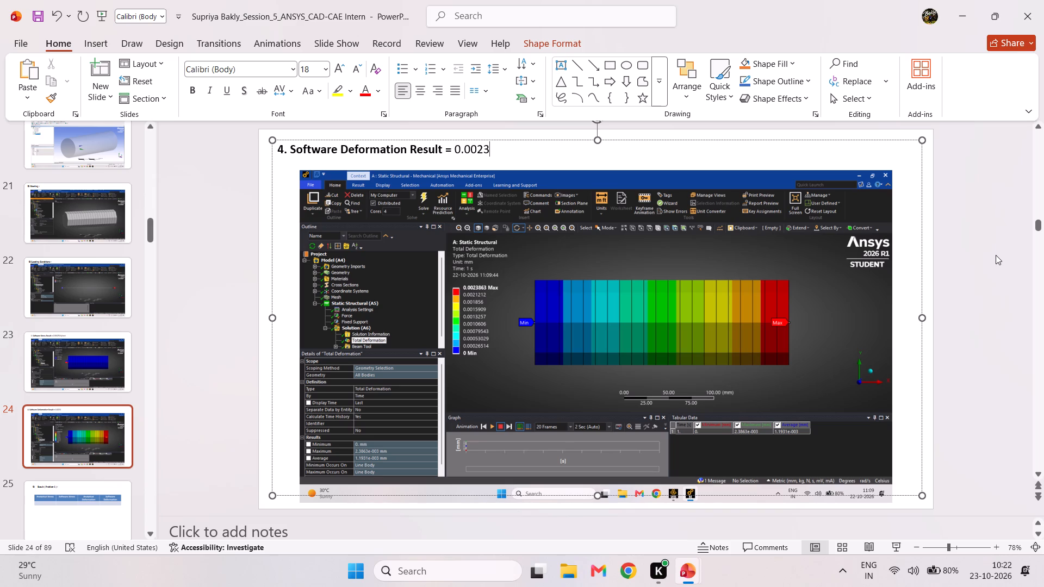
text(863)
key(space)
text(mm)
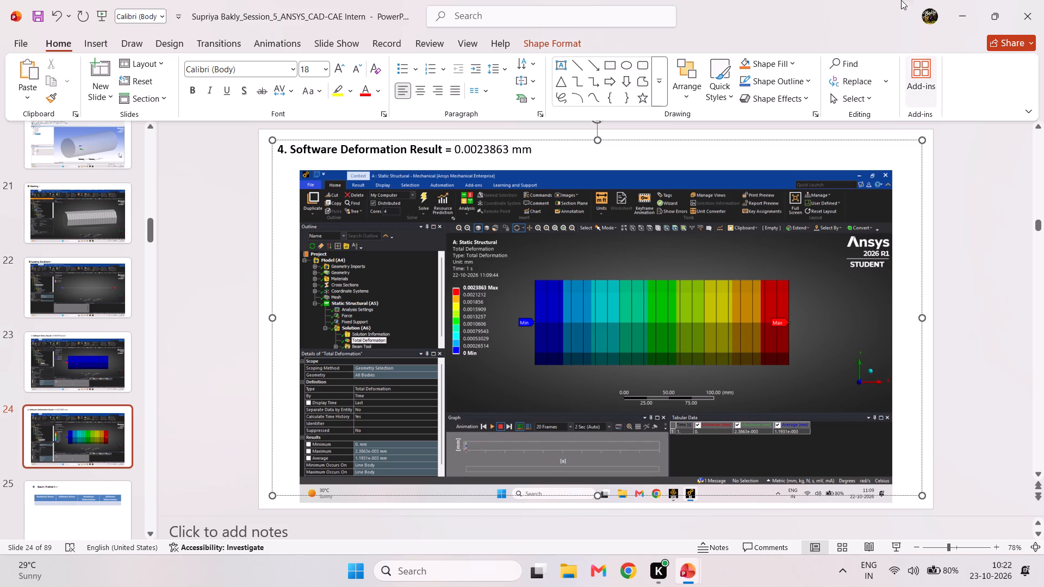
click(39, 15)
Open the Problem 2 result table on slide 25.
scroll(82, 401, down, 9)
click(94, 183)
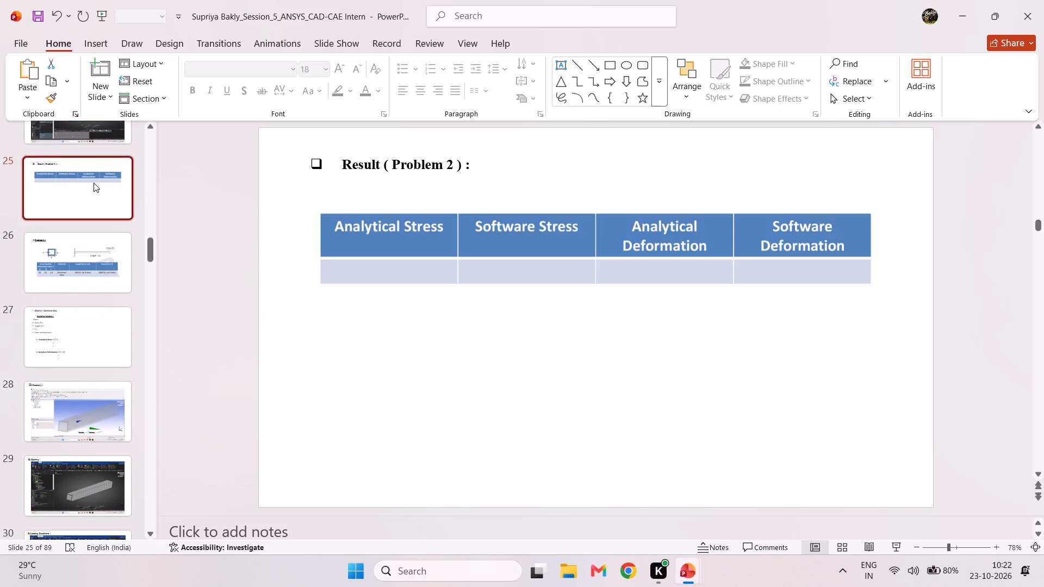
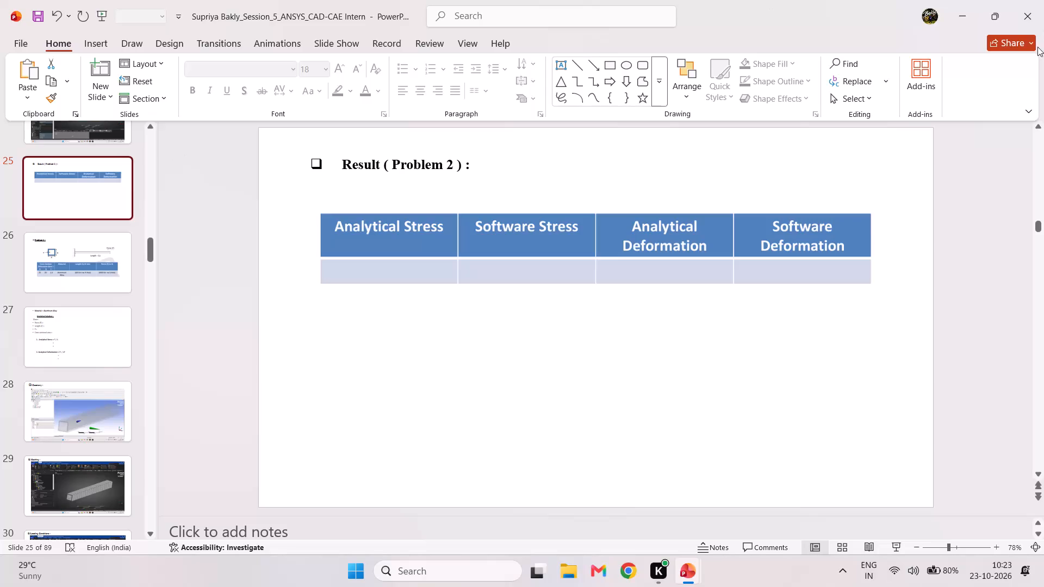
View the Problem 3 statement on slide 26 and open its Analytical Solution on slide 27.
click(74, 177)
click(90, 266)
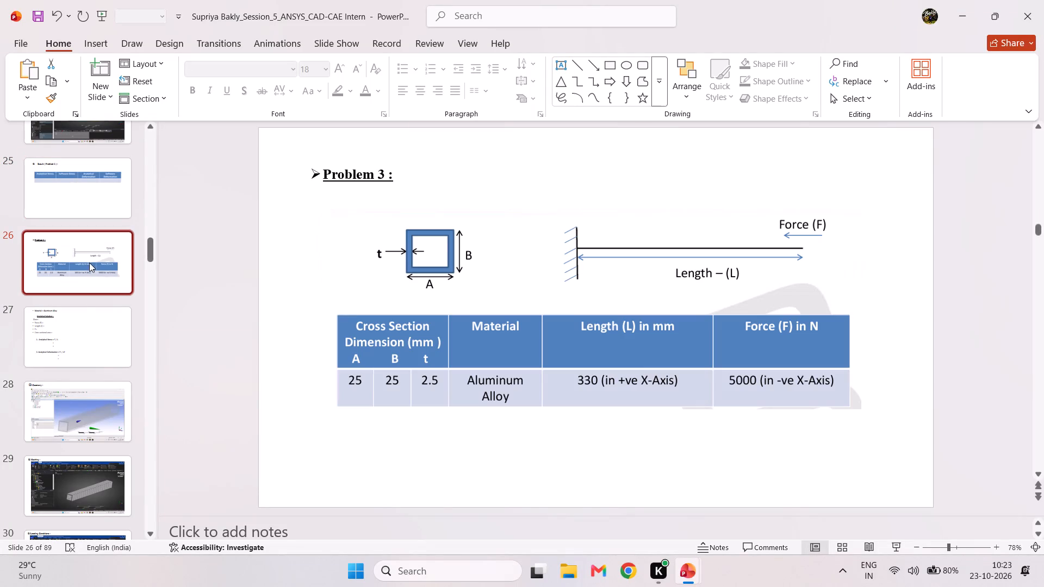
click(71, 357)
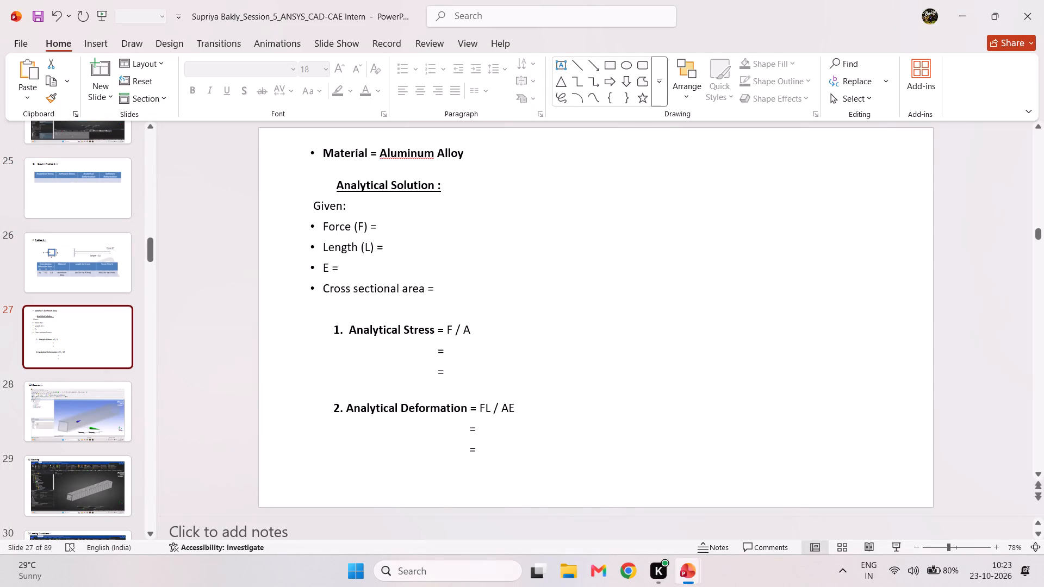
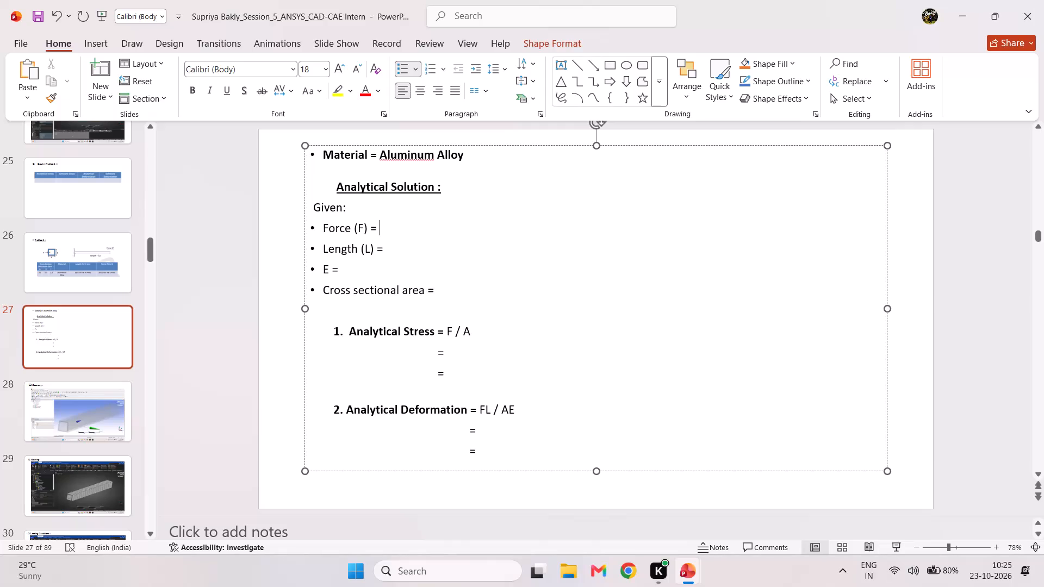
Check the Problem 3 statement on slide 26 and enter 5000 N as the given Force (F) on slide 27.
click(83, 256)
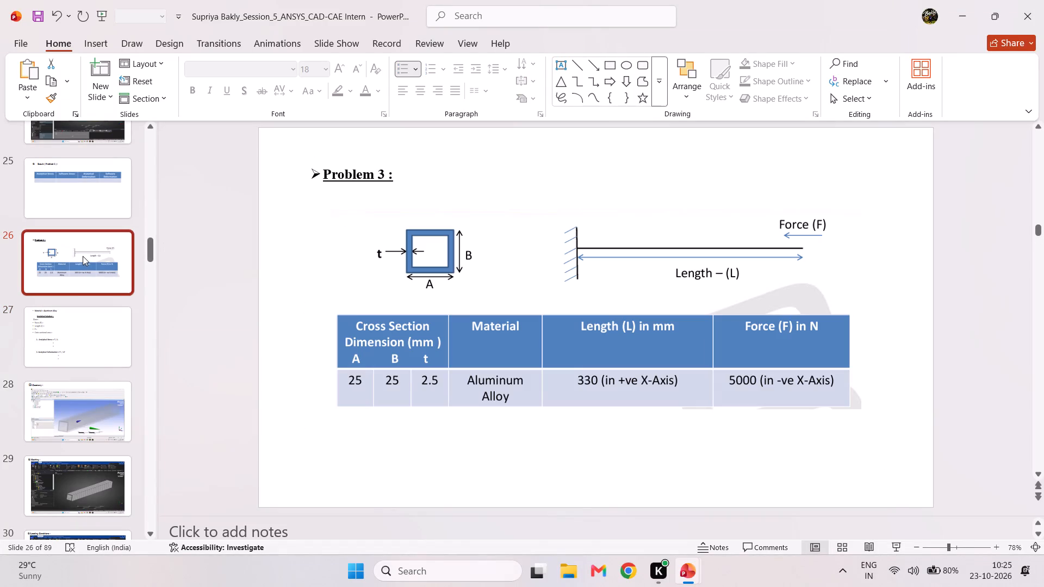
click(98, 338)
double_click(401, 232)
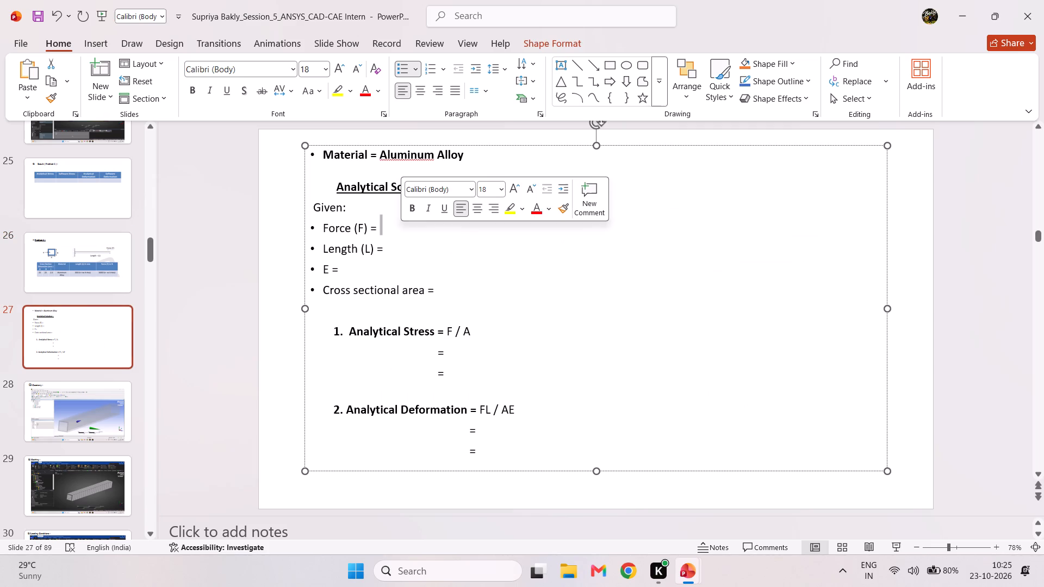
click(401, 232)
key(5)
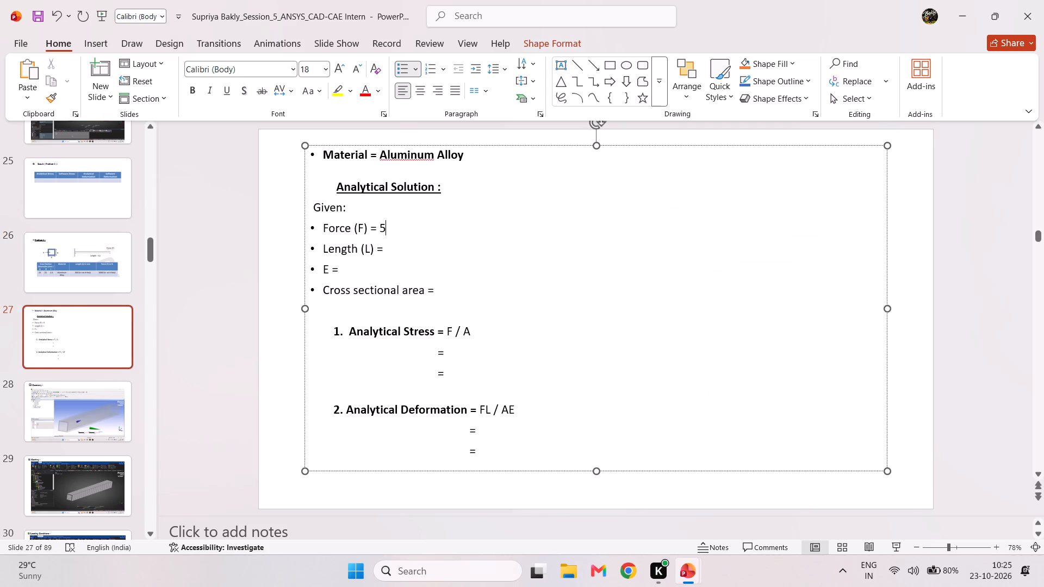
text(000)
key(space)
key(shift+n)
Enter 330 mm as the given Length (L).
click(401, 251)
text(330)
key(space)
text(mm)
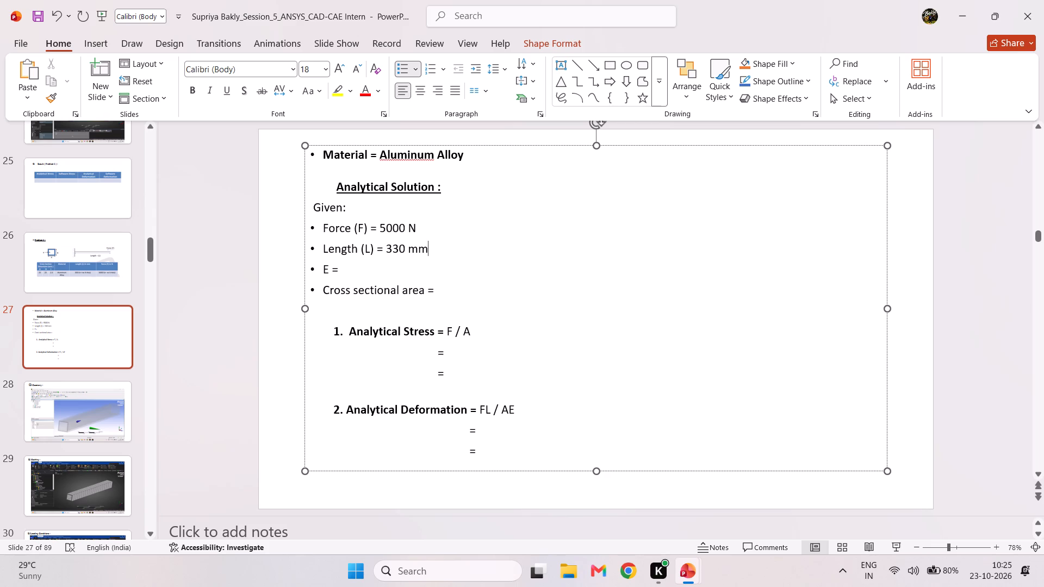
Paste the previously copied value 0.71 x 10⁵ N/mm² after "E =" in the given data.
click(389, 270)
key(super+v)
key(super+v)
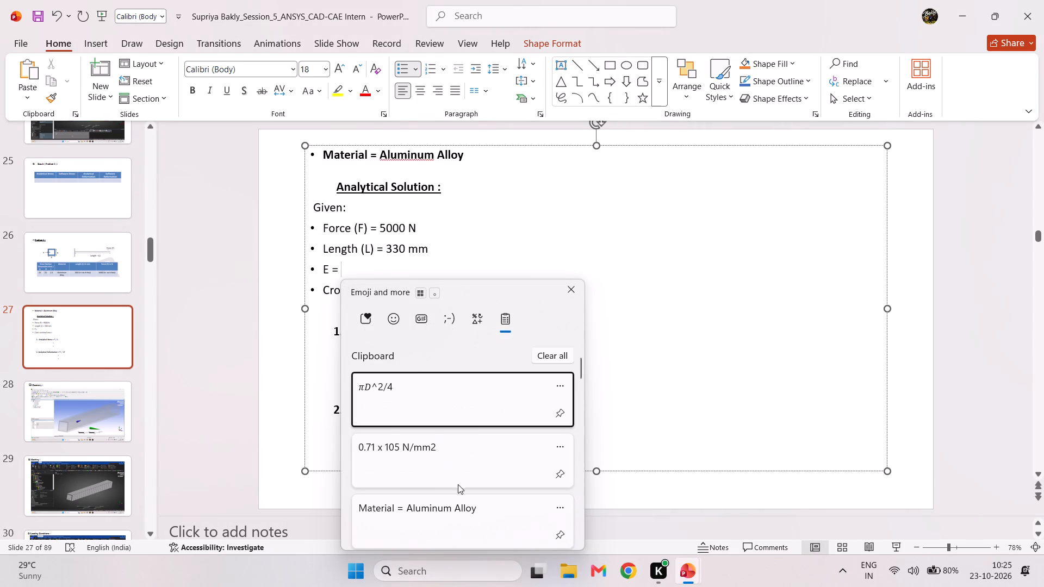
click(448, 465)
key(ctrl+v)
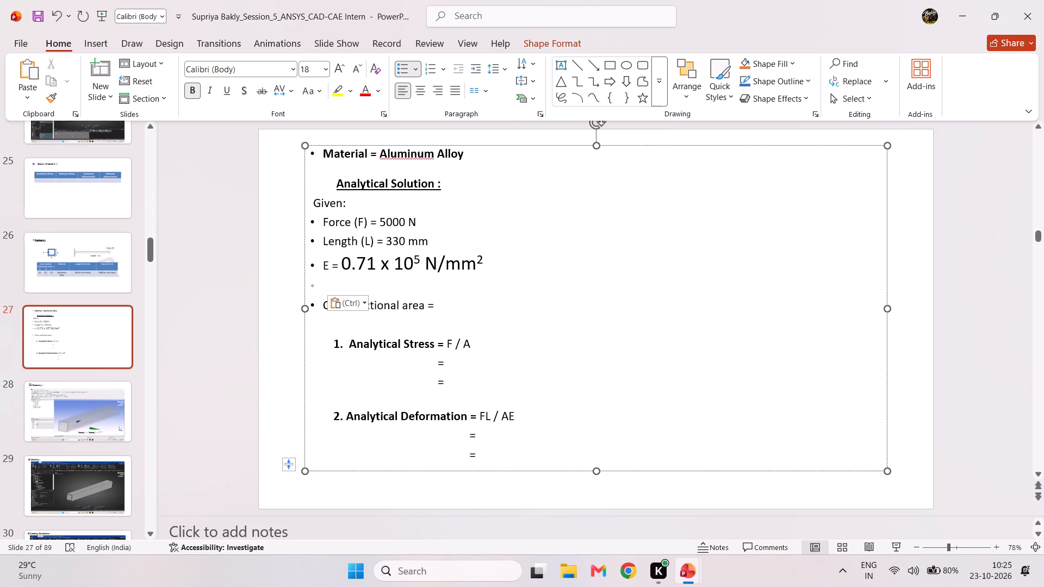
Set the pasted E value 0.71 x 10⁵ N/mm² to font size 18.
drag(492, 270, 340, 270)
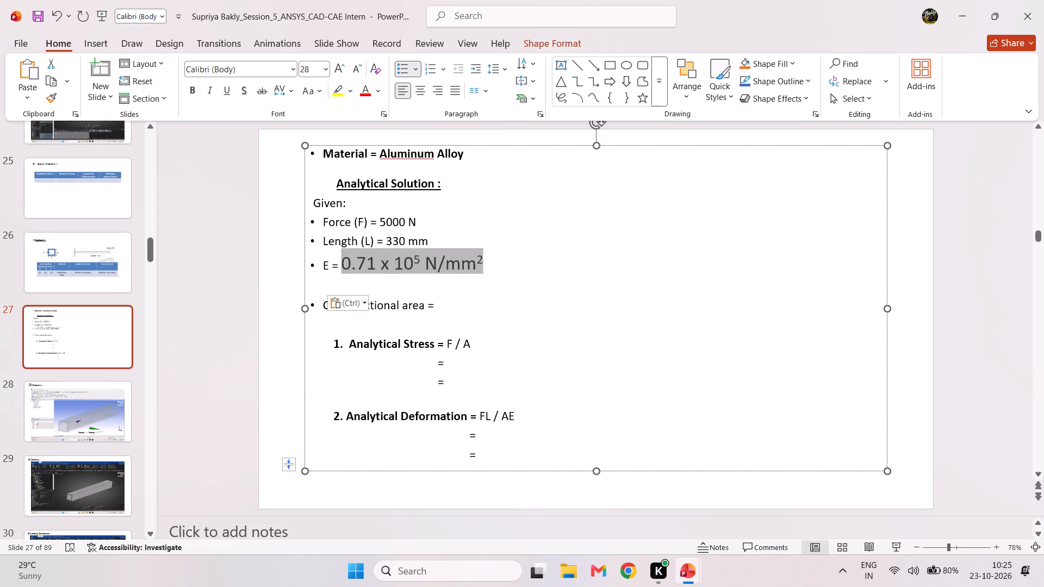
drag(340, 270, 340, 270)
click(431, 226)
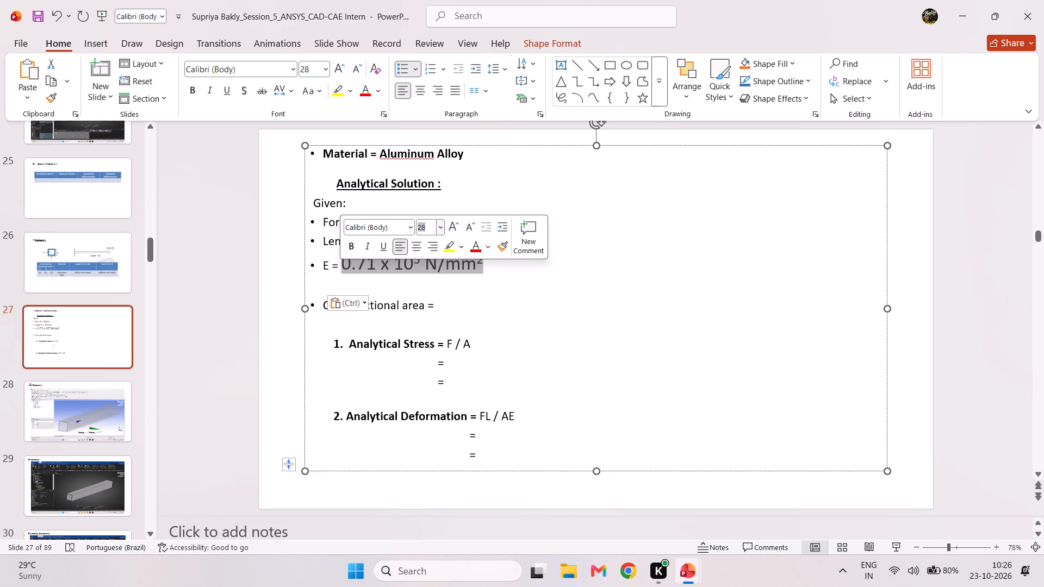
text(18)
key(Return)
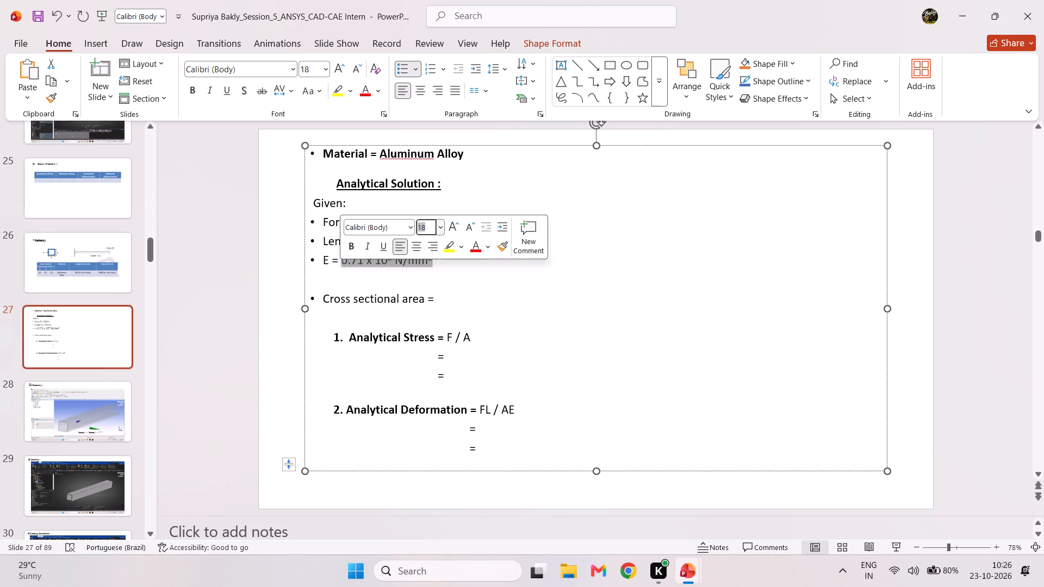
Paste the previously copied text "Cross section dimension" into the empty bullet below the E value.
click(409, 278)
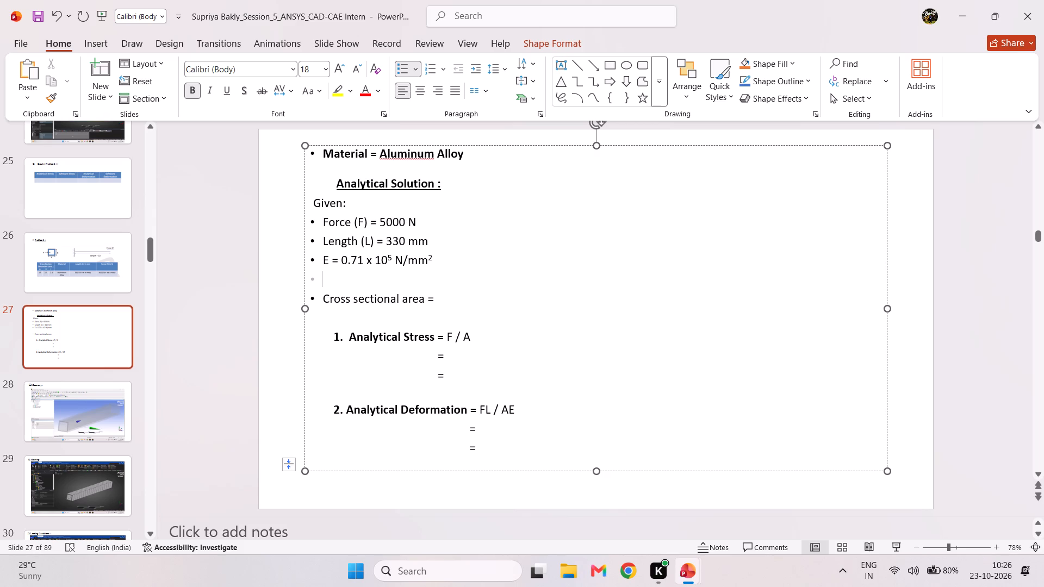
key(super+v)
scroll(401, 355, up, 1)
scroll(401, 361, down, 1)
scroll(395, 478, down, 2)
scroll(395, 478, up, 3)
scroll(395, 479, down, 6)
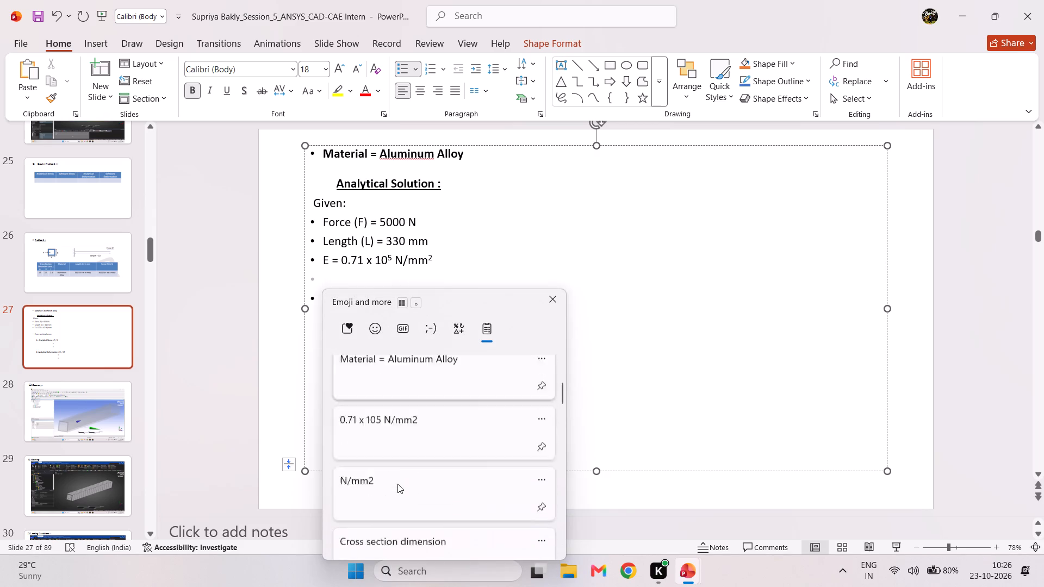
scroll(397, 484, down, 2)
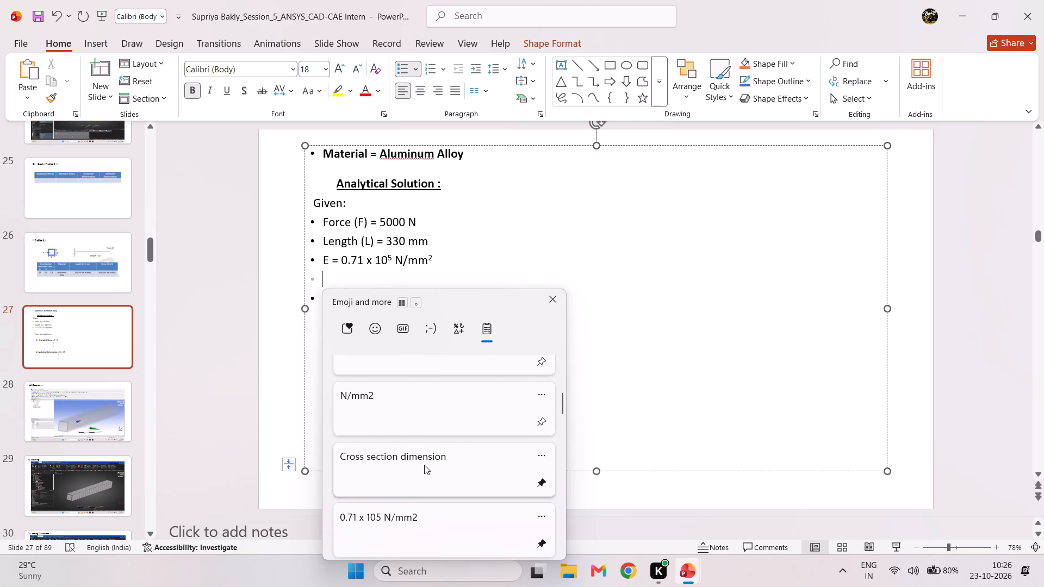
click(424, 465)
key(ctrl+v)
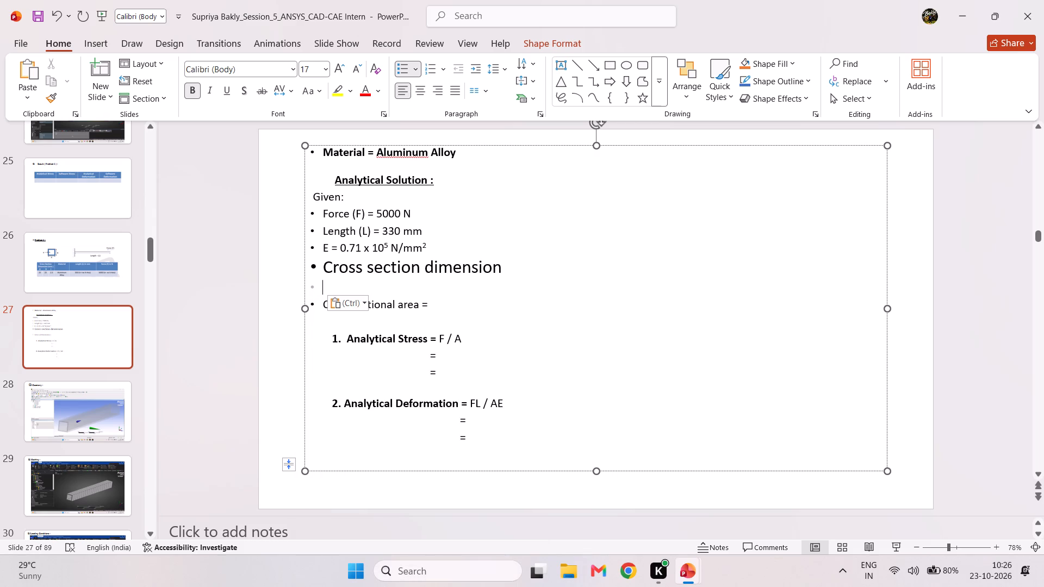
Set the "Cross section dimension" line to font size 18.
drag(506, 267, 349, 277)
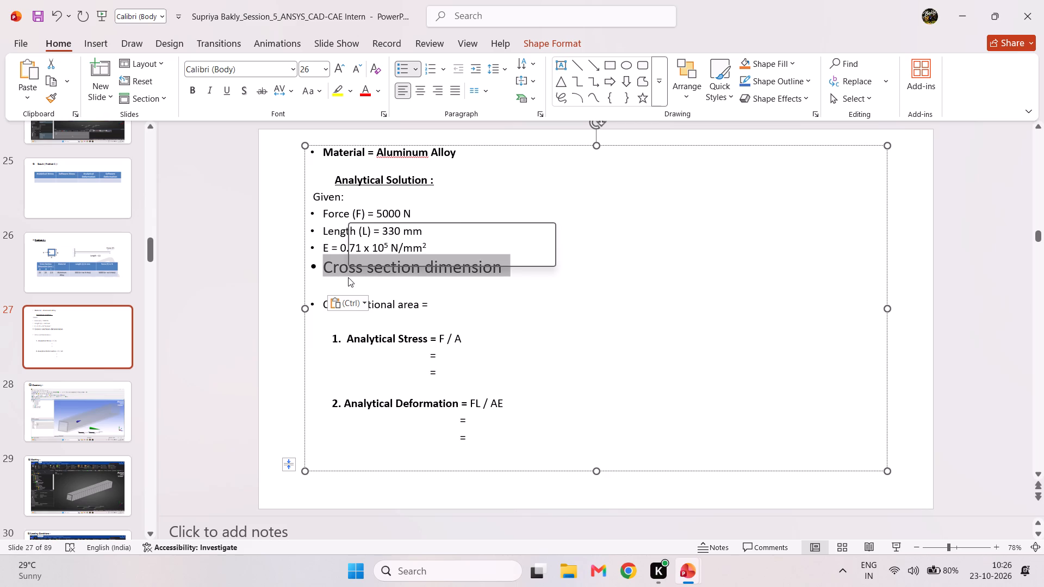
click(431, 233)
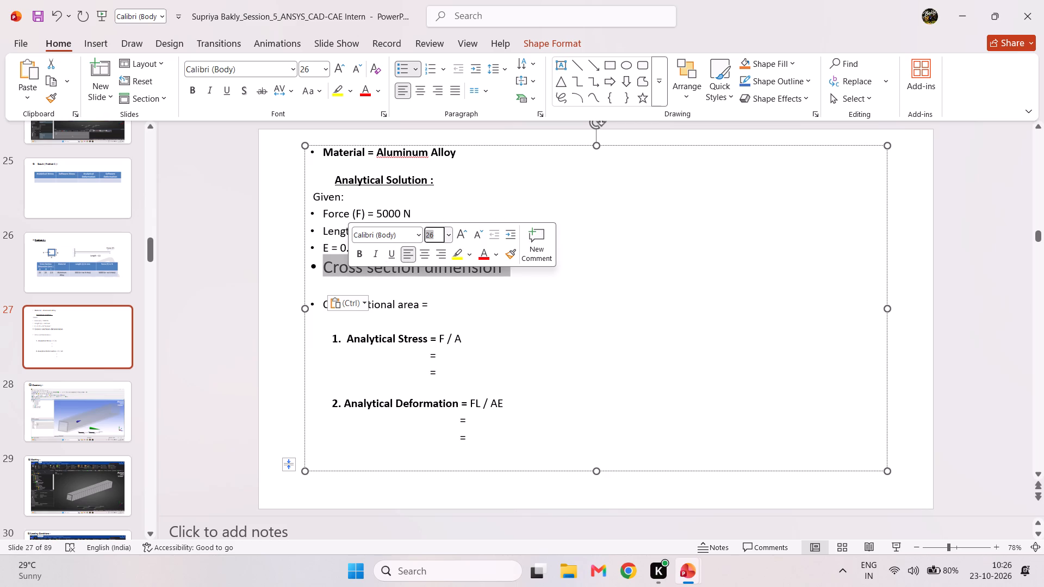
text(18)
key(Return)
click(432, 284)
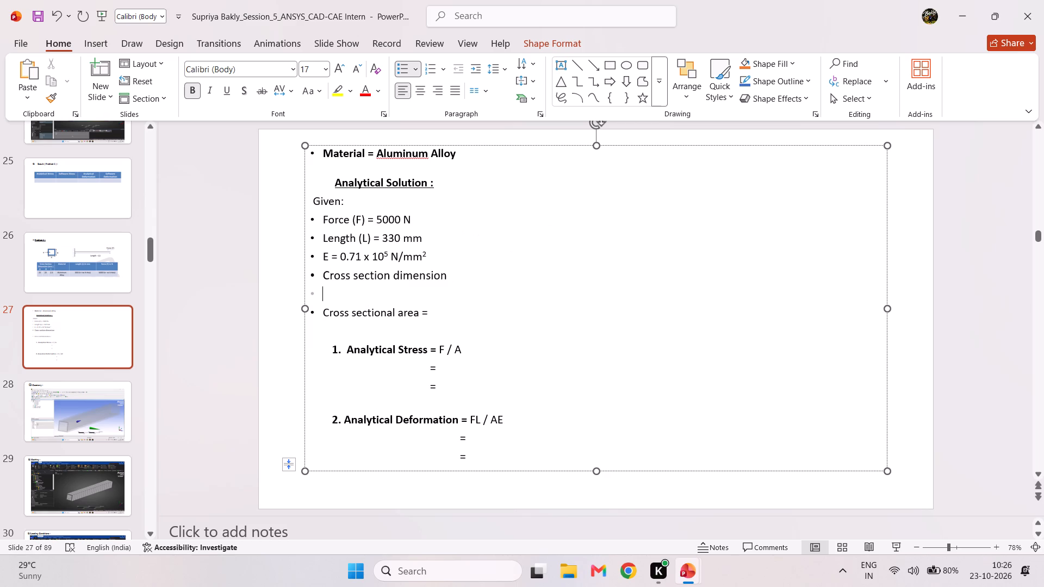
Set the "Cross section dimension" line to font size 17 to match the surrounding given data.
click(417, 274)
click(476, 279)
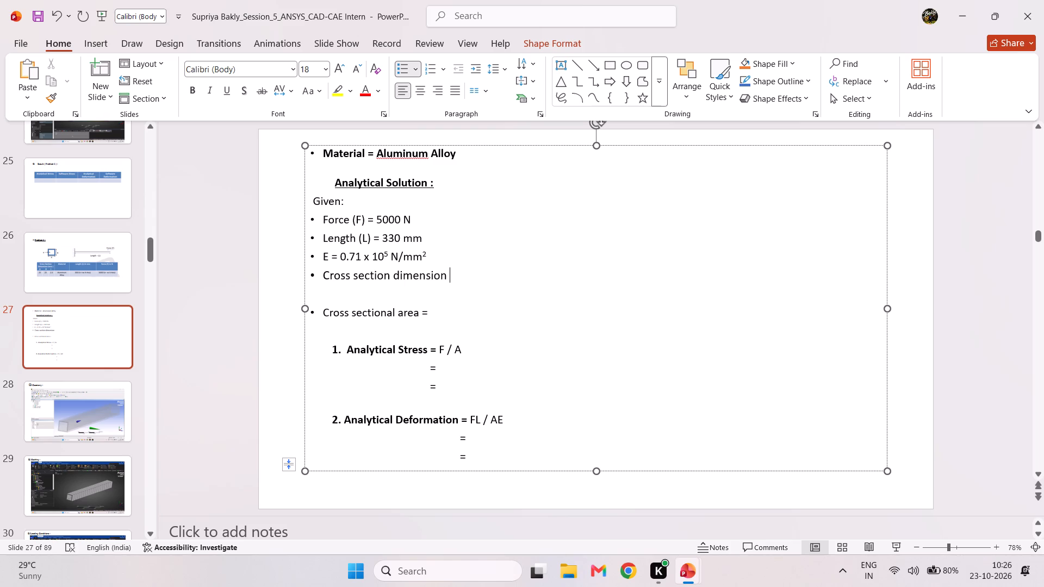
click(374, 257)
drag(455, 282, 449, 282)
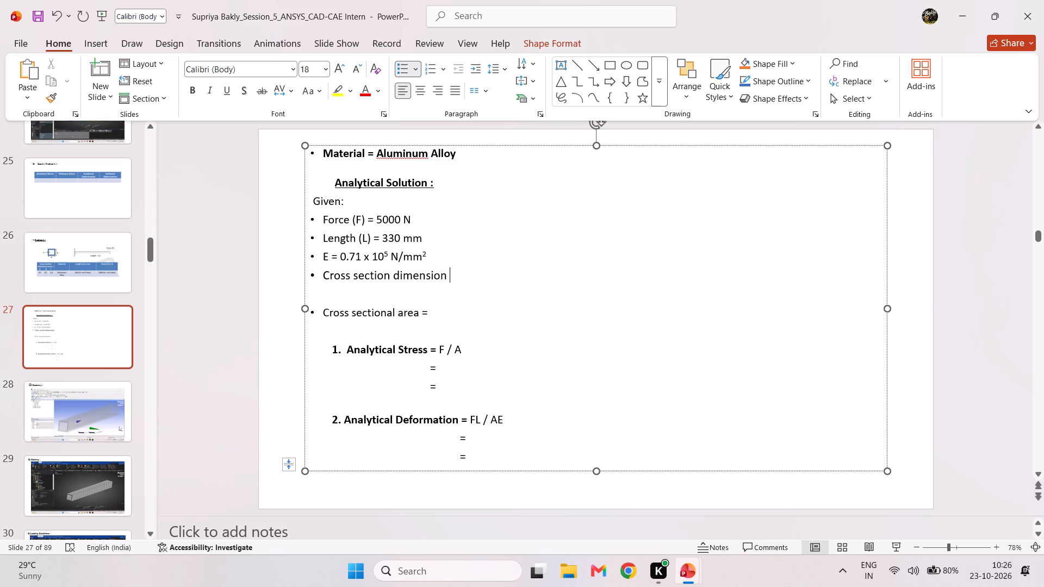
drag(449, 282, 323, 278)
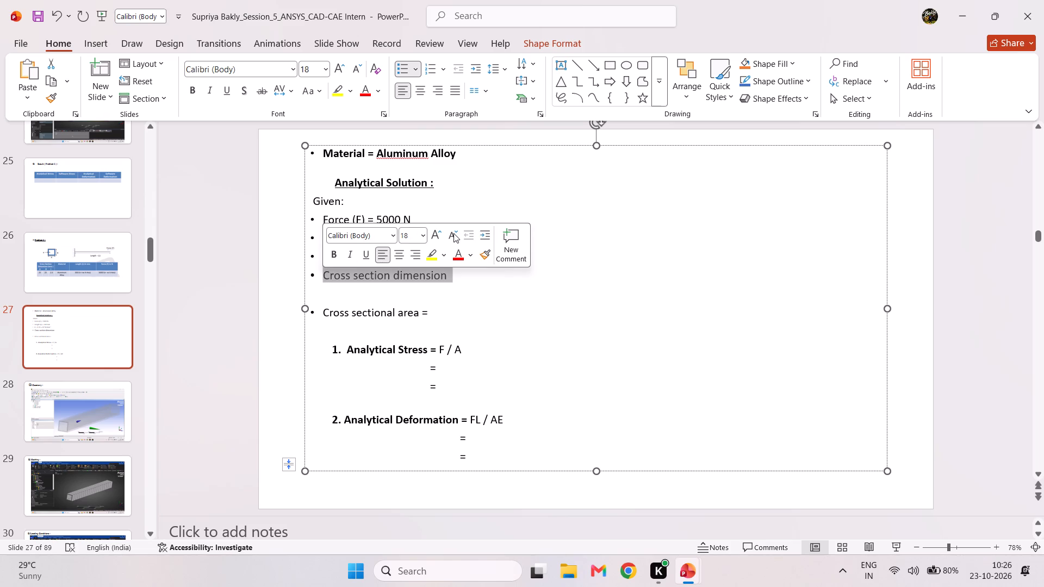
click(453, 233)
click(432, 234)
click(413, 234)
key(1)
key(7)
key(Return)
click(444, 280)
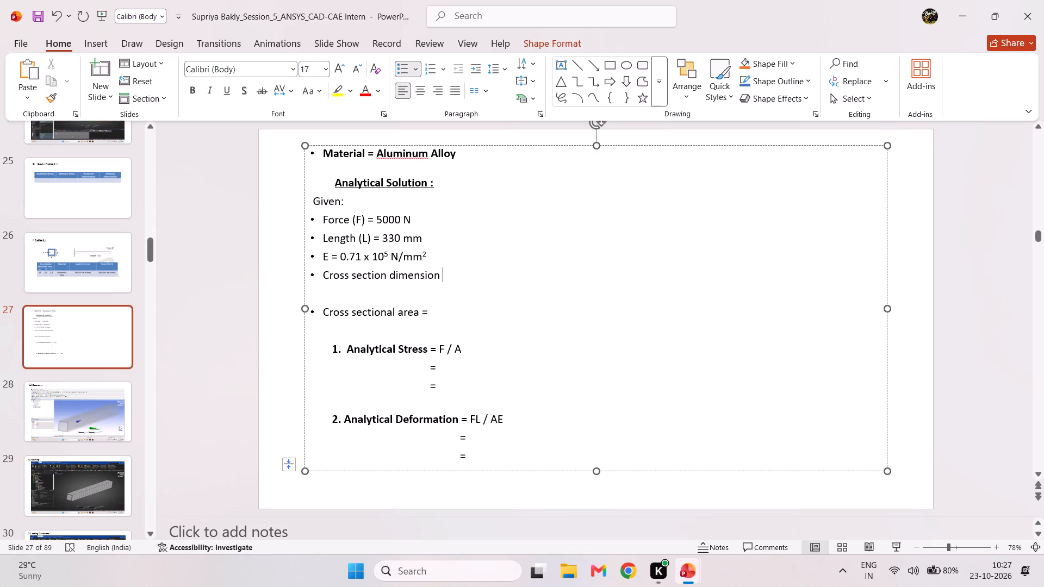
click(345, 243)
click(463, 277)
Remove the bullet from the empty line below "Cross section dimension" and indent that line with spaces.
click(363, 298)
key(BackSpace)
key(space)
key(space)
key(space)
key(space)
key(space)
key(space)
key(space)
key(space)
key(space)
Enter "A = 25 mm," on the indented line below "Cross section dimension".
key(shift+a)
key(space)
text(=)
key(space)
text(25)
key(space)
text(mm)
key(space)
key(BackSpace)
text(,)
key(space)
Continue the dimension line with "B = 25 mm, t = 2.5 mm".
key(shift+b)
key(space)
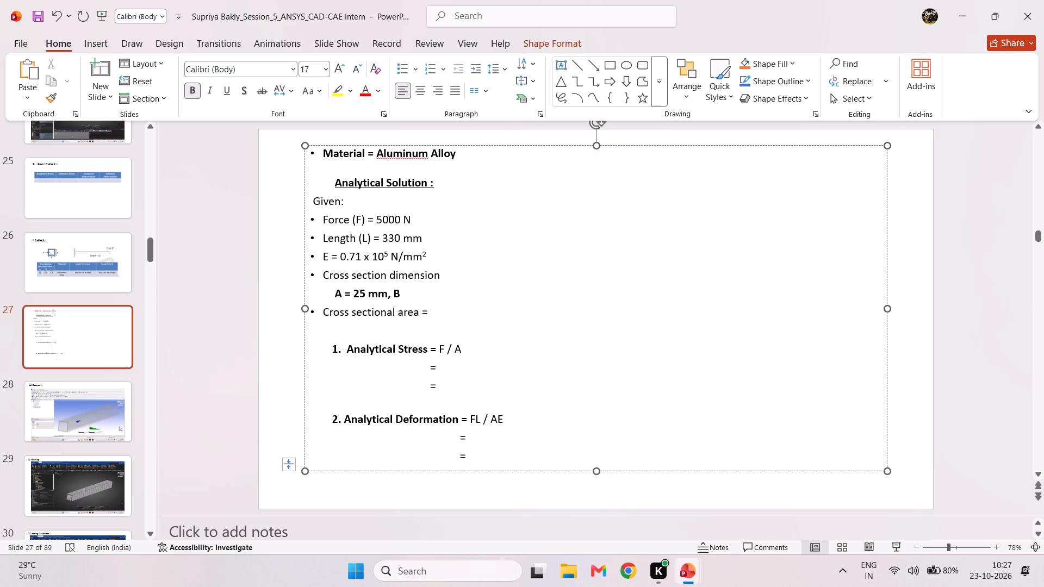
key(equal)
key(space)
text(25)
key(space)
text(mm)
text(,)
key(space)
key(t)
key(space)
text(=)
key(space)
text(2.5 mm)
key(space)
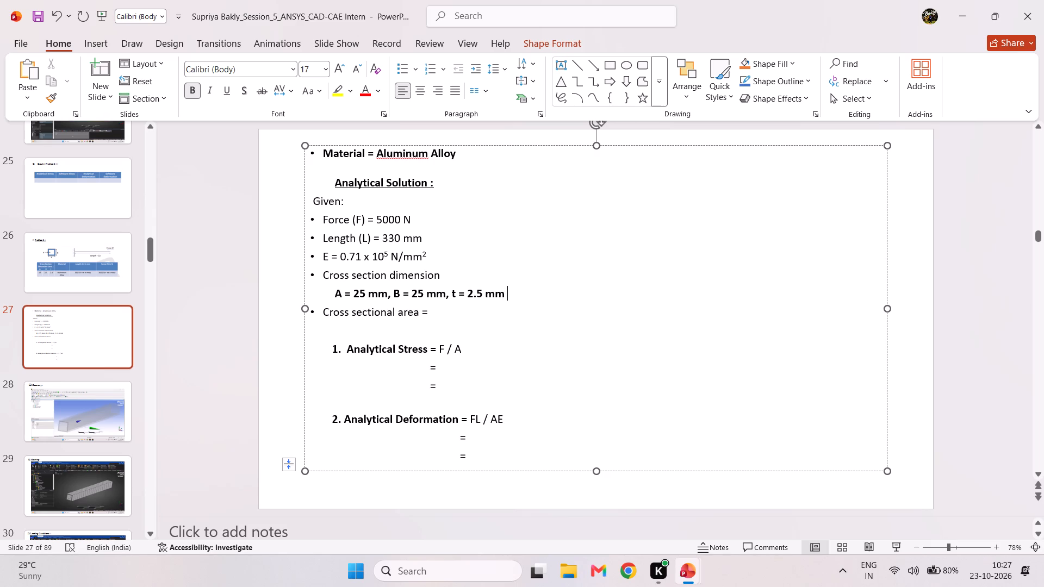
Remove the bold formatting from the whole A, B and t dimension line.
drag(514, 291, 417, 296)
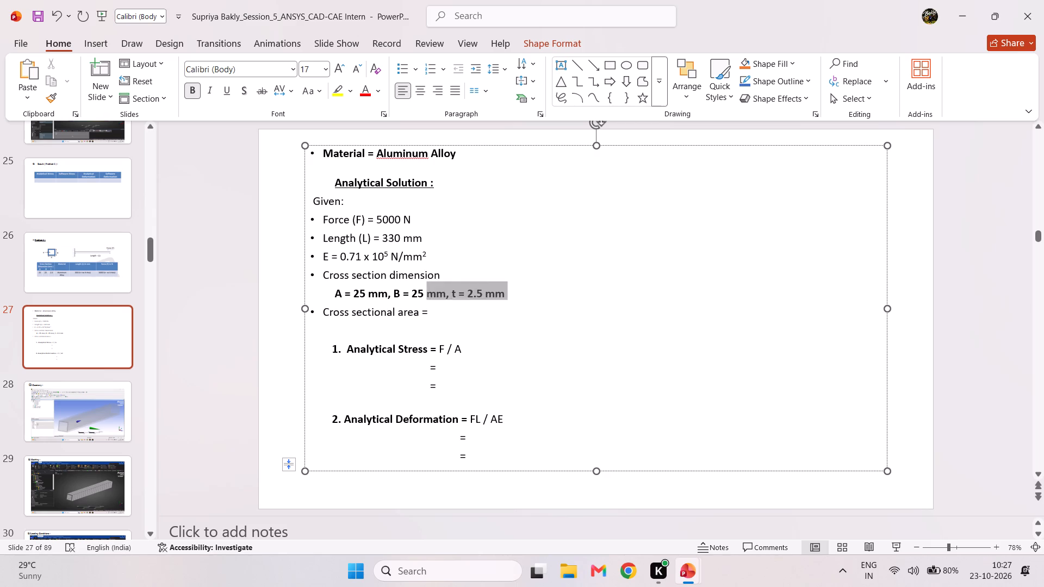
drag(417, 296, 316, 297)
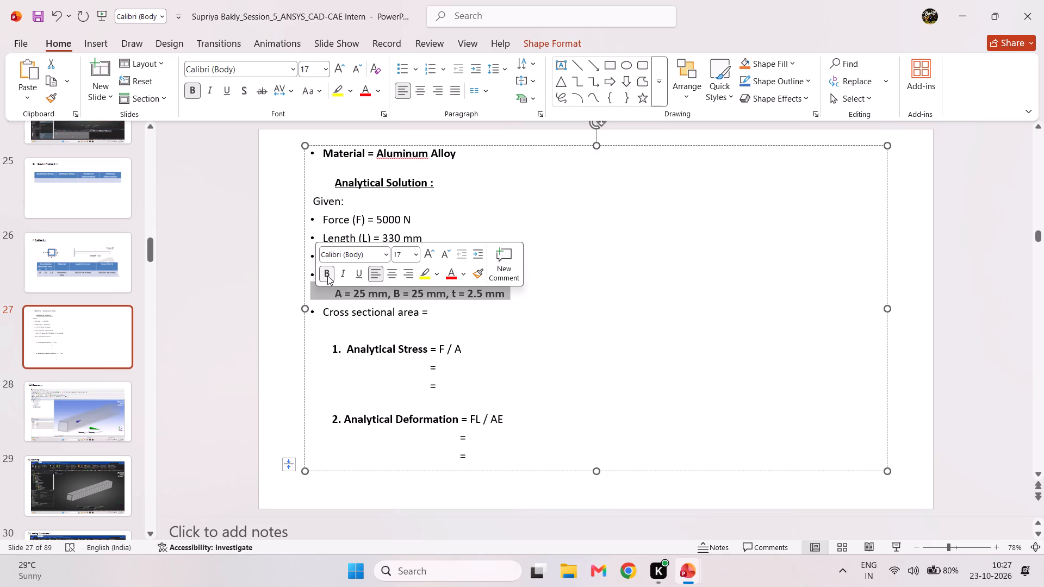
click(327, 276)
Complete the "Cross sectional area =" line with "625 – 400 = 225 mm", spaced after the equals sign.
click(465, 315)
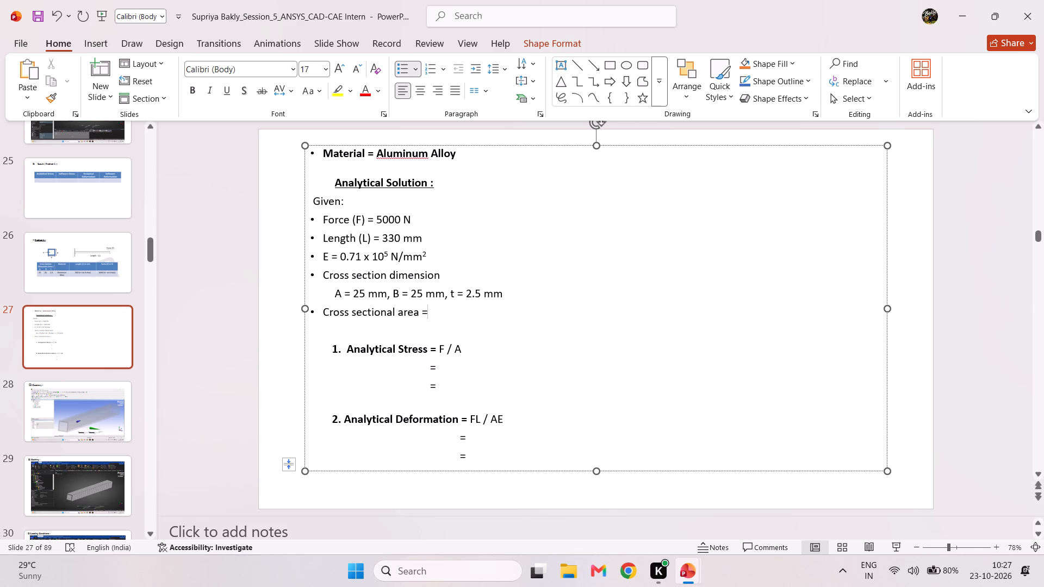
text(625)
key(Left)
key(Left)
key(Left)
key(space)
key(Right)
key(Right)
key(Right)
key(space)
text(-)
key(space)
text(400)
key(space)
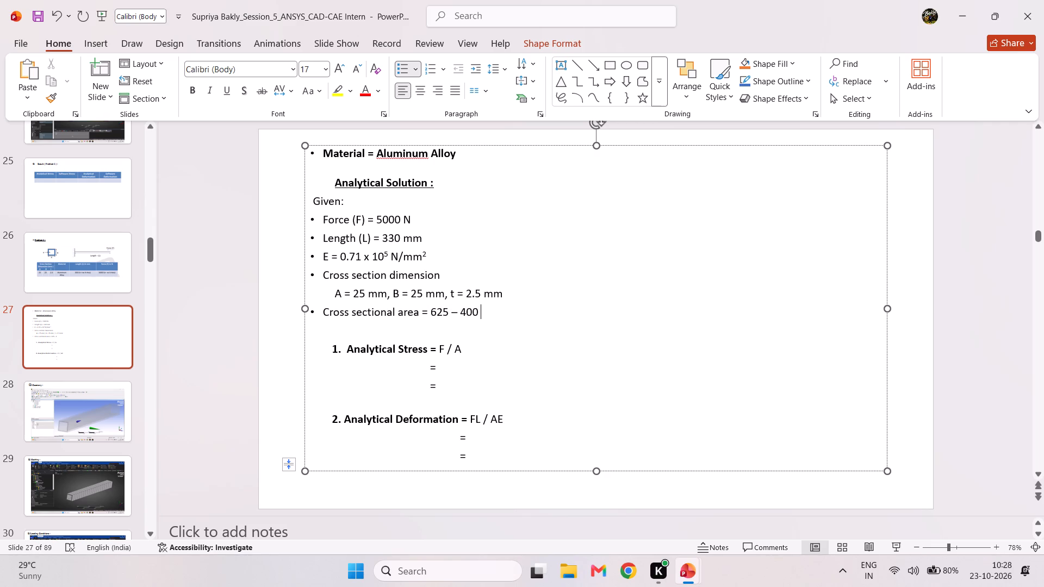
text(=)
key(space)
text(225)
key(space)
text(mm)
Append a single 2 to the mm unit at the end of the cross sectional area line.
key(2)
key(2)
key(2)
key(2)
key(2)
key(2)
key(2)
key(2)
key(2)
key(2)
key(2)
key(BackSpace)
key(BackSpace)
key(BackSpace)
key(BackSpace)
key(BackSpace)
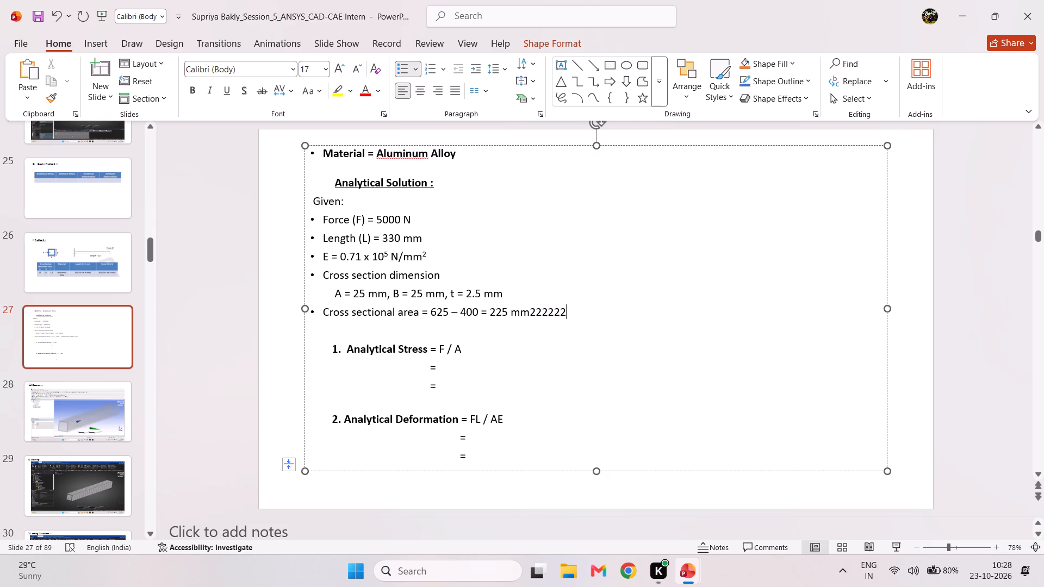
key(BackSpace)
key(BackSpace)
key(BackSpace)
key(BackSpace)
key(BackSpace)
Format the 2 after mm in the cross sectional area line as superscript.
drag(539, 313, 526, 315)
drag(526, 315, 527, 314)
key(ctrl+shift+equal)
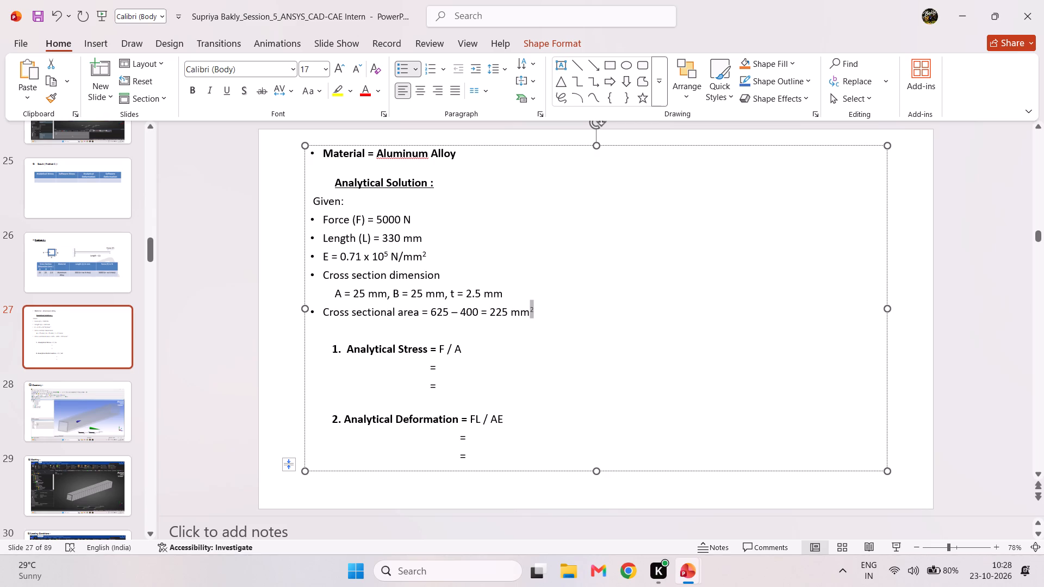
Enter "5000 / 225" after the first blank equals sign under Analytical Stress.
click(477, 364)
text(5000 /)
key(space)
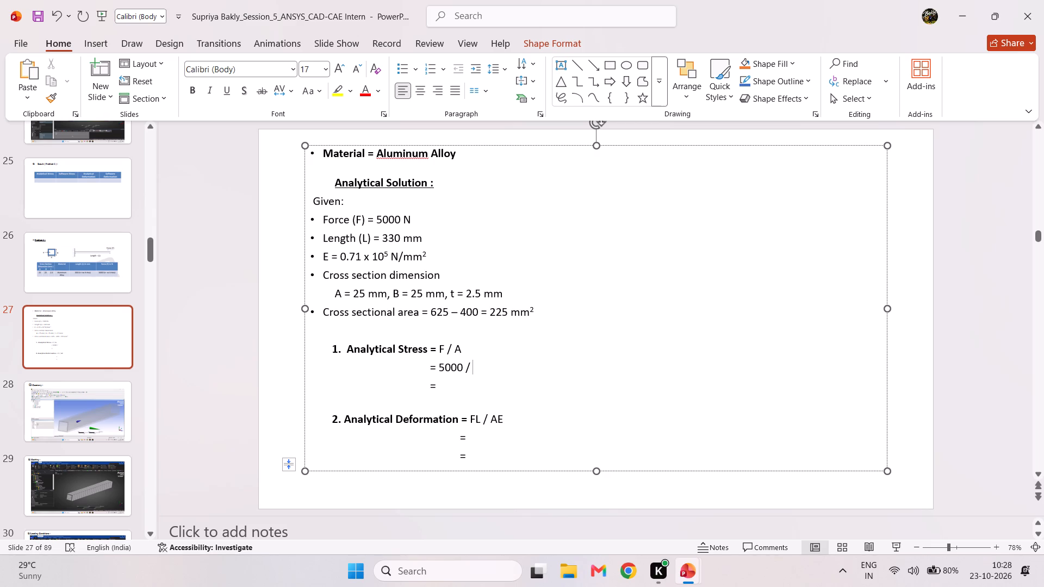
text(225)
key(space)
Enter the analytical stress result "22.22" after the second equals sign, followed by the N/mm² unit reused from the clipboard history.
click(479, 386)
text(22.)
text(22)
key(space)
key(super+v)
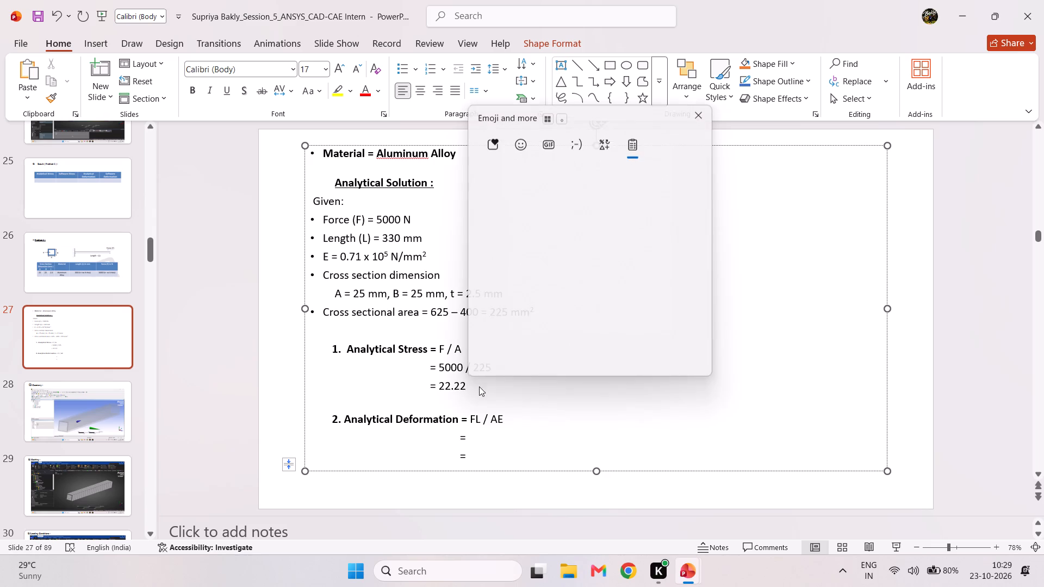
scroll(556, 263, down, 4)
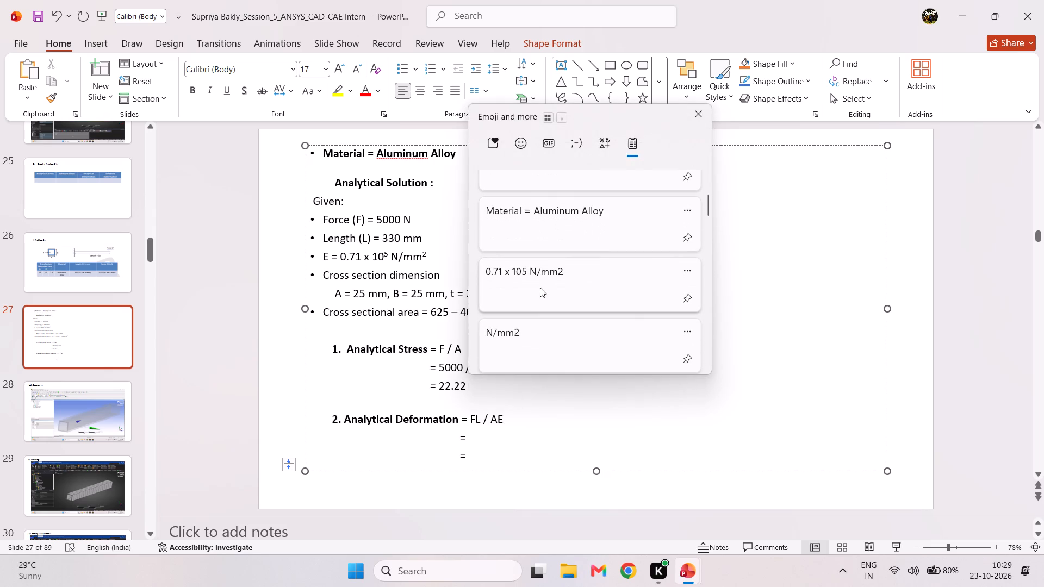
click(521, 330)
key(ctrl+v)
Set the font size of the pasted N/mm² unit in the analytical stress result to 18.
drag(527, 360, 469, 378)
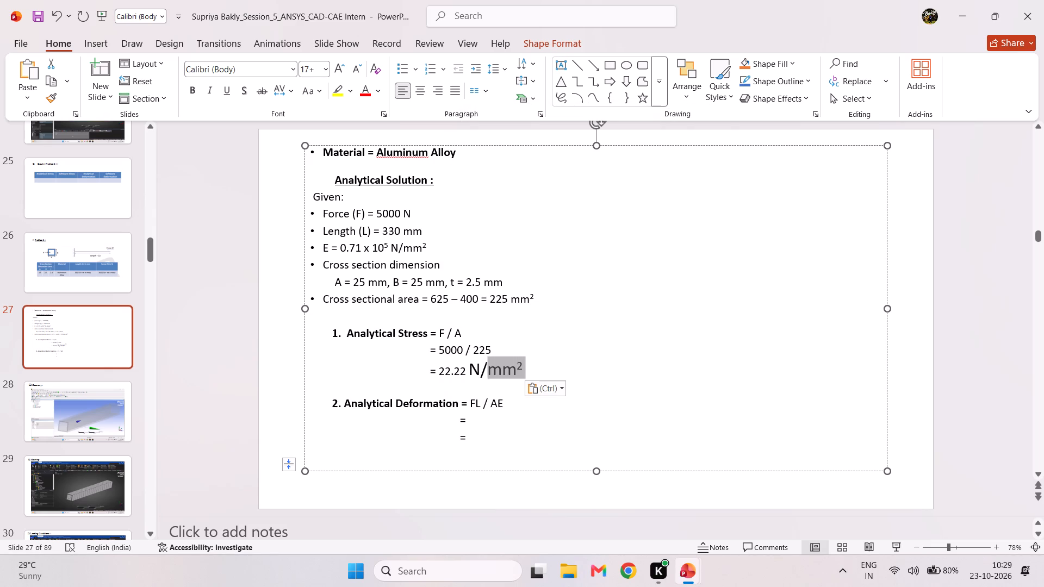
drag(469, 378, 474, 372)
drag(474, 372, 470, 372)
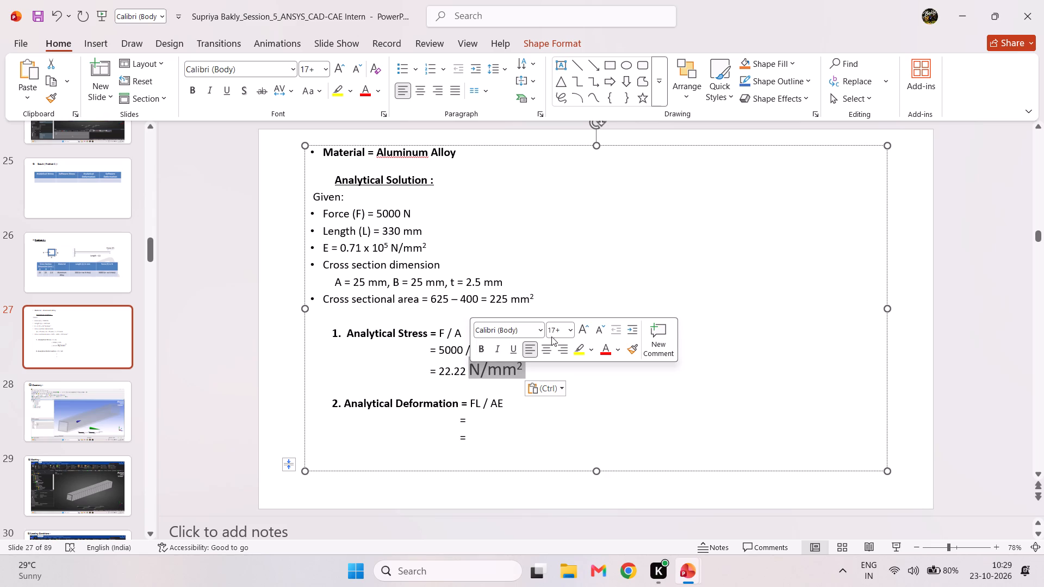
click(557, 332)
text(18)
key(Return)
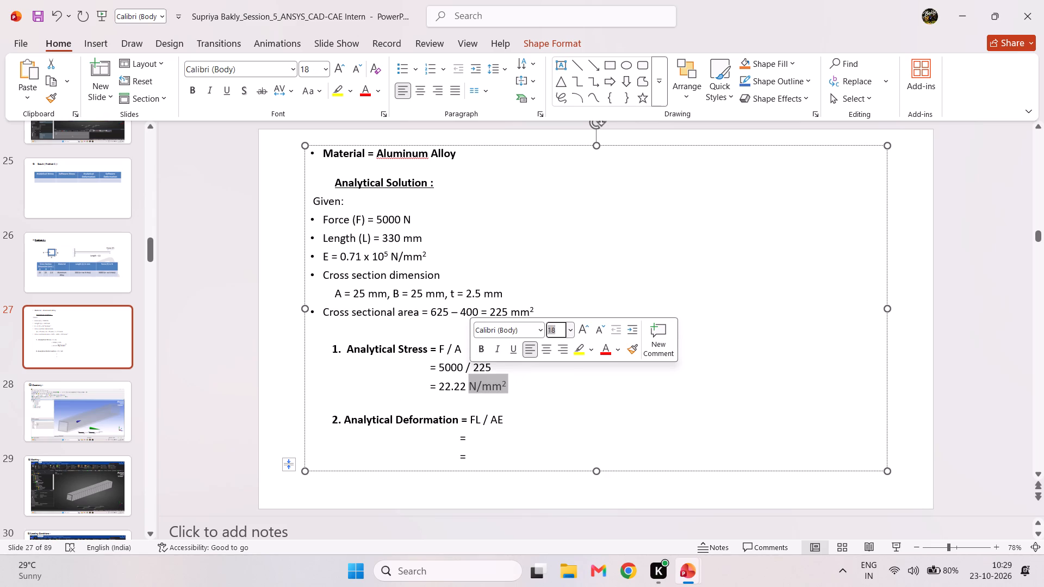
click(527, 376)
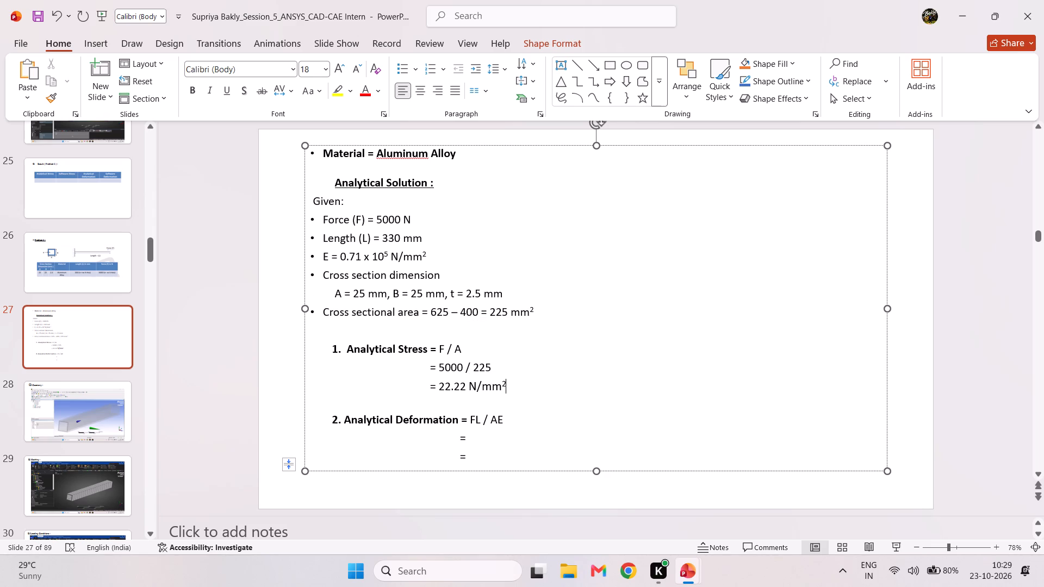
Set the font size of the N/mm² unit in the analytical stress result to 17.
drag(512, 385, 473, 389)
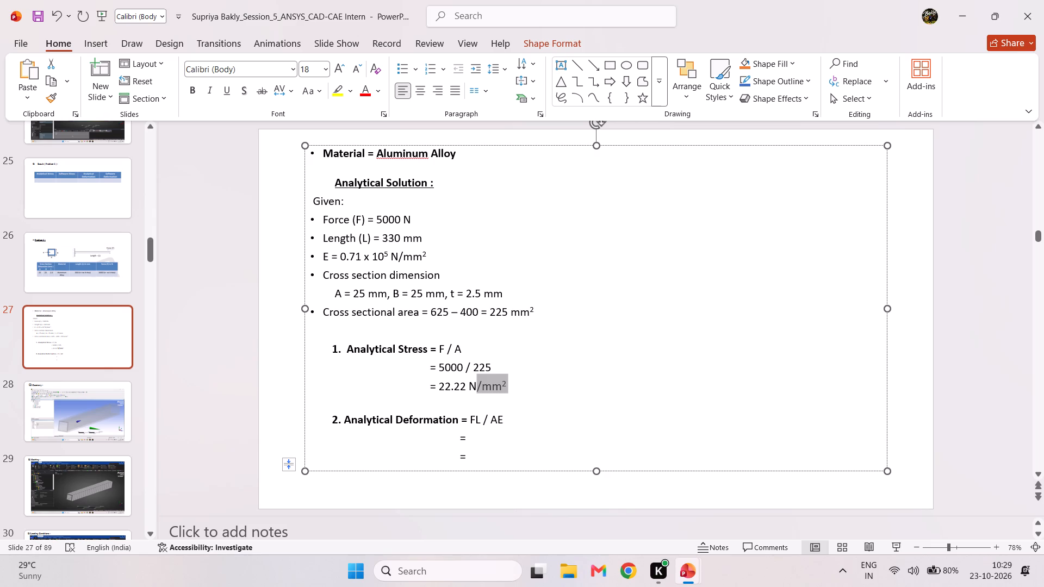
drag(473, 389, 472, 389)
click(444, 385)
drag(520, 385, 492, 391)
drag(492, 391, 470, 391)
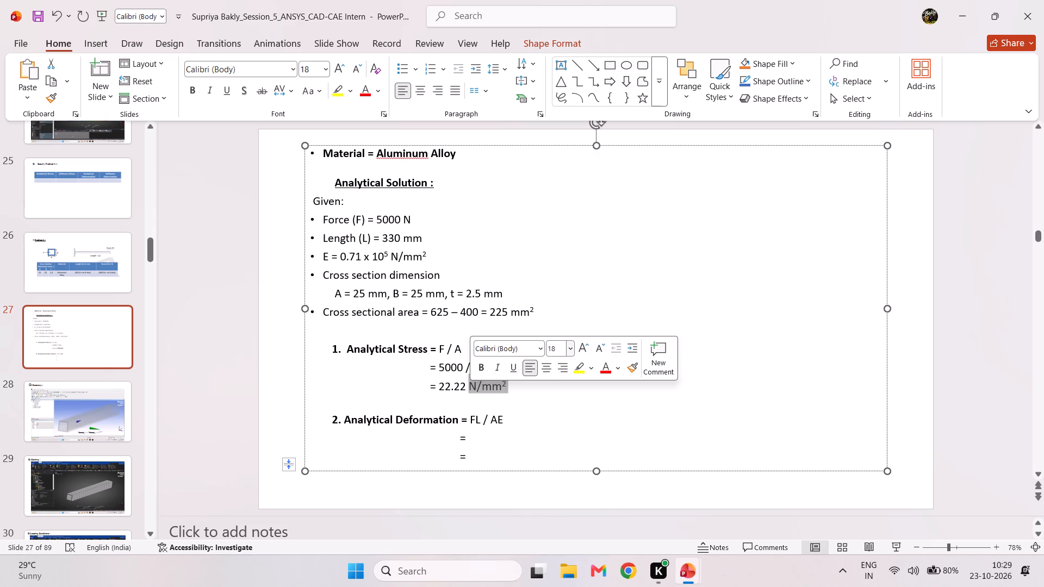
click(555, 347)
key(1)
key(7)
key(Return)
click(563, 410)
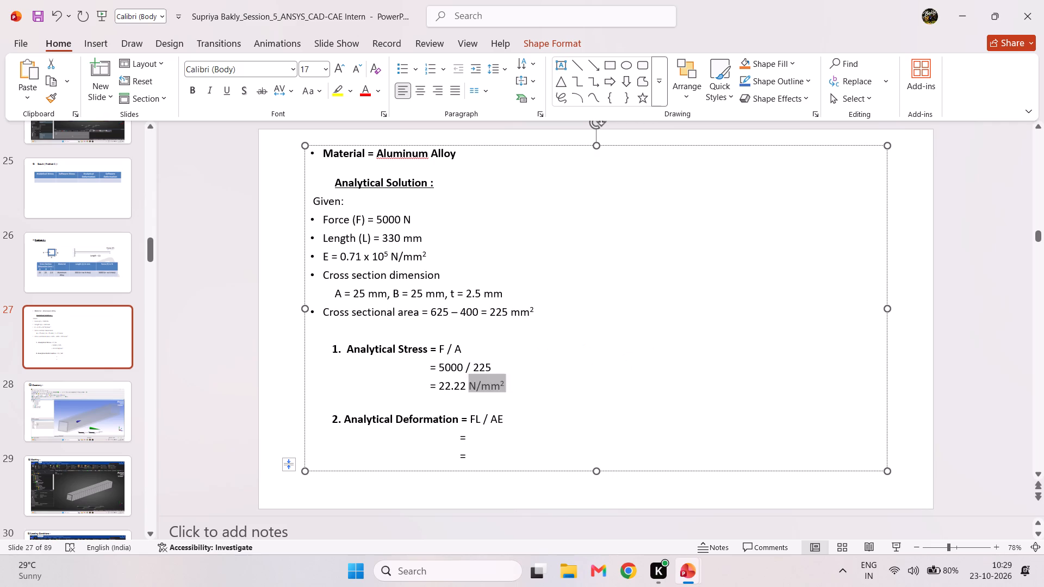
Enter "5000 x 330 / 225 x" after the first blank equals sign under Analytical Deformation, followed by "0.71 x 10⁵ N/mm²" from the clipboard history.
click(488, 438)
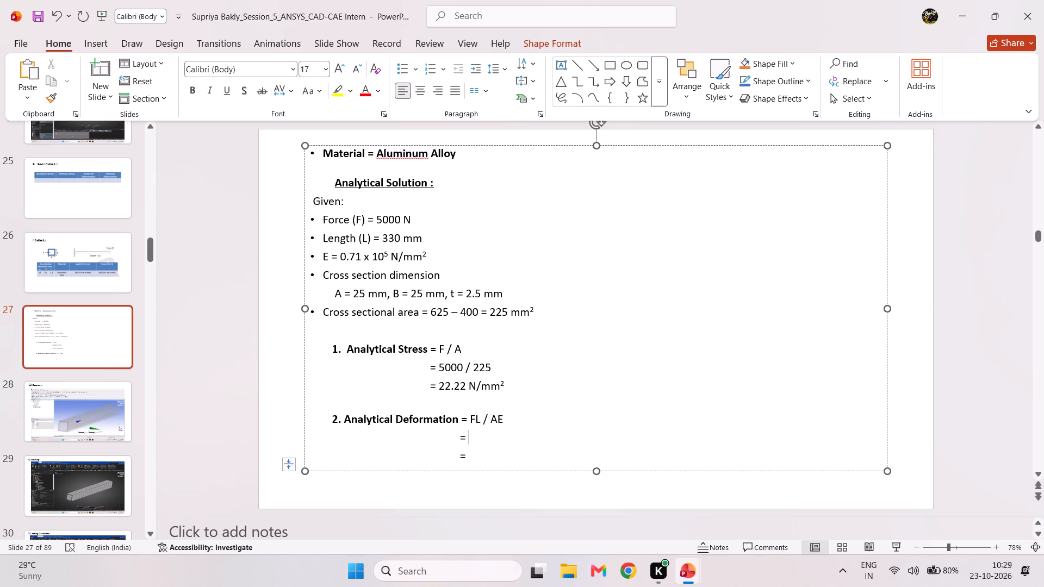
text(5000)
key(space)
text(x)
key(space)
text(330)
key(space)
text(/)
key(space)
text(225)
key(space)
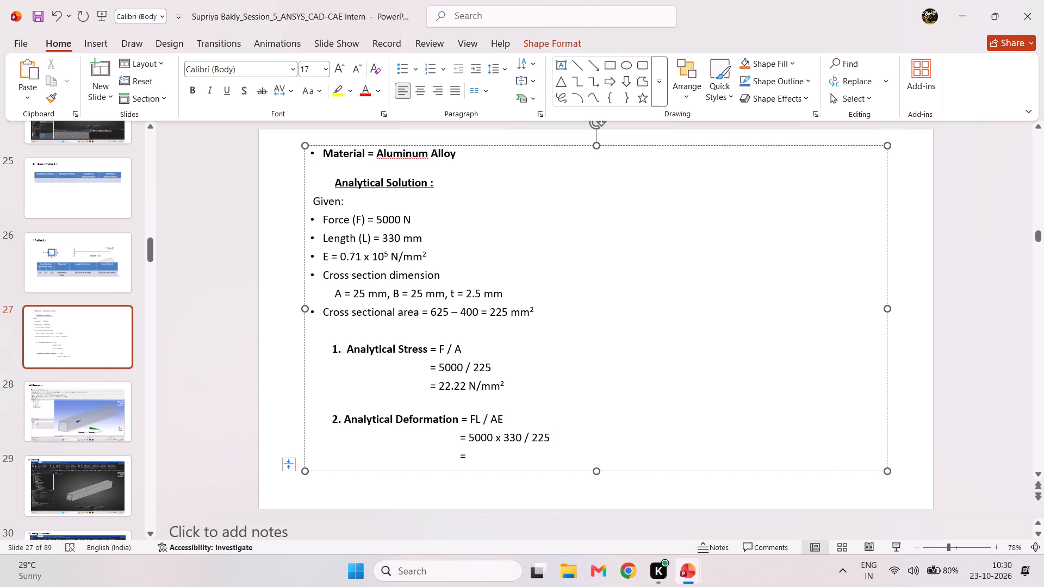
text(x)
key(space)
key(super+v)
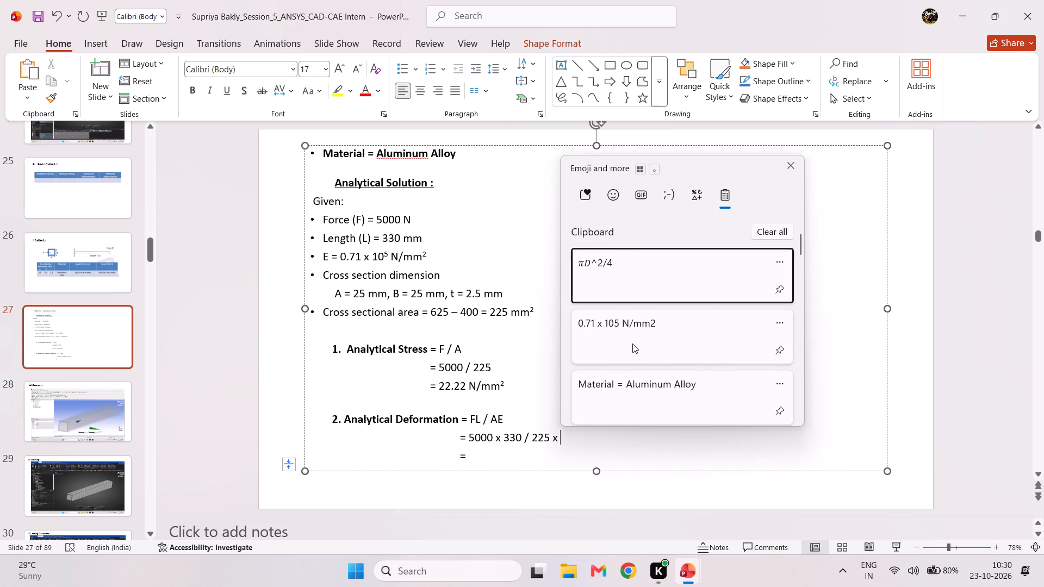
click(633, 331)
key(ctrl+v)
Set the font size of the pasted "0.71 x 10⁵ N/mm²" in the deformation calculation to 17.
drag(697, 416, 581, 423)
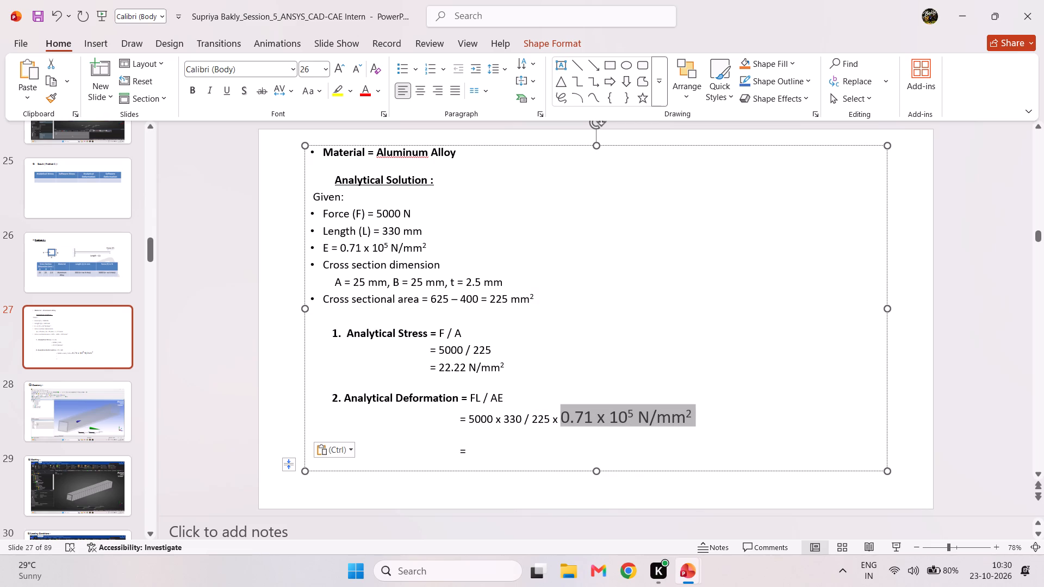
drag(581, 423, 572, 423)
click(660, 384)
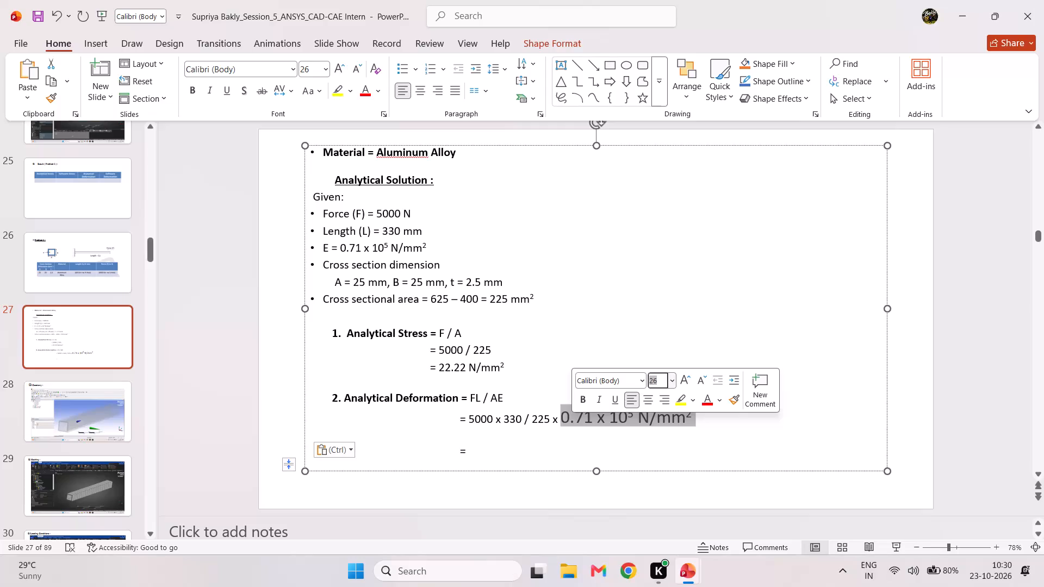
key(1)
key(7)
key(Return)
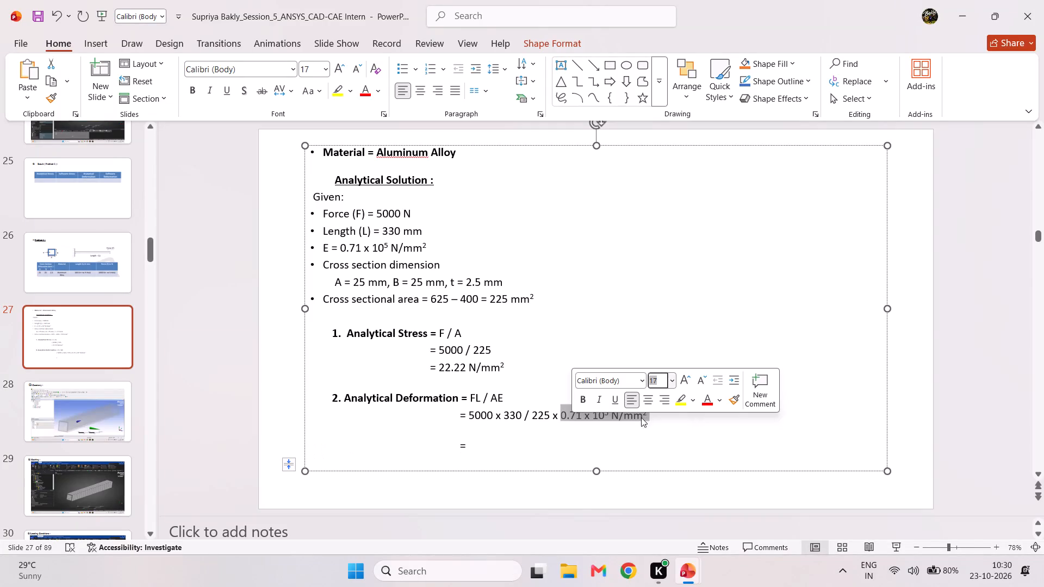
click(585, 460)
click(539, 454)
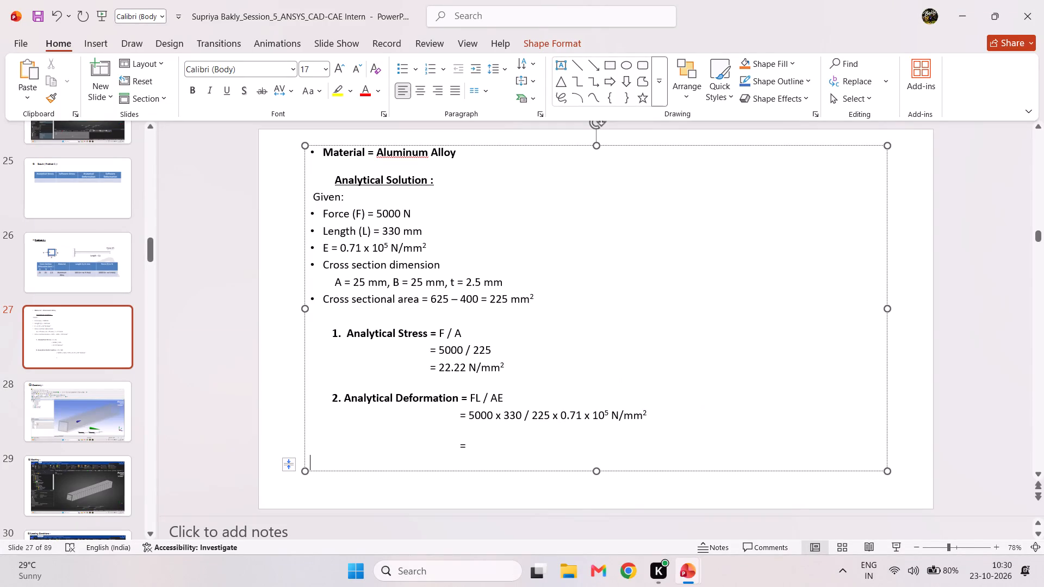
click(493, 447)
Delete the N/mm² unit from the end of the deformation substitution line, leaving it ending at 10⁵.
click(612, 417)
key(space)
drag(654, 414, 631, 417)
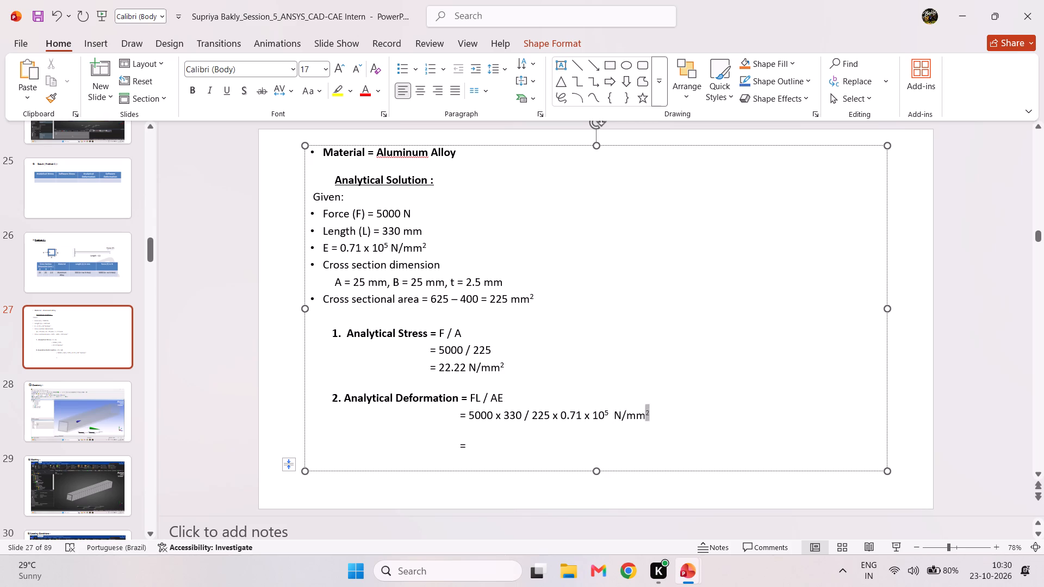
drag(631, 417, 617, 417)
key(BackSpace)
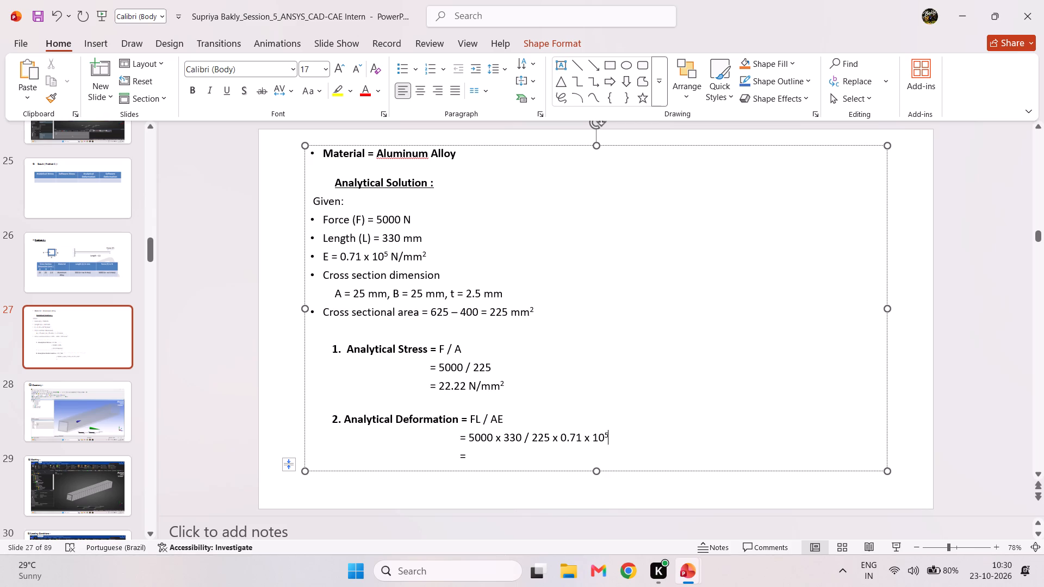
Enter "0.103 mm" after the last equals sign under Analytical Deformation.
click(533, 458)
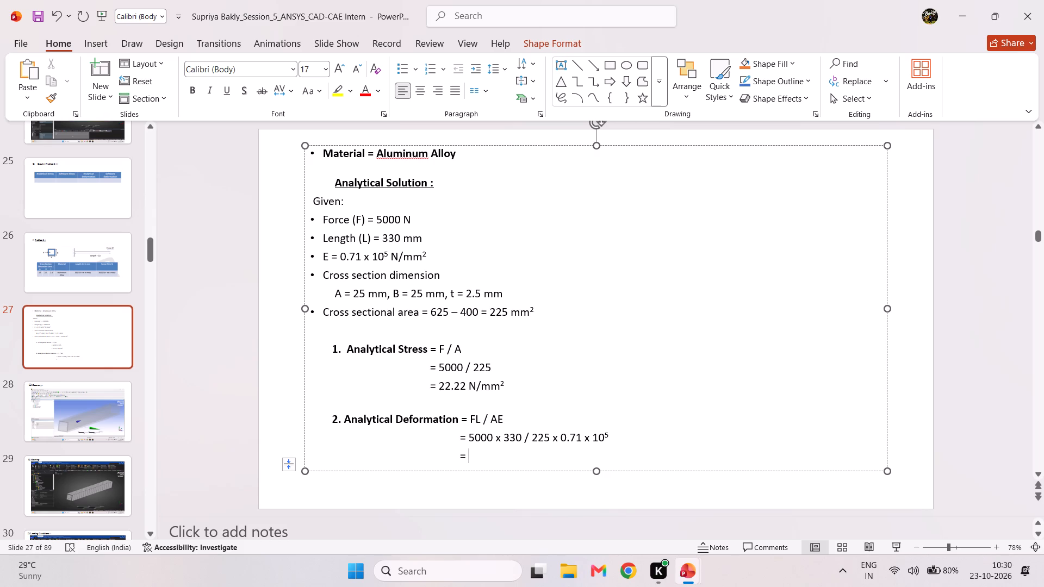
key(0)
text(.1)
key(0)
key(3)
key(space)
text(mm)
key(space)
Save the presentation.
click(38, 17)
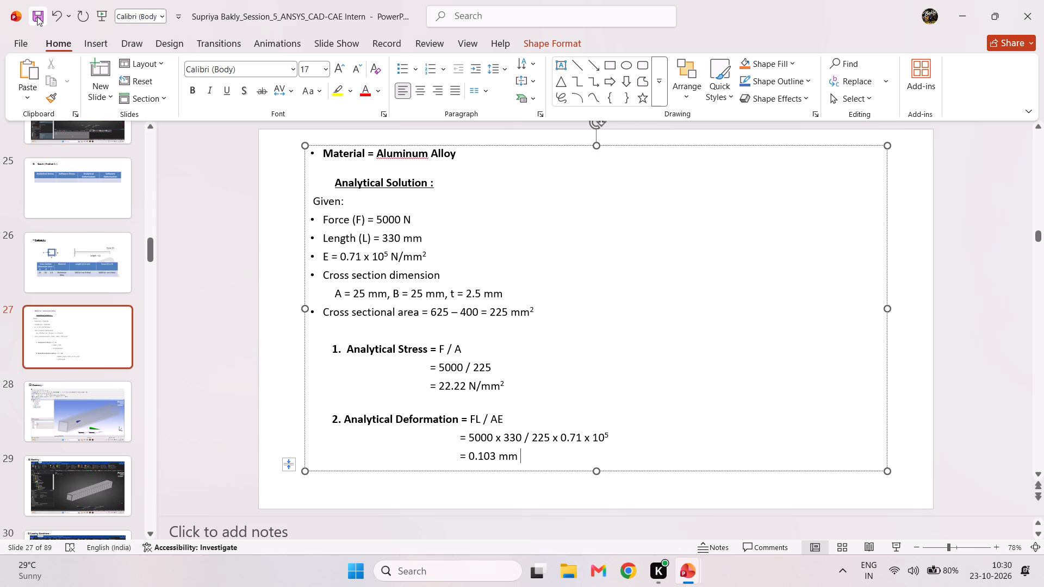
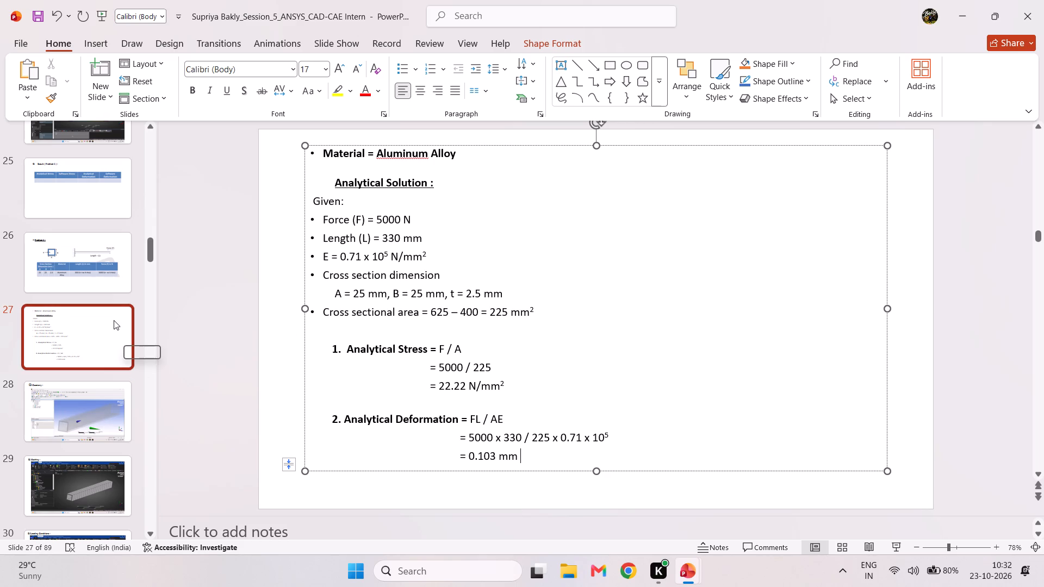
Move the model screenshot on Problem 3's Geometry slide slightly upward, closer to the heading.
click(91, 273)
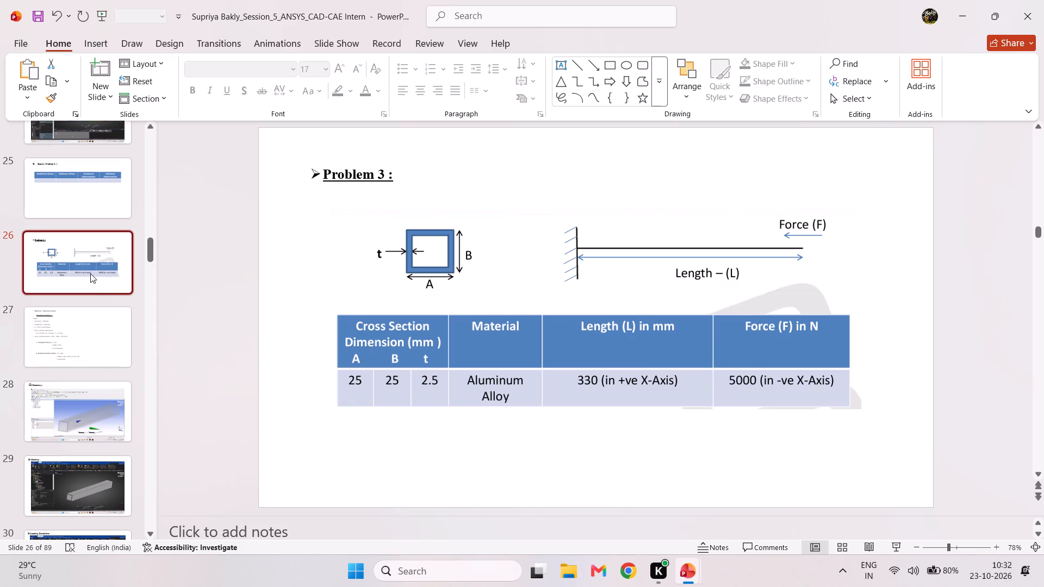
click(91, 355)
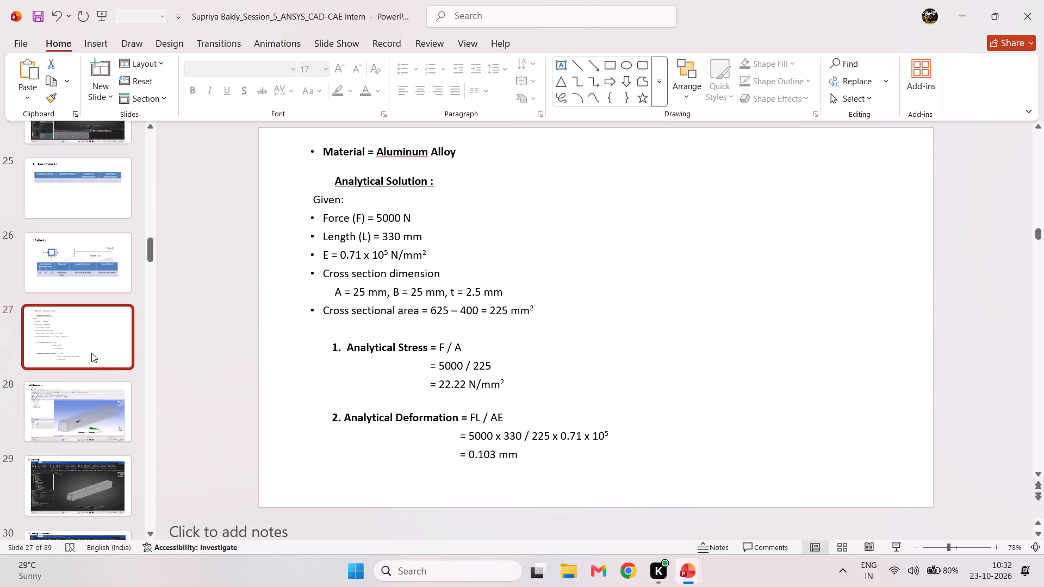
click(109, 390)
scroll(104, 383, down, 6)
scroll(95, 382, up, 3)
scroll(95, 382, down, 1)
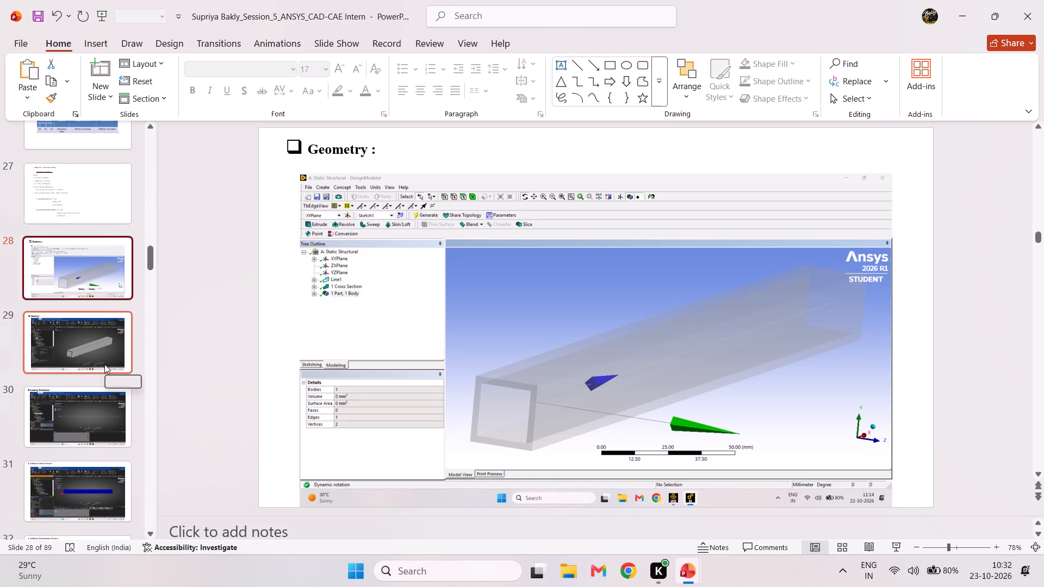
click(378, 349)
drag(505, 288, 506, 280)
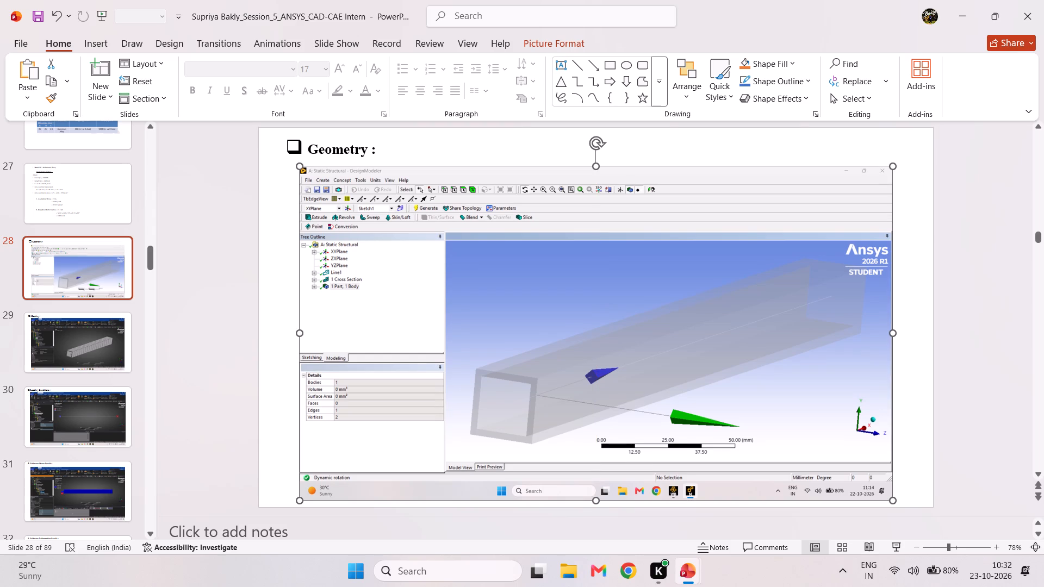
Enter "22.222 N/mm²" after "Software Stress Result =" on slide 31, pasting the unit from the clipboard history.
click(86, 342)
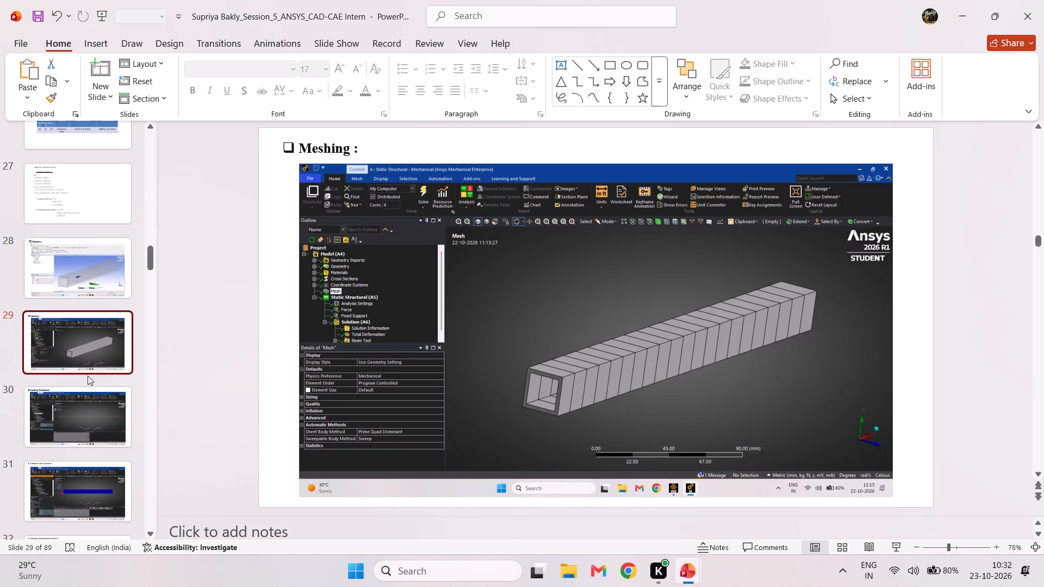
click(94, 396)
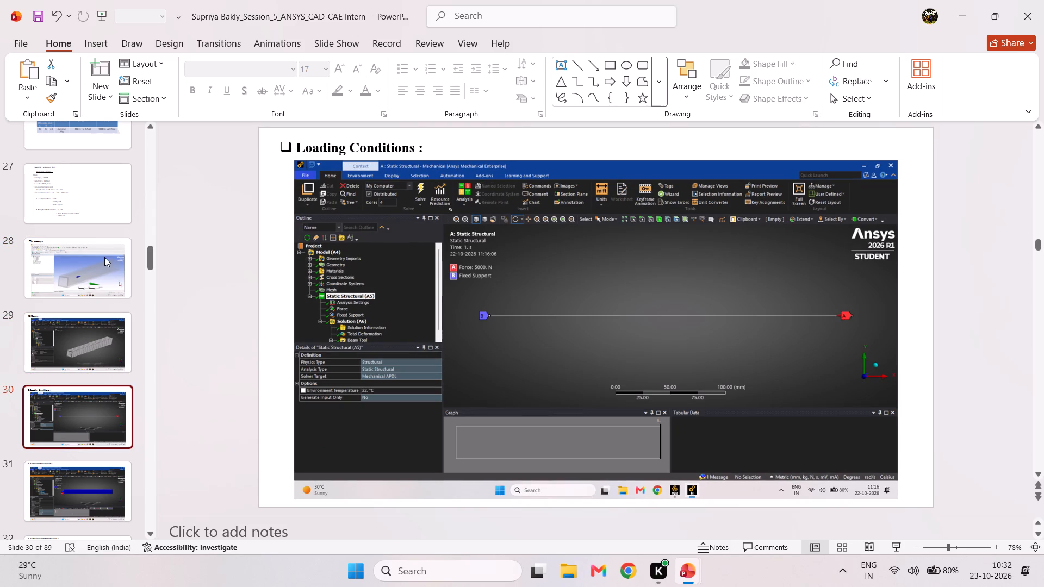
click(85, 470)
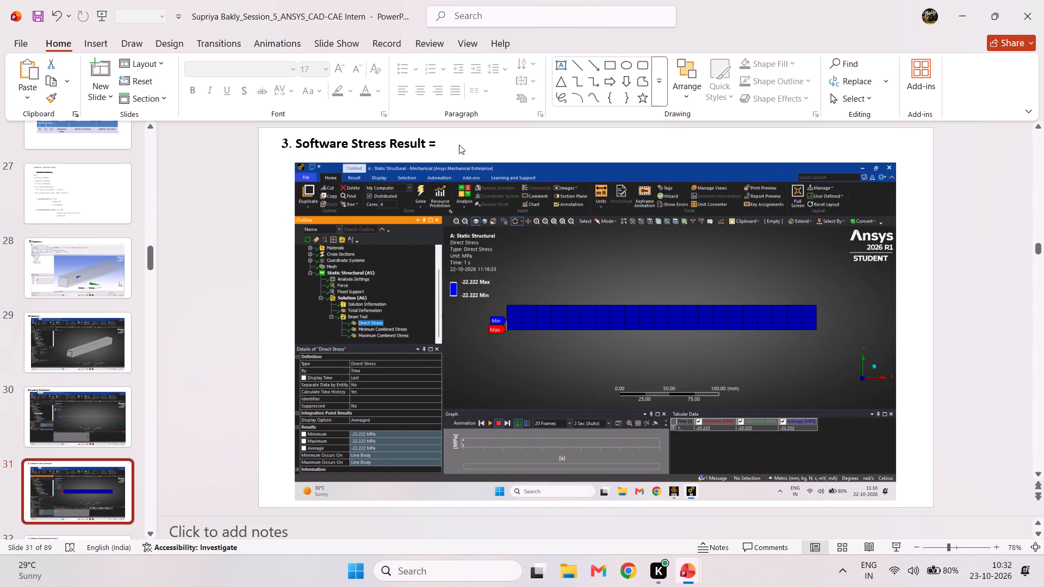
click(442, 145)
click(436, 142)
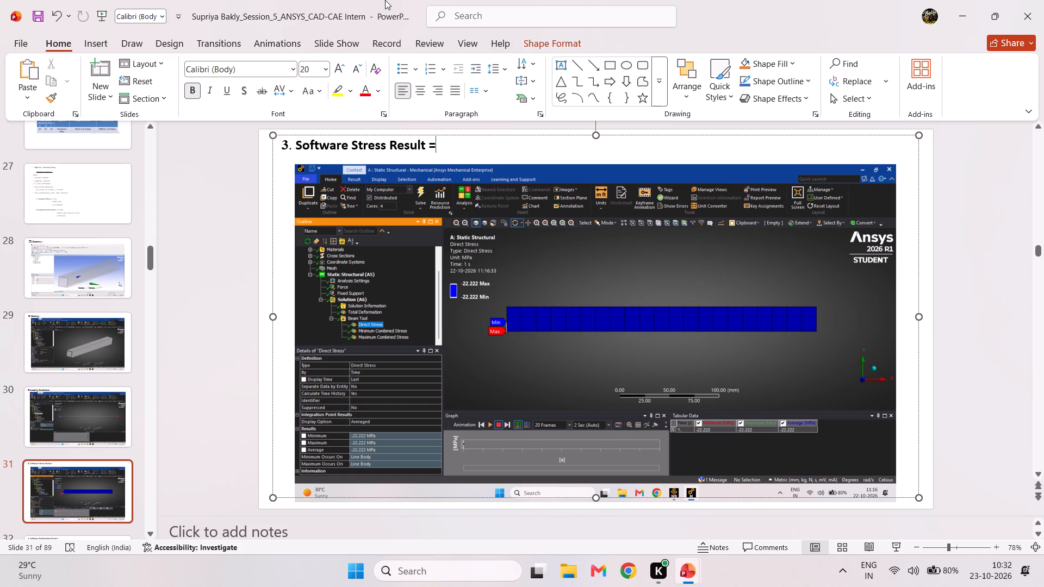
key(space)
click(196, 92)
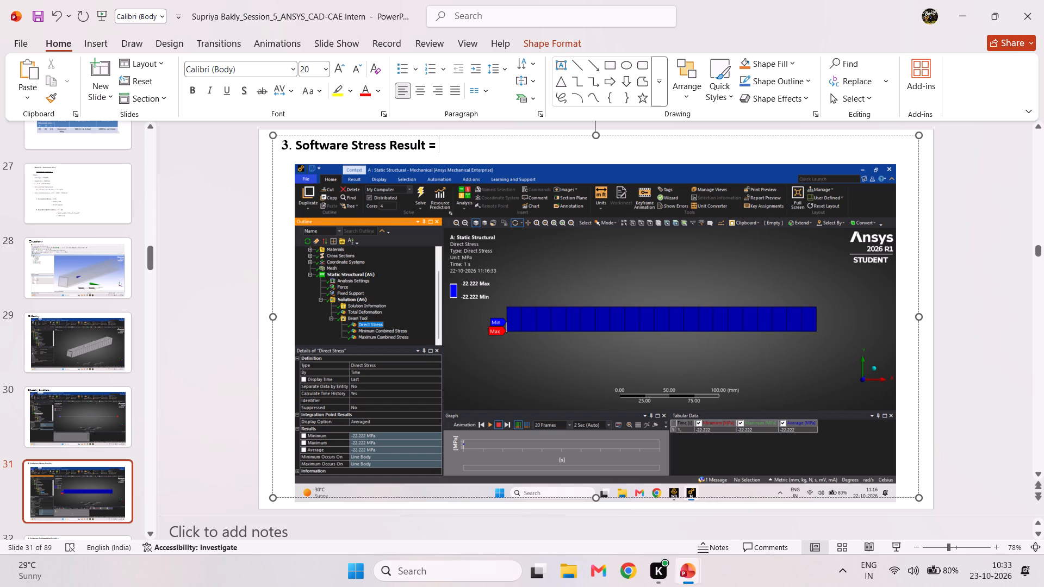
key(minus)
key(BackSpace)
text(22)
key(period)
text(222)
key(space)
key(super+v)
scroll(580, 322, down, 4)
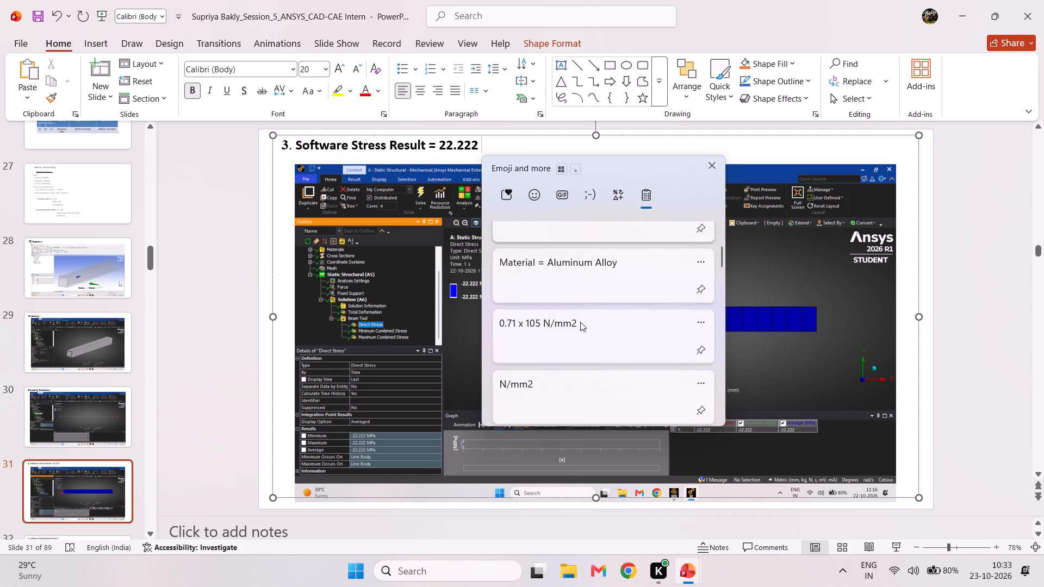
click(555, 389)
key(ctrl+v)
Remove bold from "22.222 N/mm²" in the software stress heading and set its font size to 18.
drag(548, 147, 481, 141)
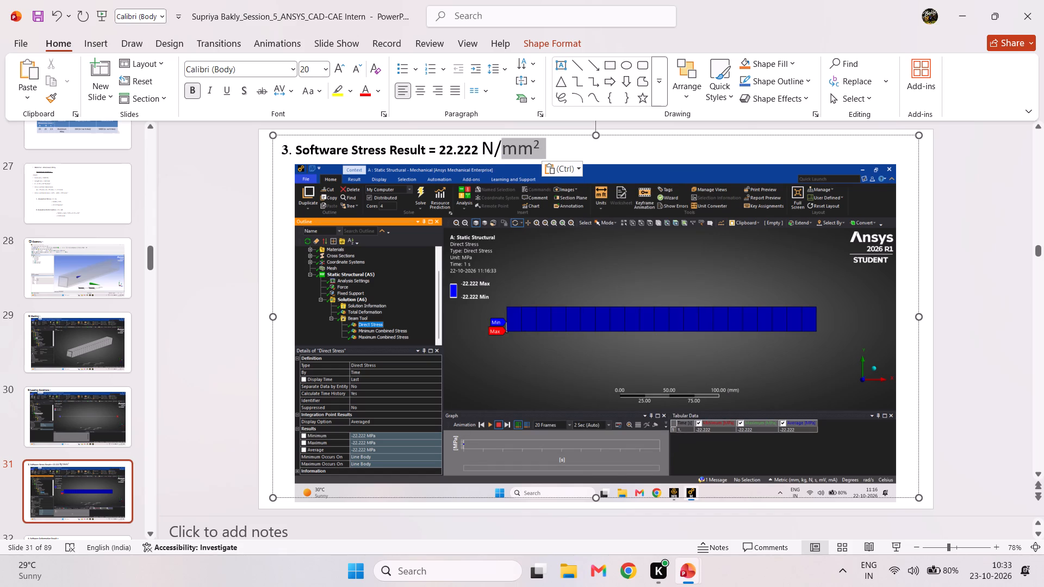
drag(481, 141, 466, 139)
click(200, 86)
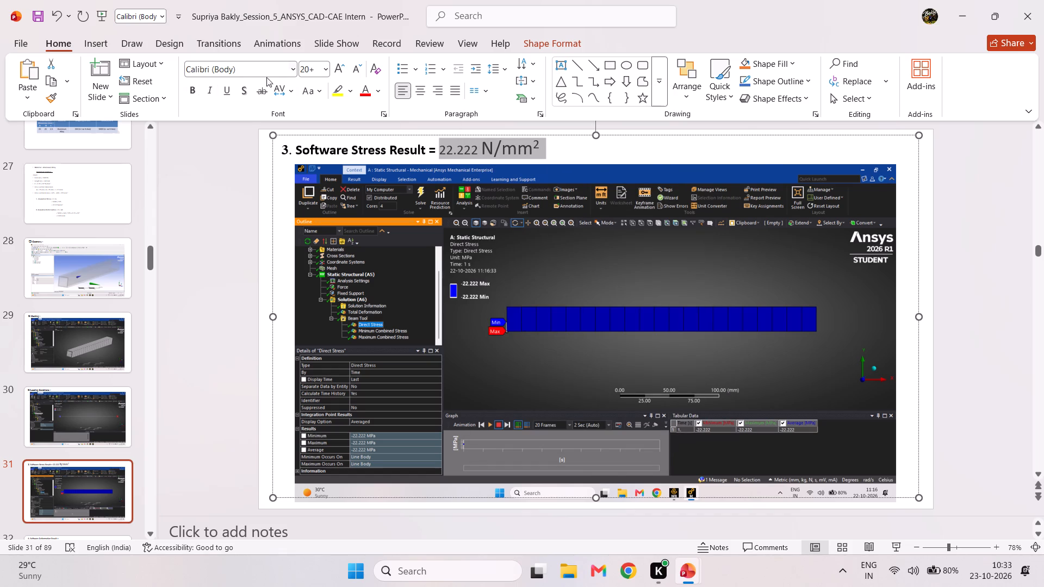
click(314, 68)
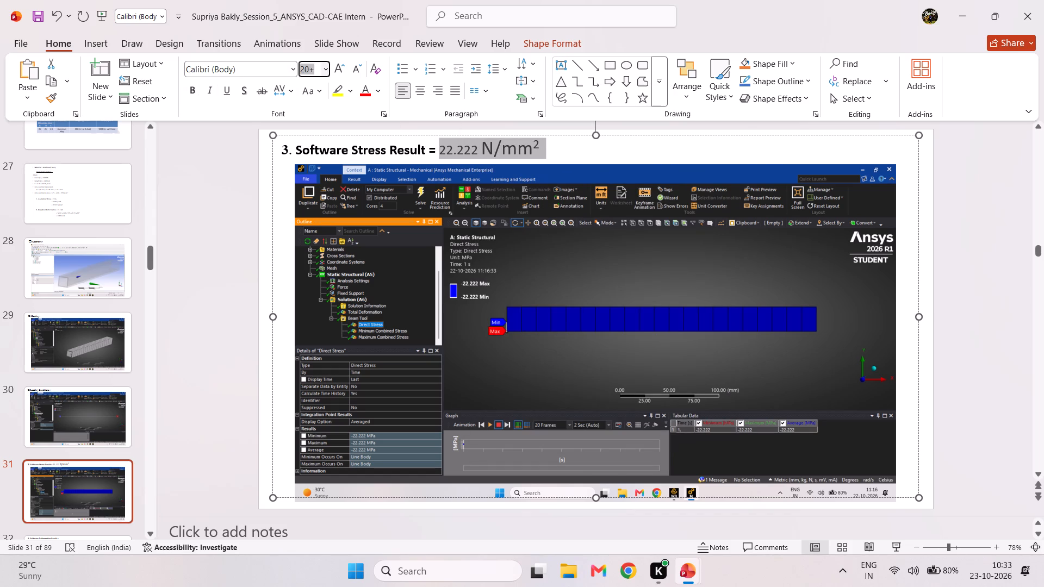
text(17)
key(BackSpace)
key(8)
key(Return)
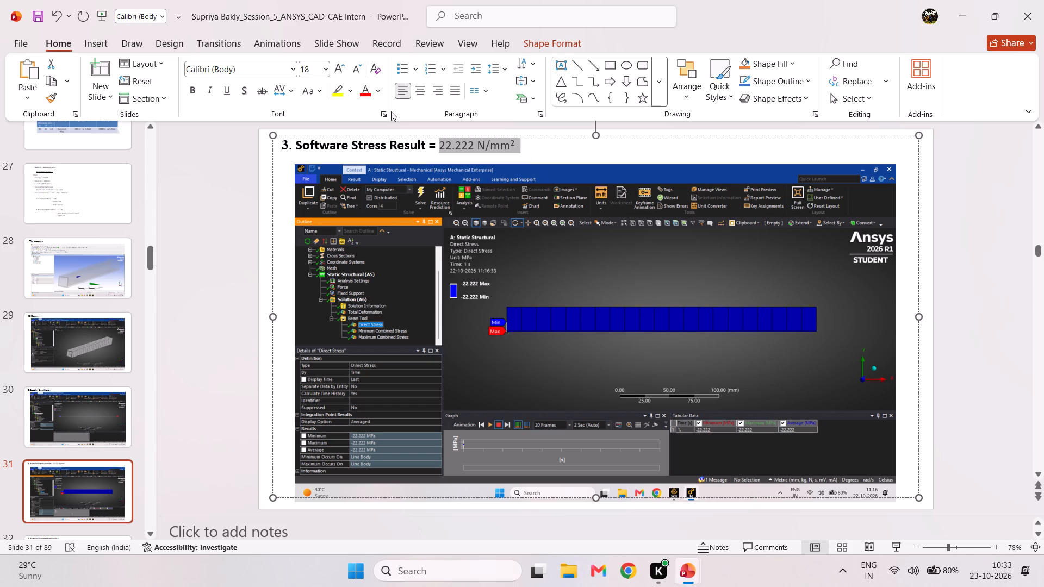
click(1005, 239)
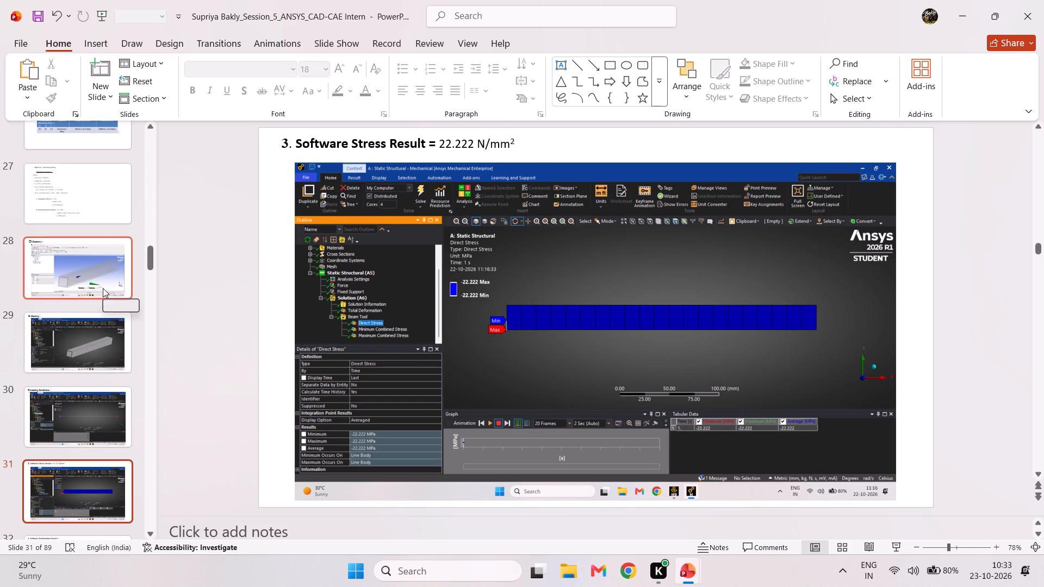
Enter "0.10329 mm" in non-bold text after "Software Deformation Result =" on slide 32.
scroll(88, 445, down, 3)
scroll(88, 445, up, 2)
scroll(88, 445, down, 1)
click(53, 482)
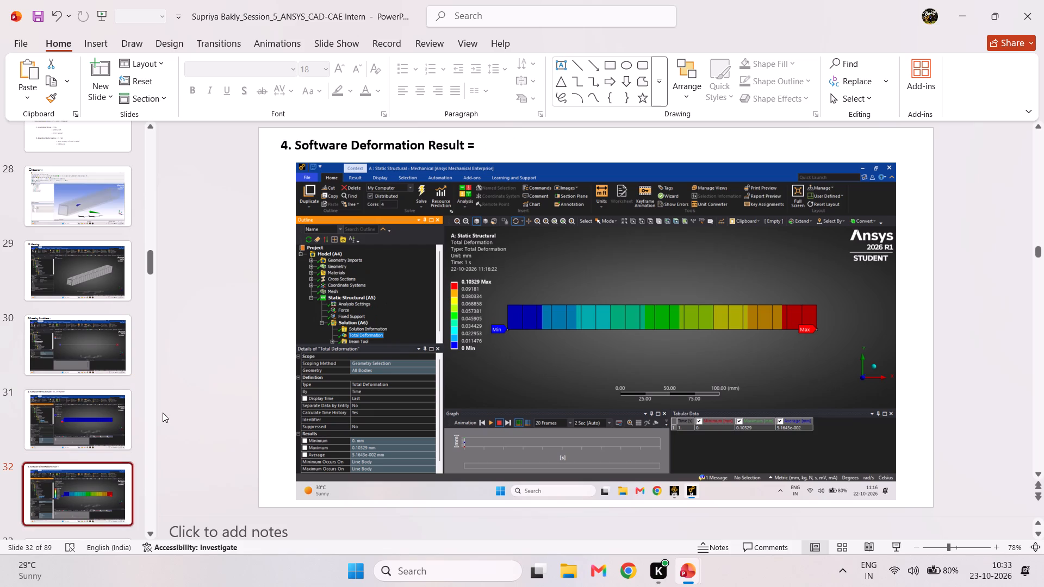
click(477, 146)
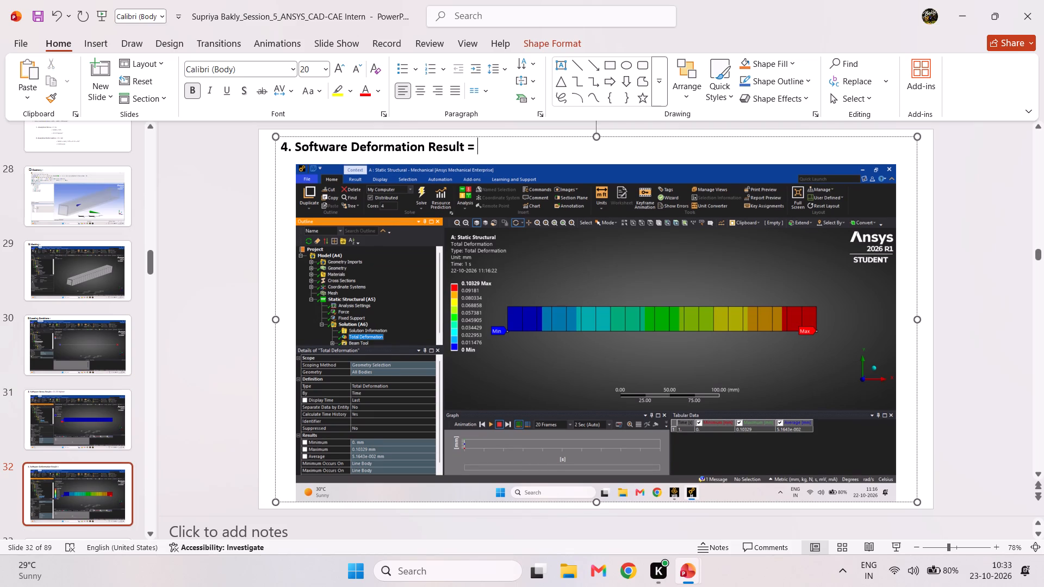
key(space)
click(200, 97)
key(0)
text(.103)
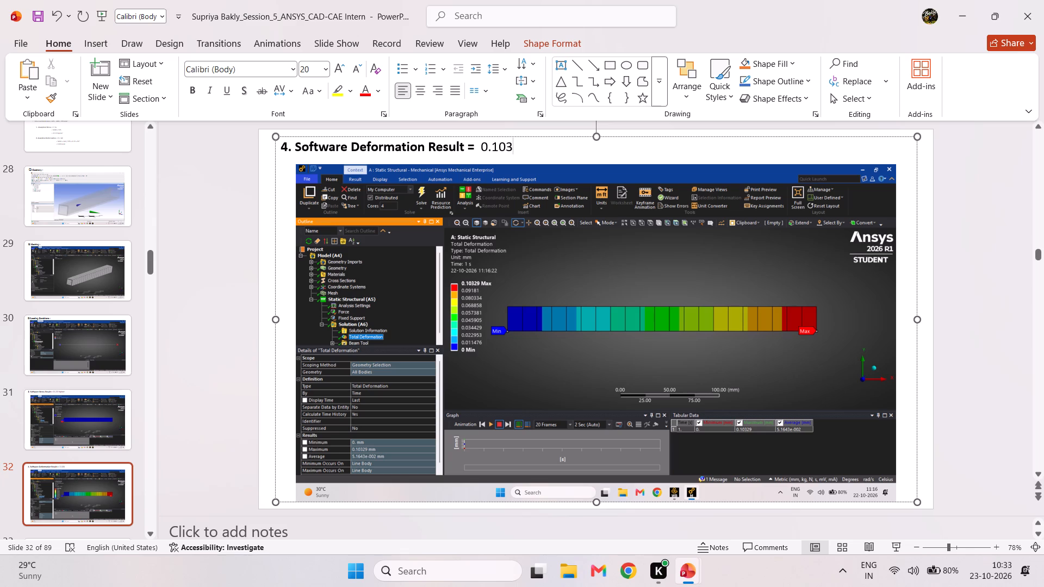
text(29)
key(space)
text(mm)
Save the presentation.
click(35, 14)
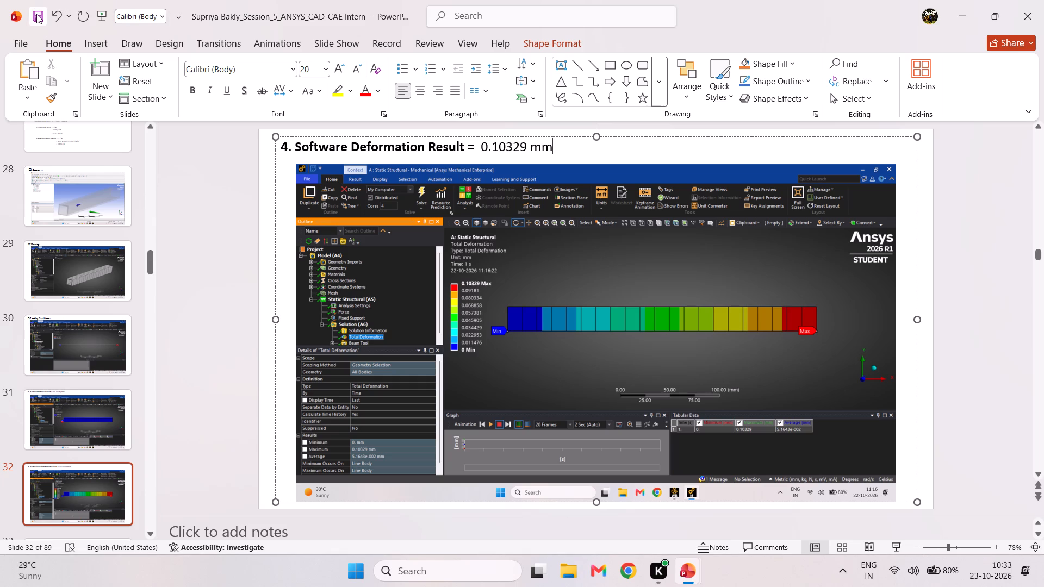
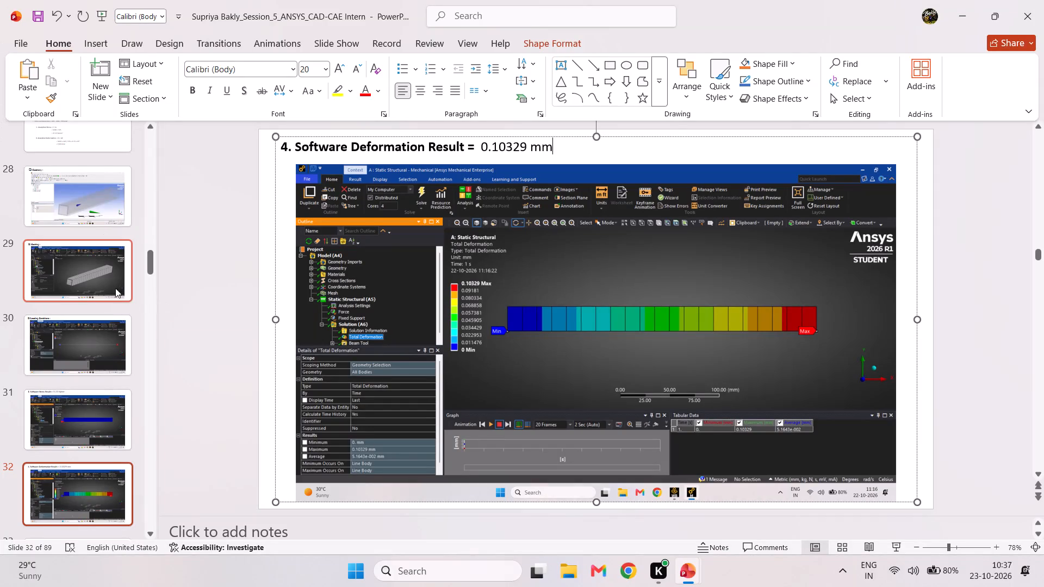
Replace the material line on Problem 4's slide 35 with "Material = Aluminum Alloy" from the clipboard history.
click(102, 283)
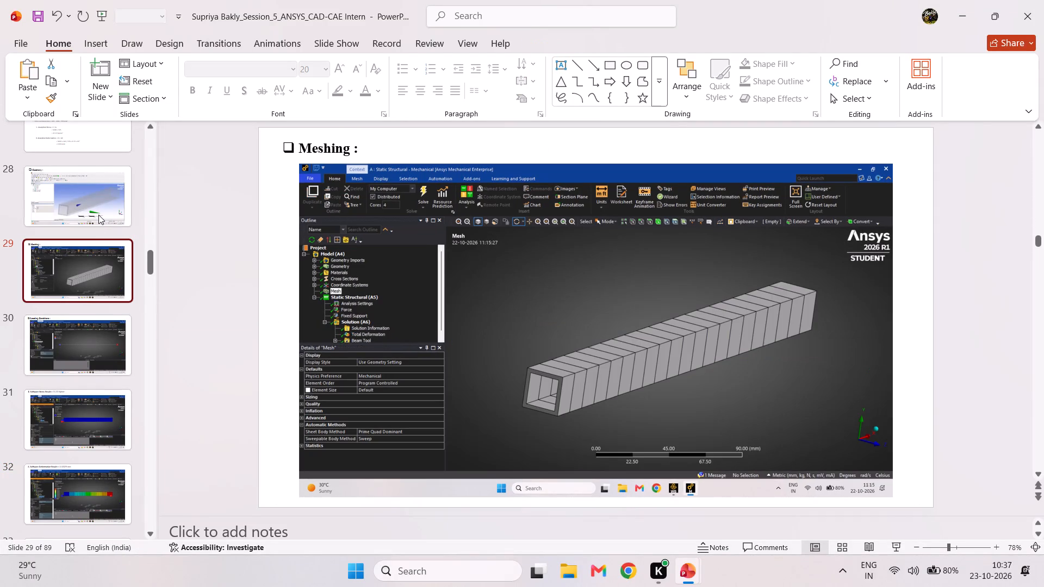
click(98, 151)
scroll(100, 211, down, 3)
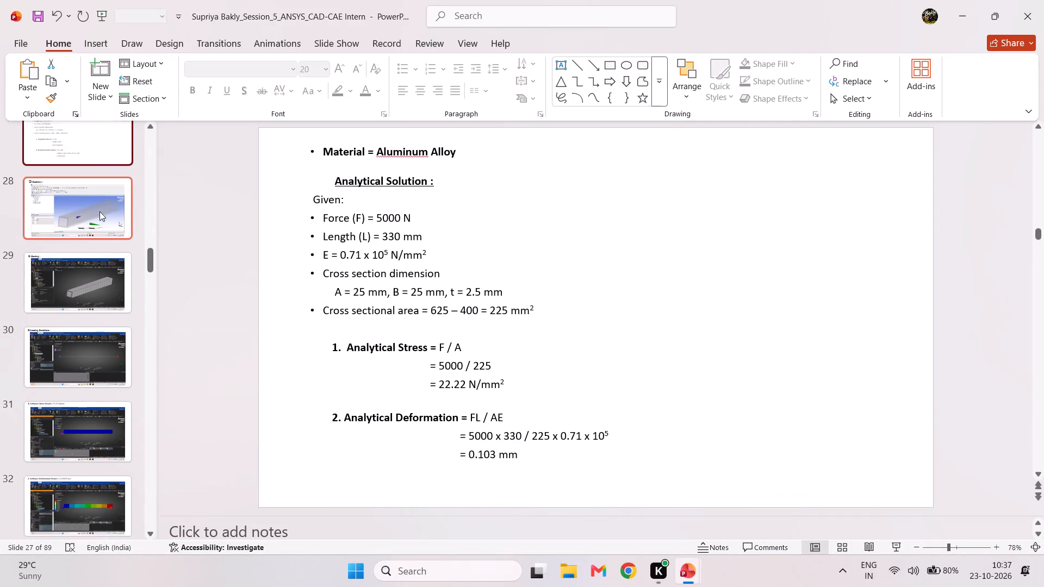
scroll(100, 211, down, 4)
click(76, 433)
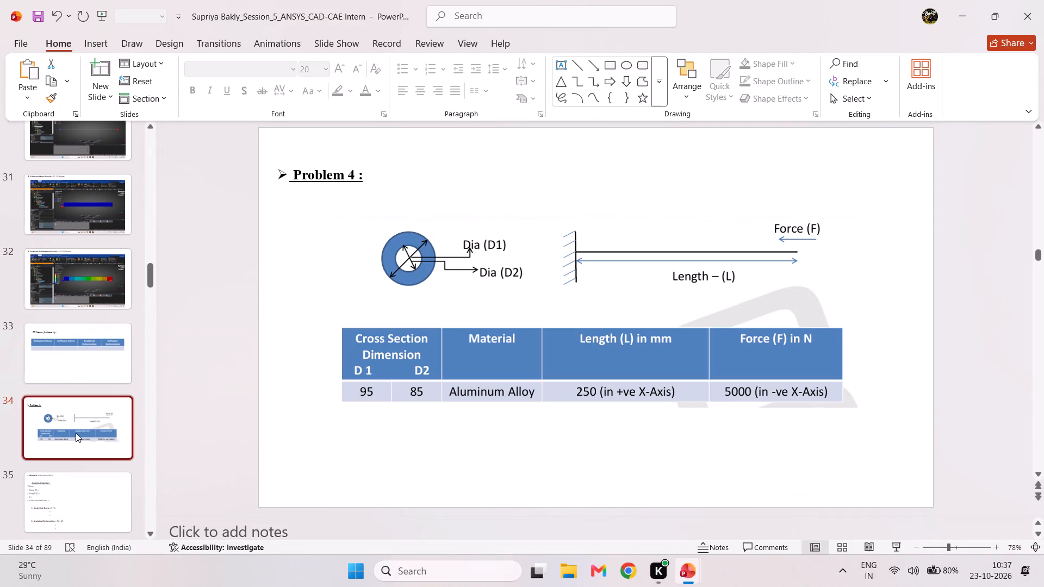
scroll(76, 433, down, 4)
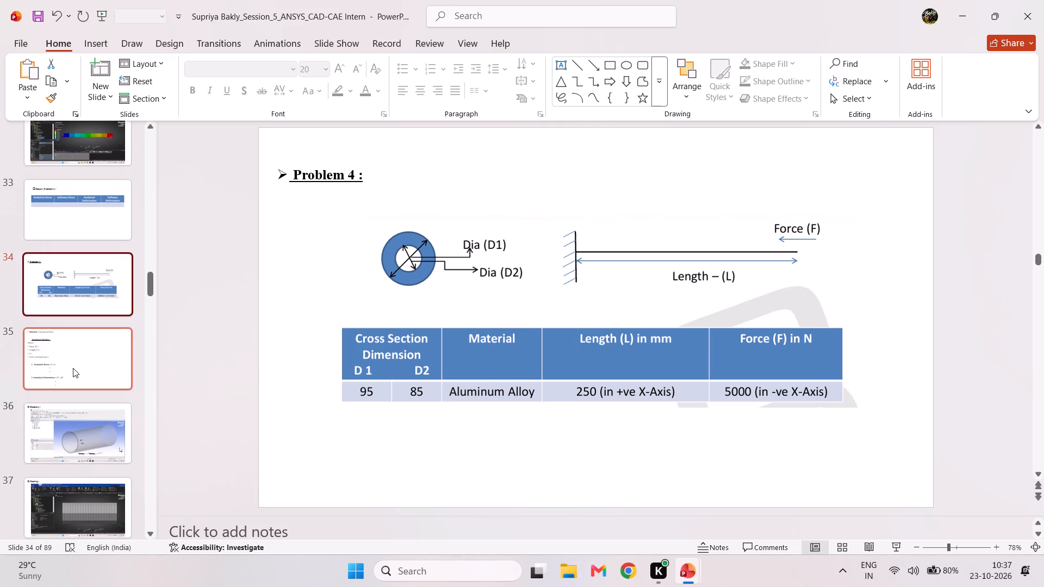
click(73, 363)
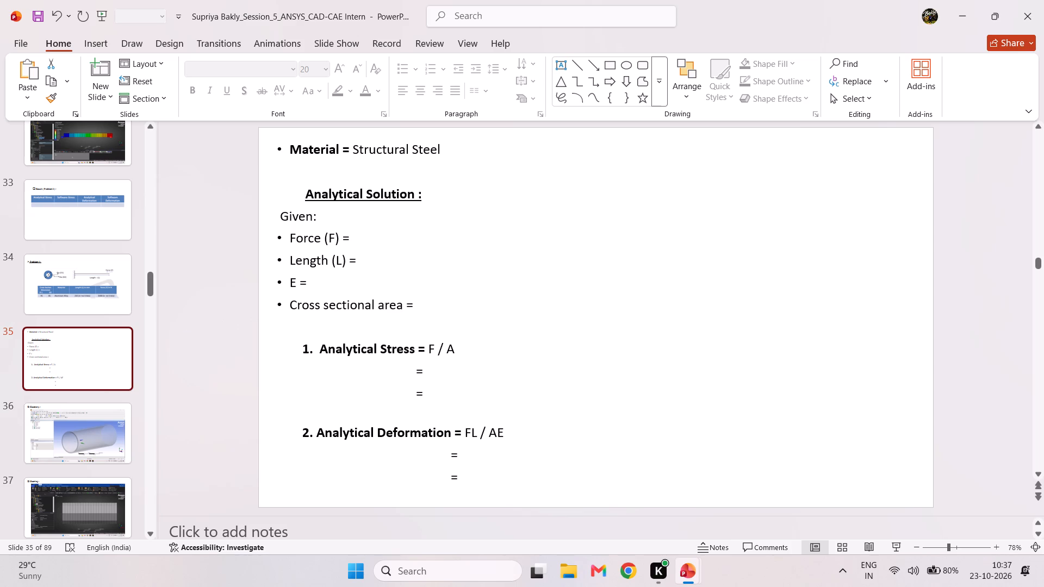
click(439, 148)
drag(448, 150, 312, 147)
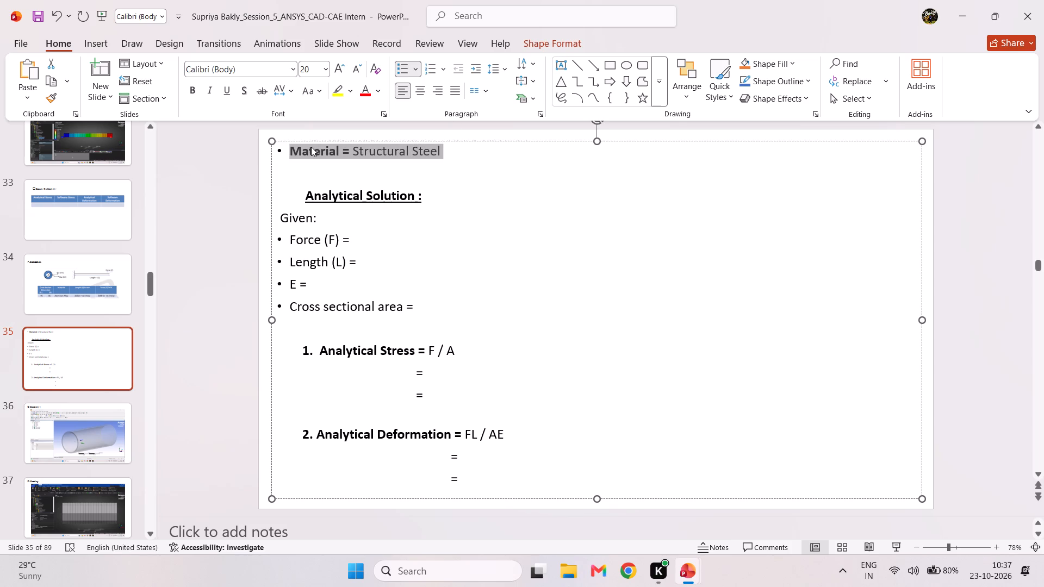
key(super+v)
scroll(356, 313, down, 5)
click(374, 243)
key(ctrl+v)
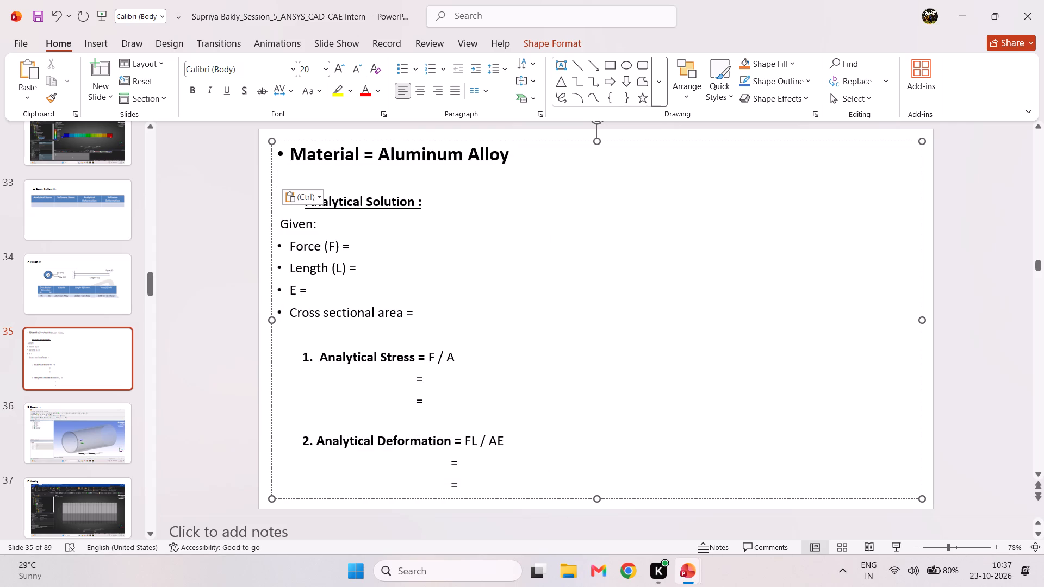
Set the font size of all text in slide 35's analytical solution text box to 17.
click(427, 164)
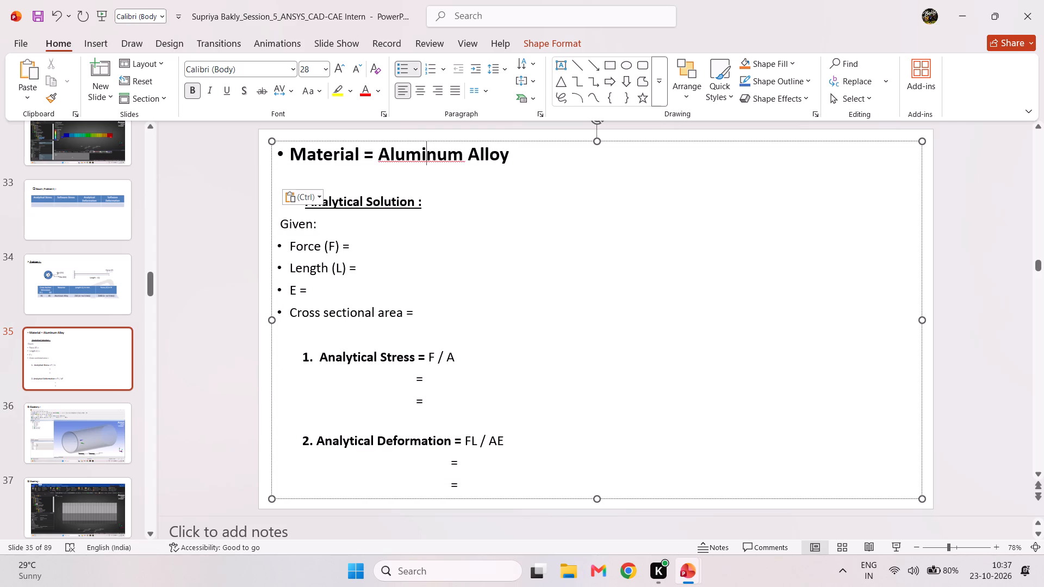
drag(377, 157, 397, 203)
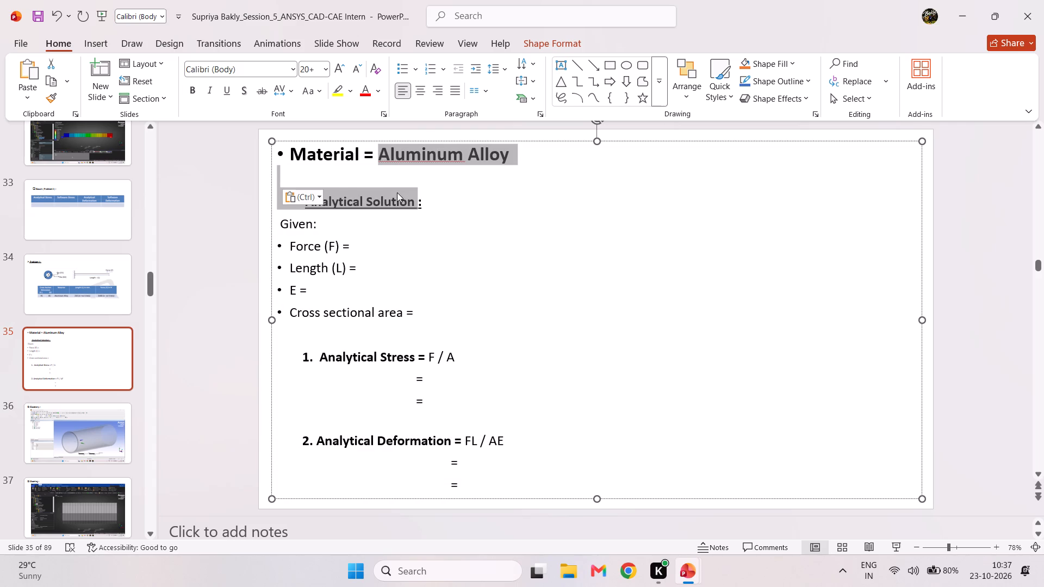
key(ctrl+a)
click(314, 66)
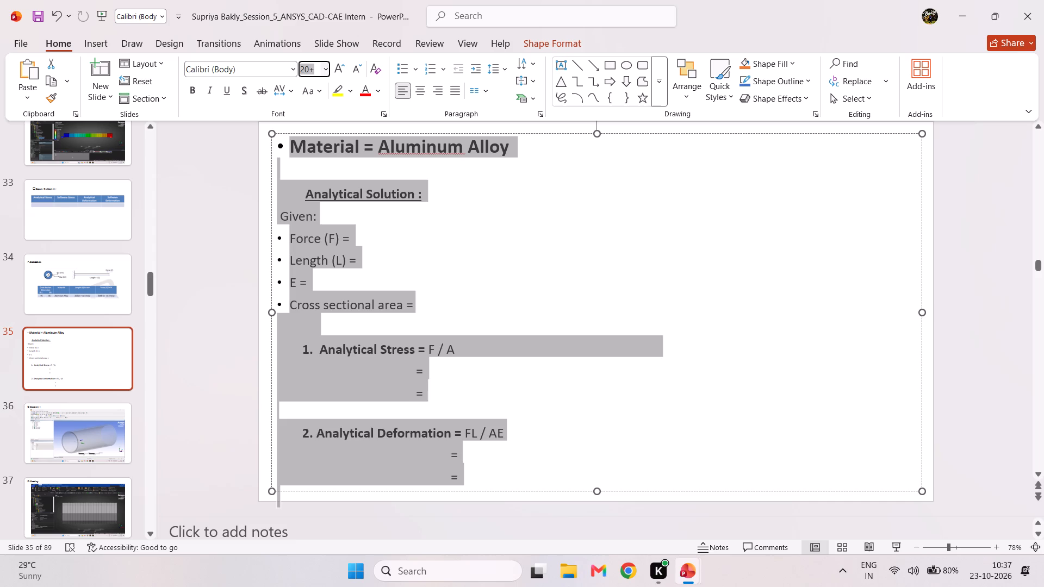
text(17)
key(Return)
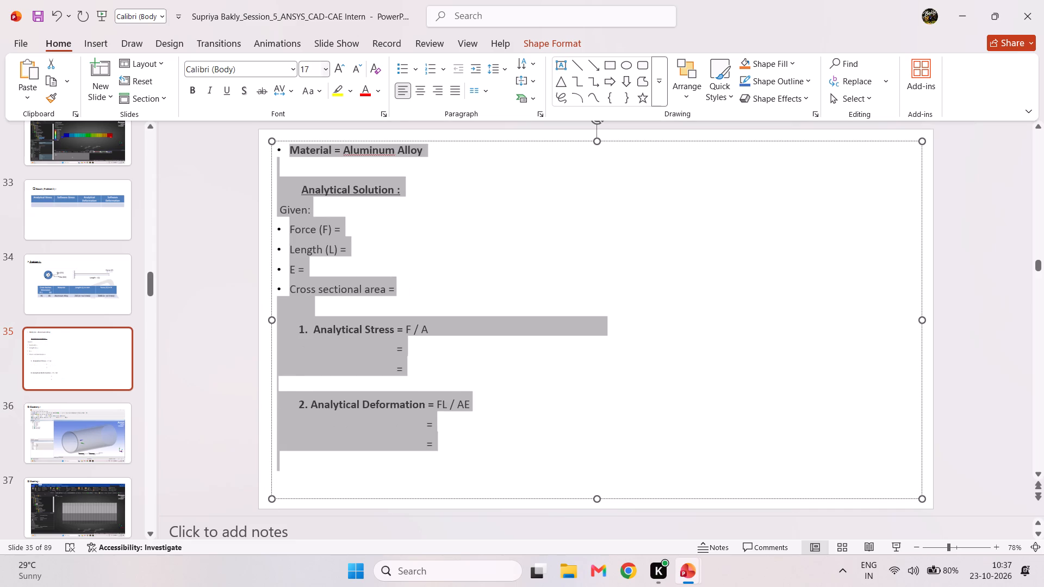
Shrink the blank line between the material line and "Analytical Solution :" to font size 3.
click(293, 168)
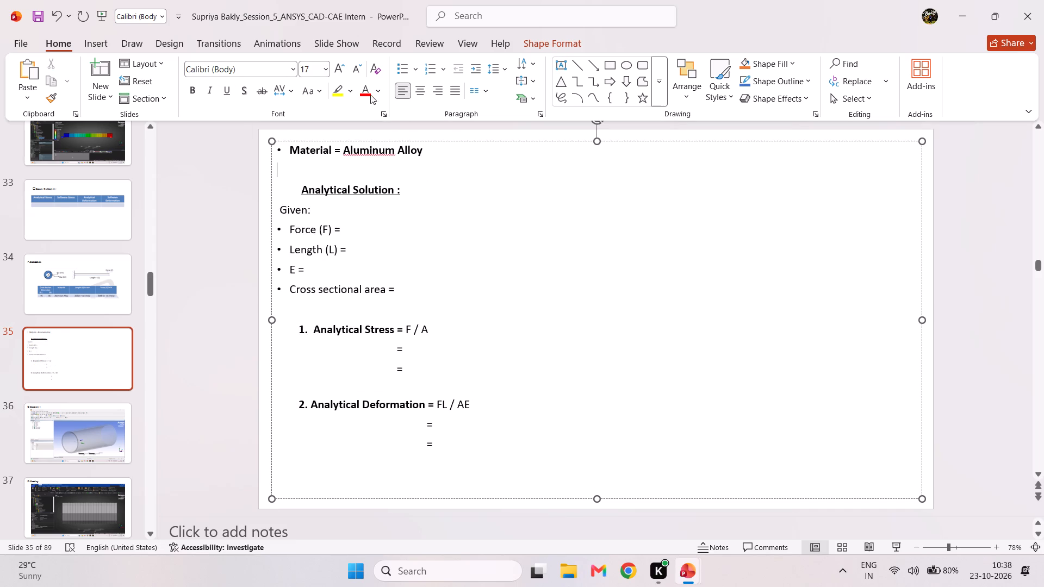
triple_click(355, 67)
triple_click(355, 67)
triple_click(355, 67)
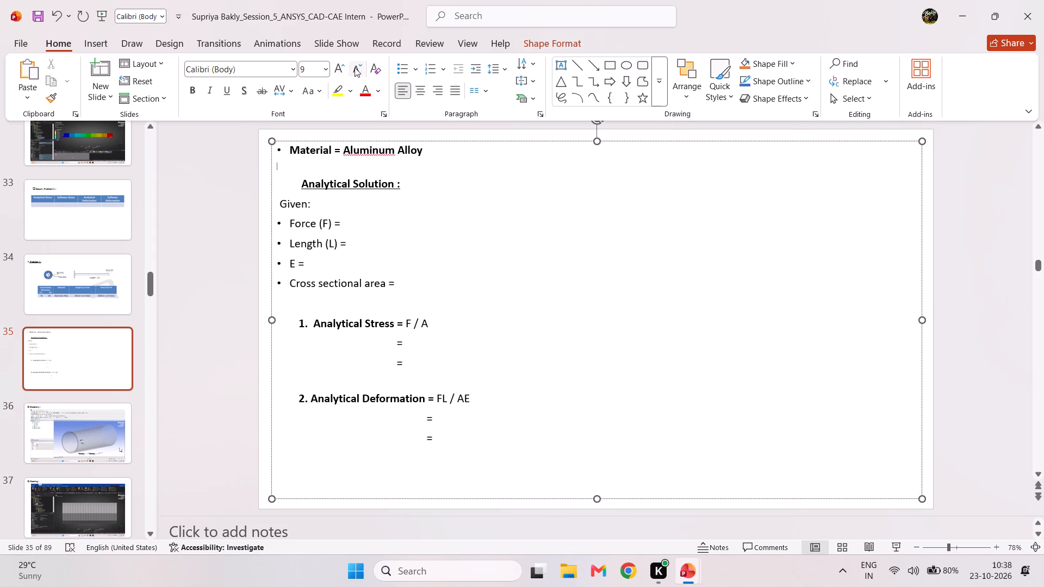
click(355, 67)
triple_click(355, 67)
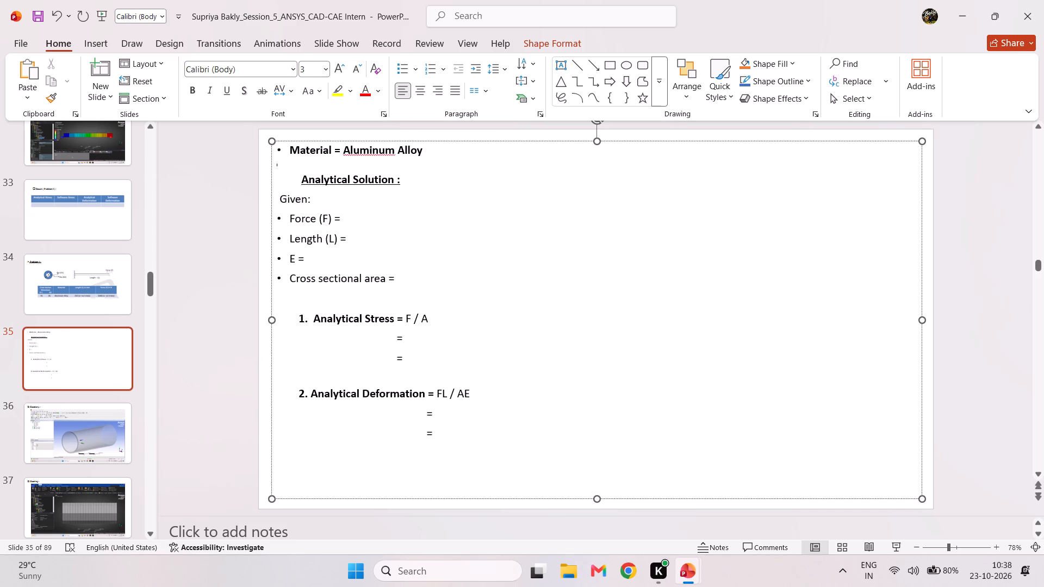
Insert an extra space before the equals sign on the "Analytical Stress" line and on each of the two lines beneath it.
click(397, 316)
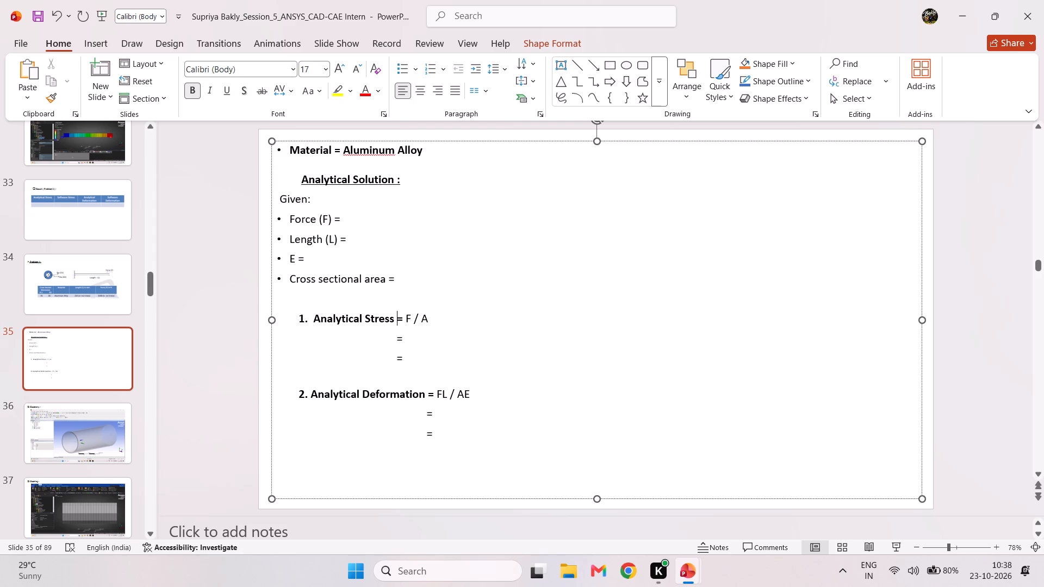
key(c)
key(backslash)
key(BackSpace)
key(BackSpace)
key(space)
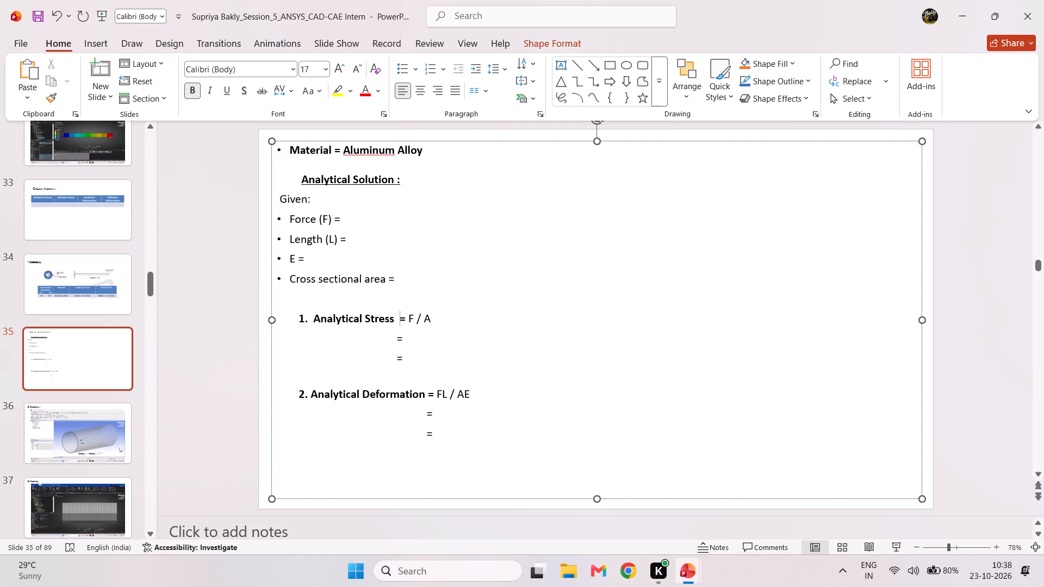
click(392, 338)
key(space)
click(383, 353)
key(space)
Add a "Cross section dimension" bullet below "E =" on slide 35, pasting it from the clipboard history.
click(397, 256)
key(Return)
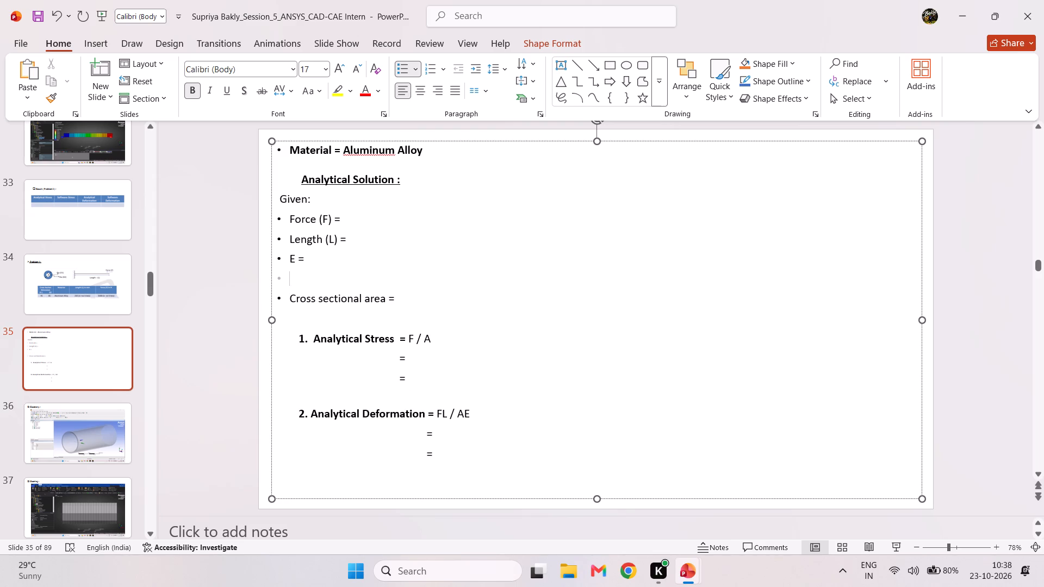
key(super+v)
scroll(370, 454, down, 5)
scroll(370, 455, up, 2)
scroll(370, 455, down, 1)
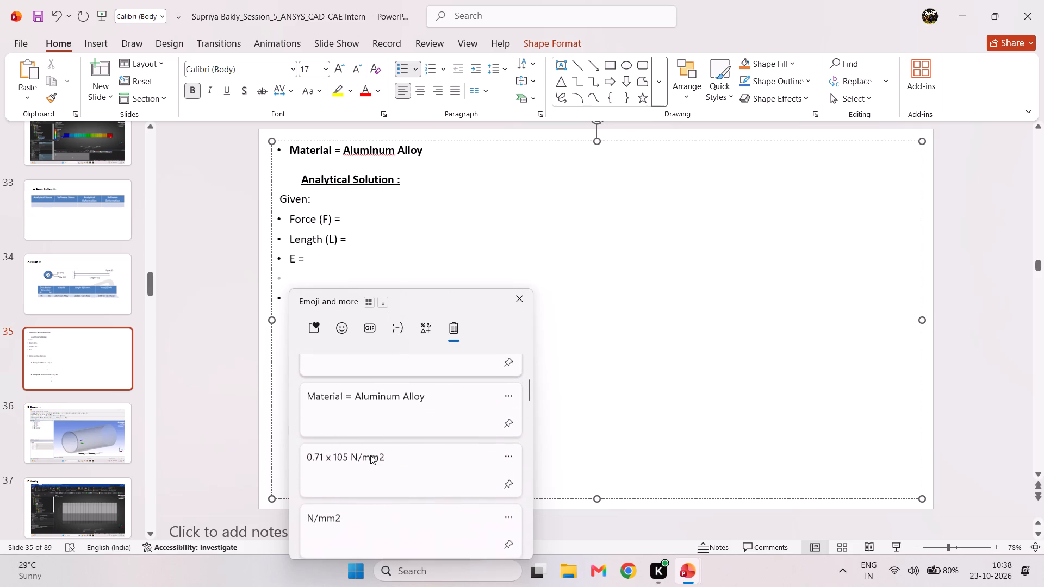
scroll(370, 455, down, 3)
click(382, 483)
key(ctrl+v)
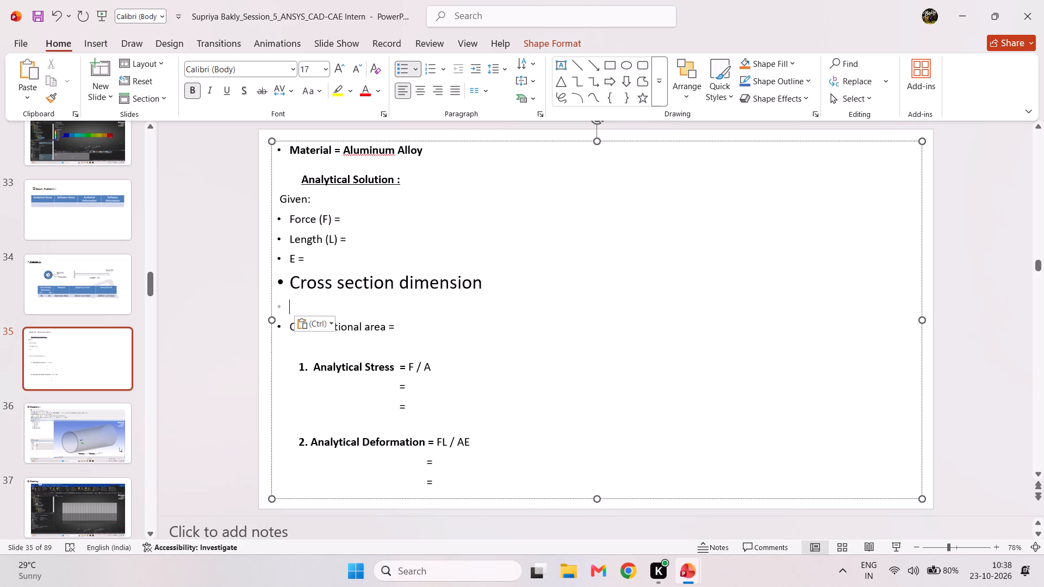
Set the font size of the "Cross section dimension" bullet to 17.
drag(508, 272, 315, 276)
click(308, 68)
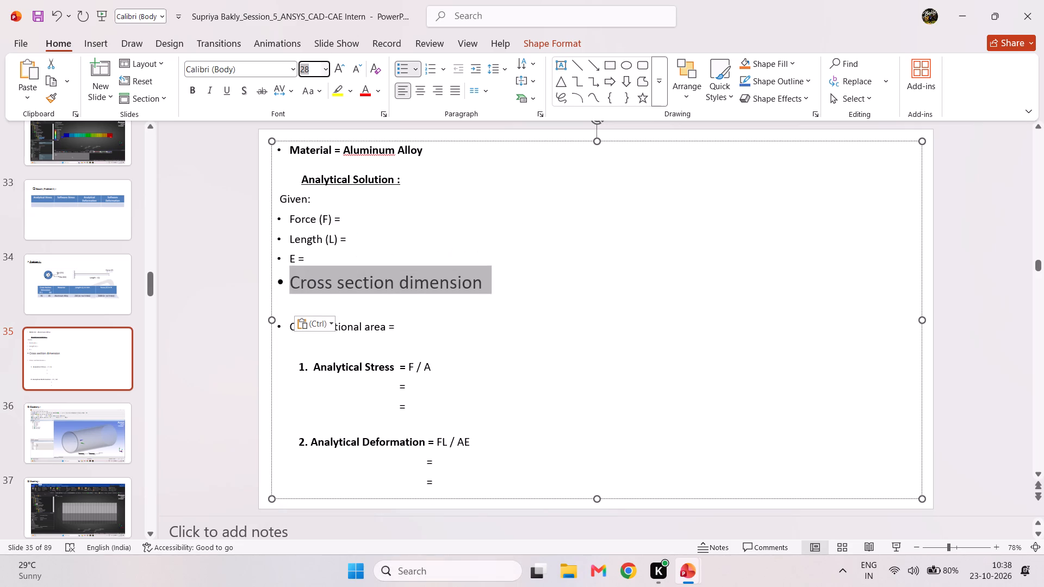
text(17)
key(Return)
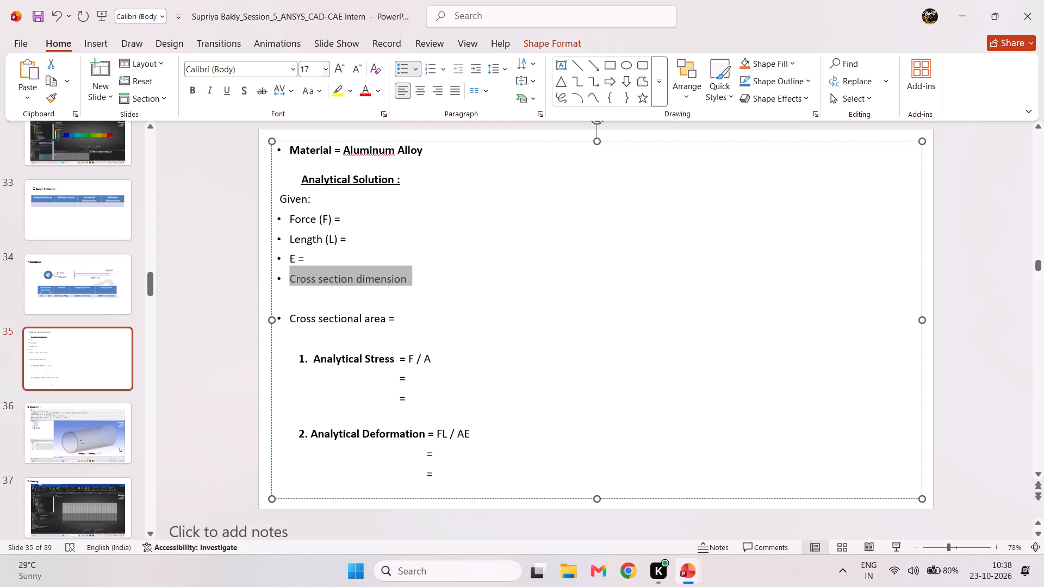
Place the text cursor on the empty bullet line below "Cross section dimension".
click(428, 277)
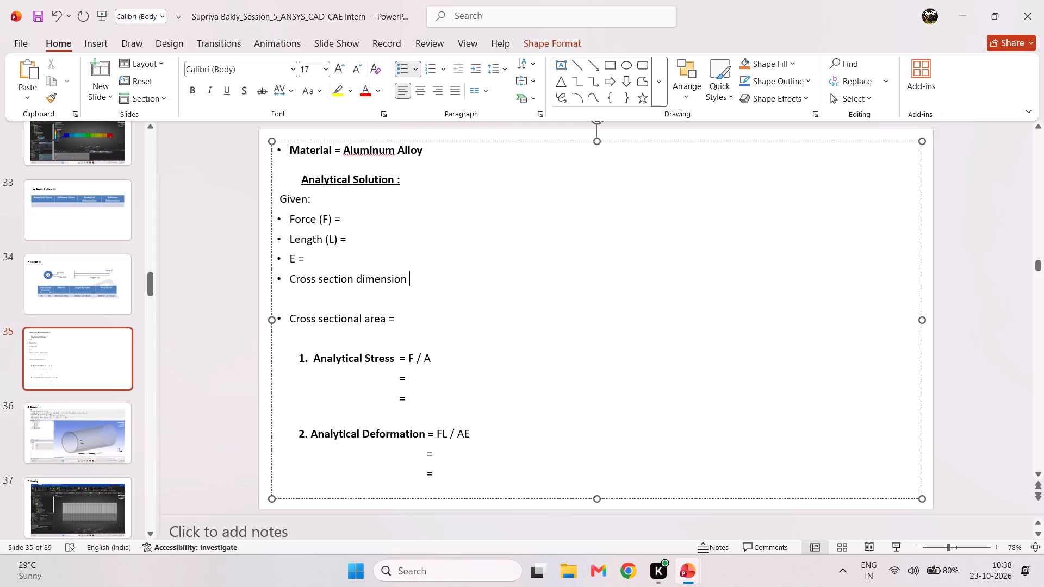
click(326, 309)
click(327, 295)
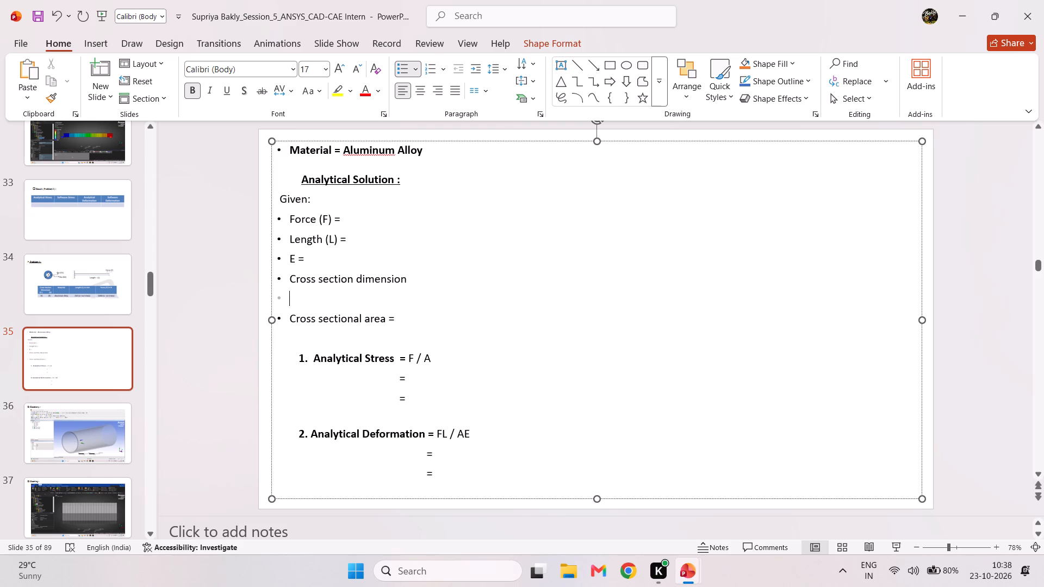